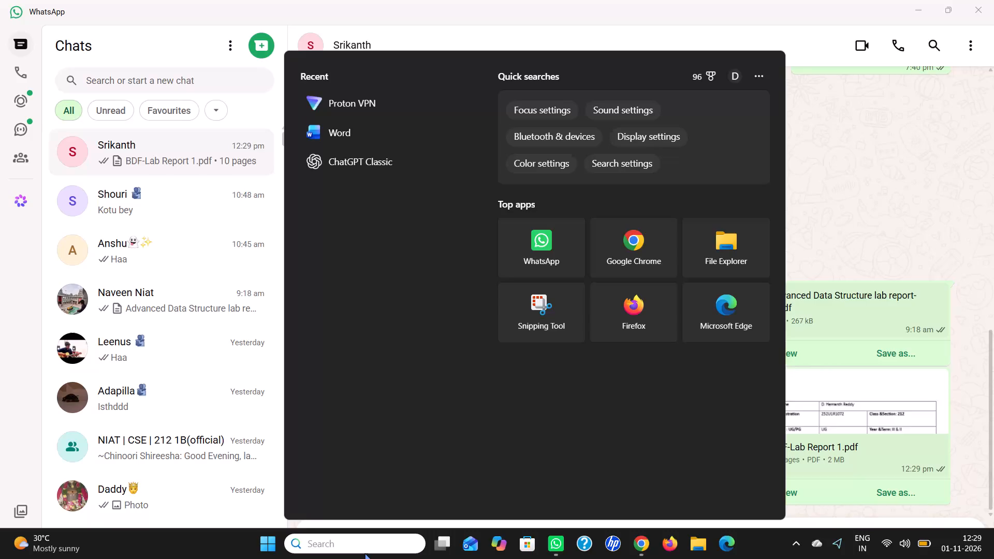
# Switch to Word and open the recent PDF "lab report-1", converting it to an editable document.
pyautogui.click(380, 130)
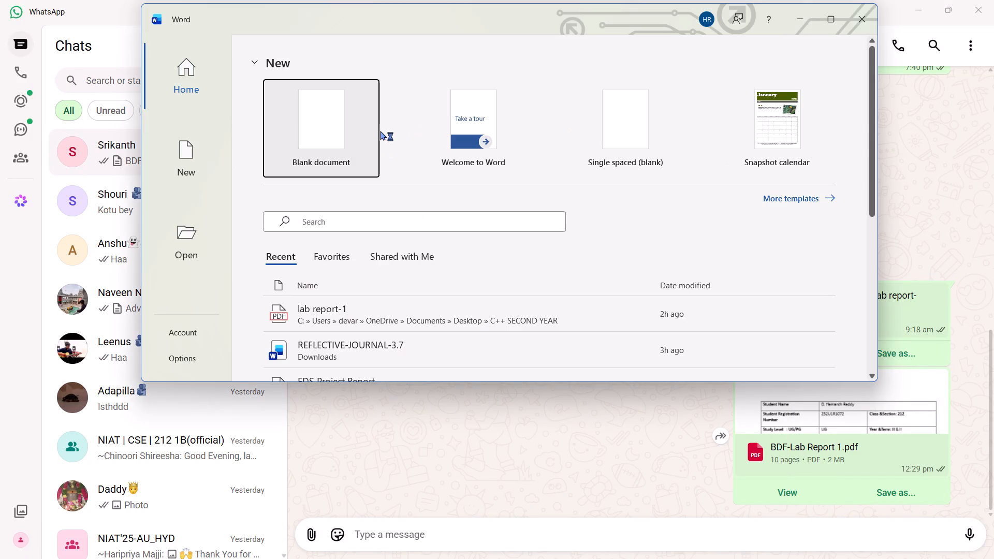
pyautogui.click(429, 313)
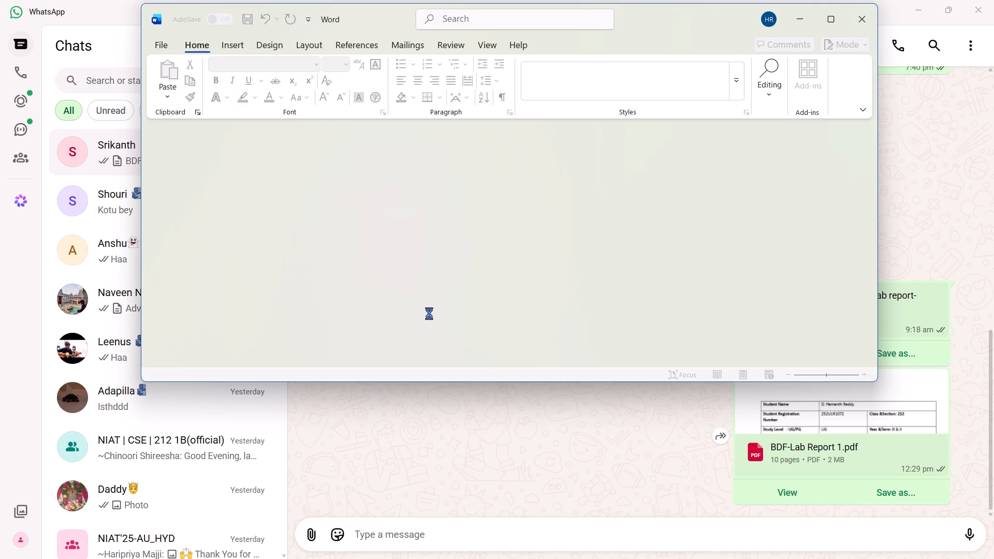
pyautogui.click(458, 327)
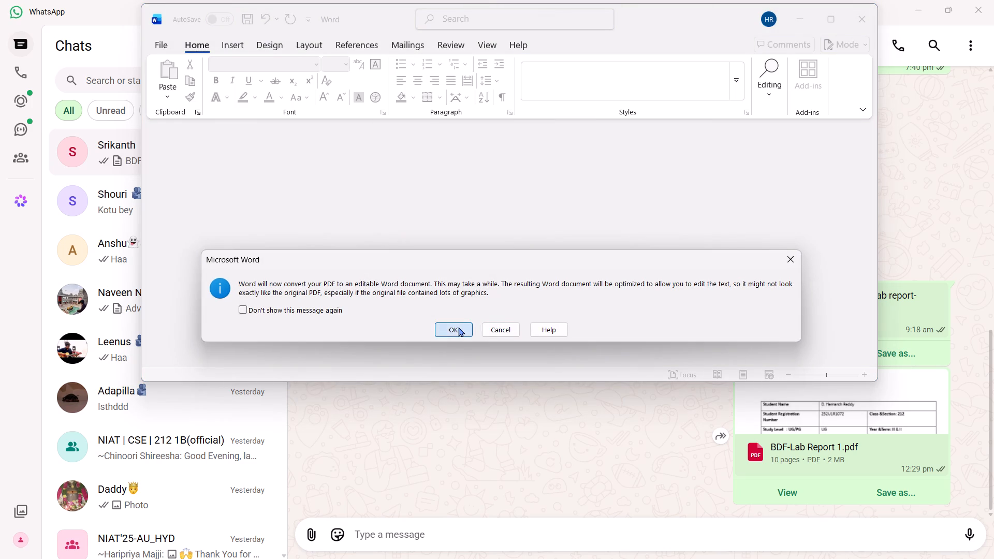
# Maximize the converted lab report-1 document and look over its opening pages, including the student details and assessment tables.
pyautogui.scroll(-1, 441, 224)
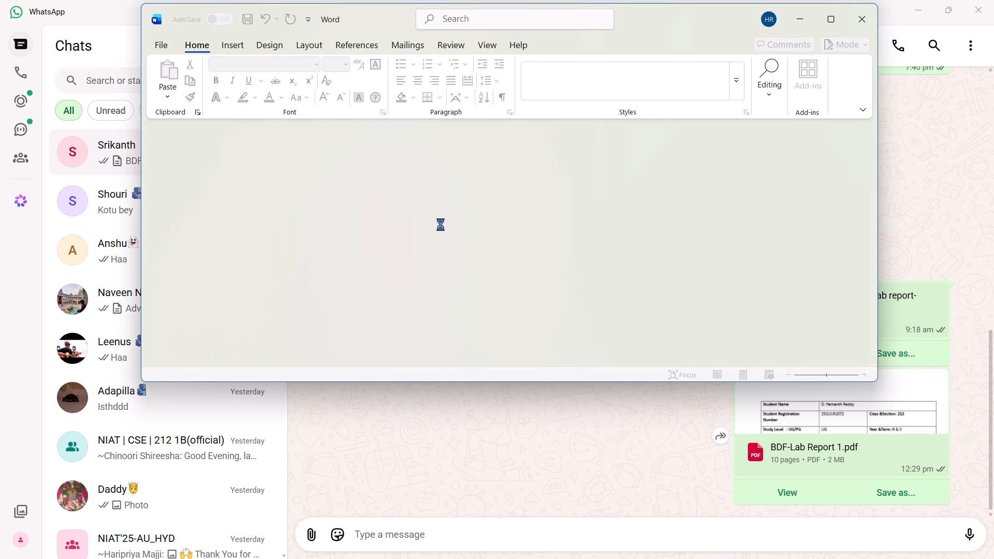
pyautogui.scroll(-3, 441, 224)
pyautogui.scroll(1, 441, 224)
pyautogui.scroll(-1, 441, 224)
pyautogui.scroll(1, 441, 224)
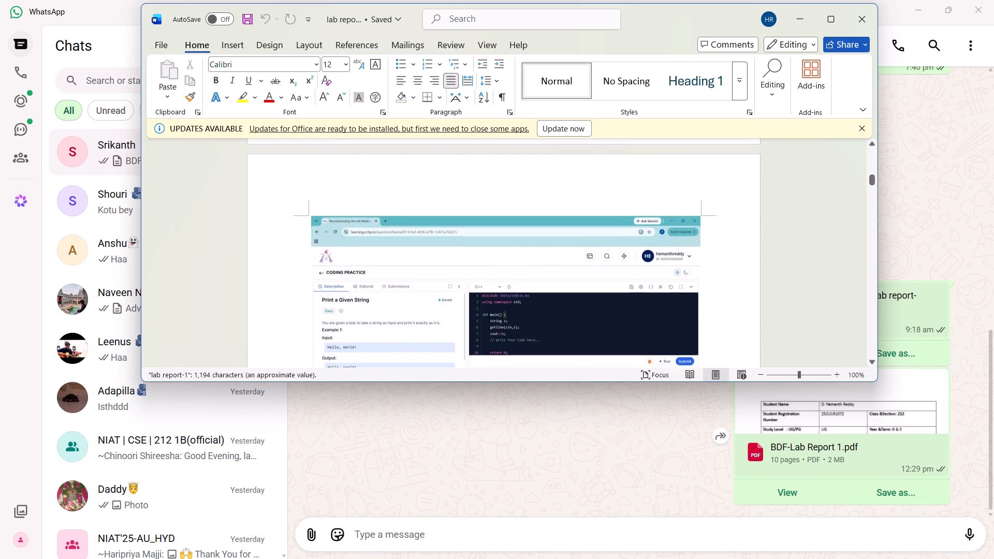
pyautogui.click(834, 16)
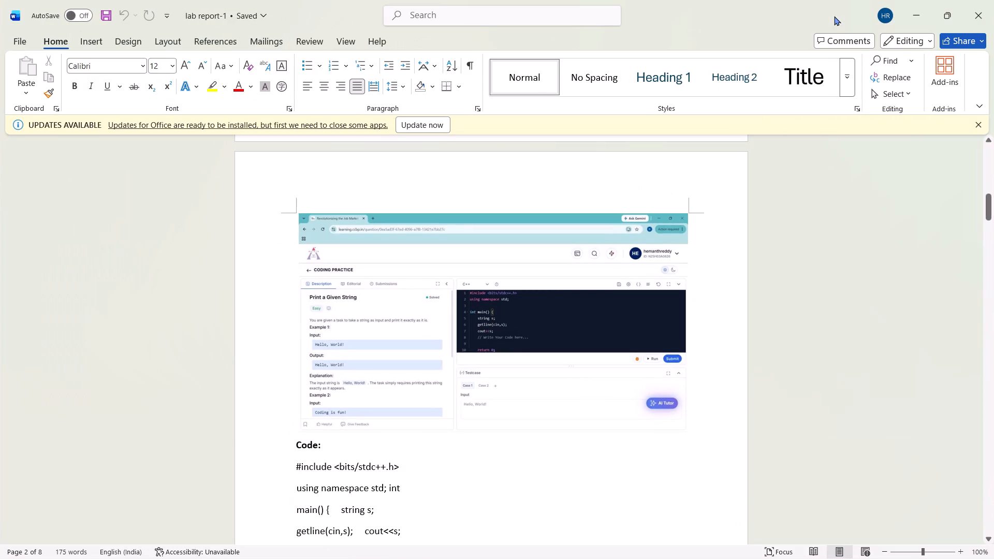
pyautogui.scroll(2, 582, 300)
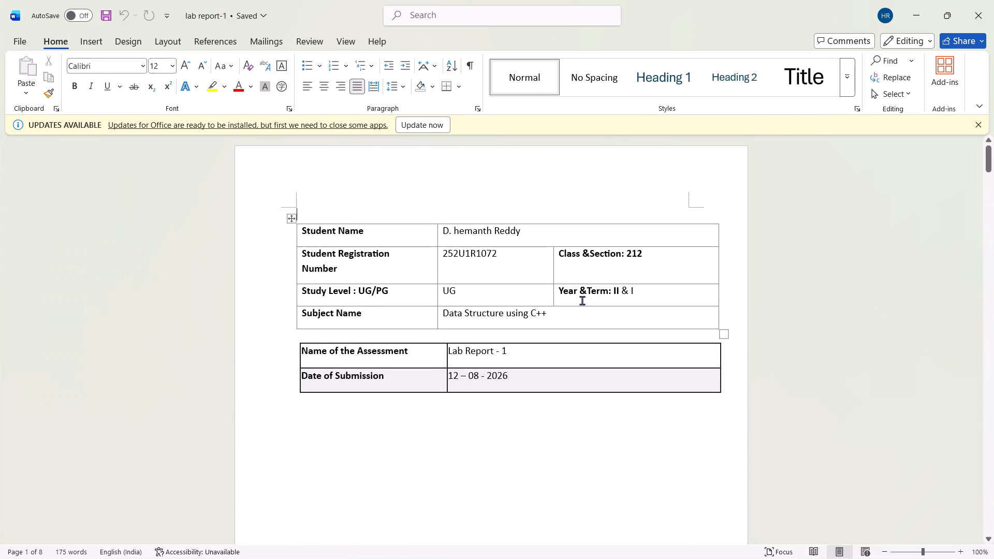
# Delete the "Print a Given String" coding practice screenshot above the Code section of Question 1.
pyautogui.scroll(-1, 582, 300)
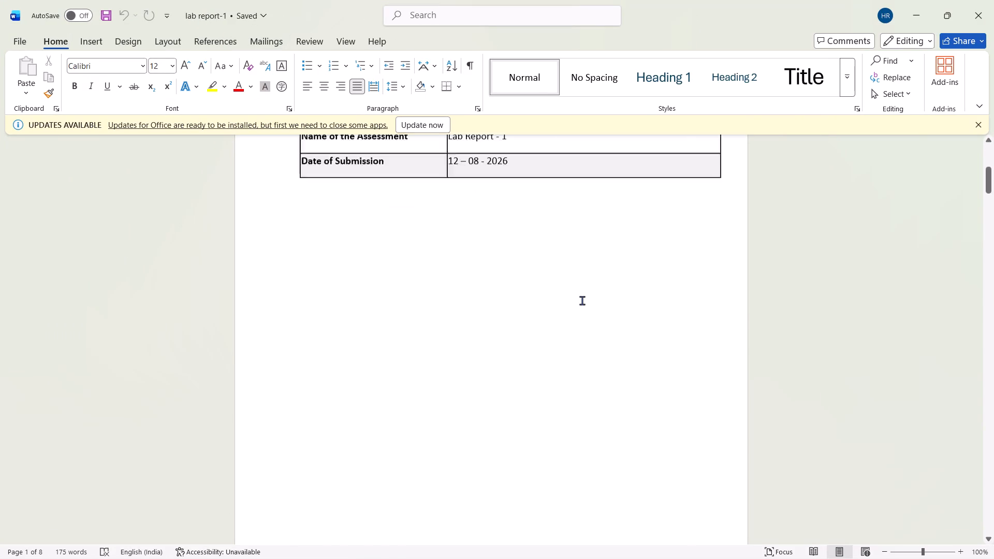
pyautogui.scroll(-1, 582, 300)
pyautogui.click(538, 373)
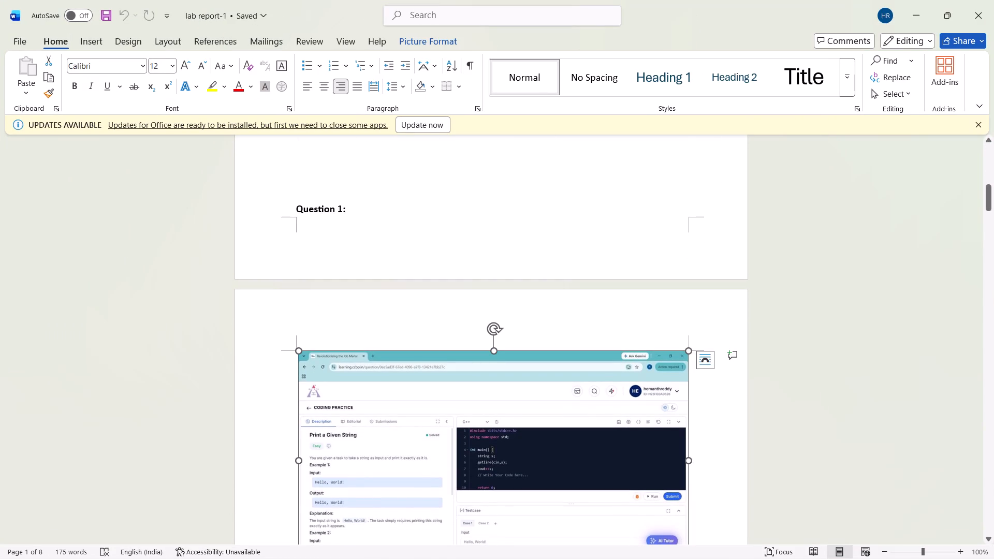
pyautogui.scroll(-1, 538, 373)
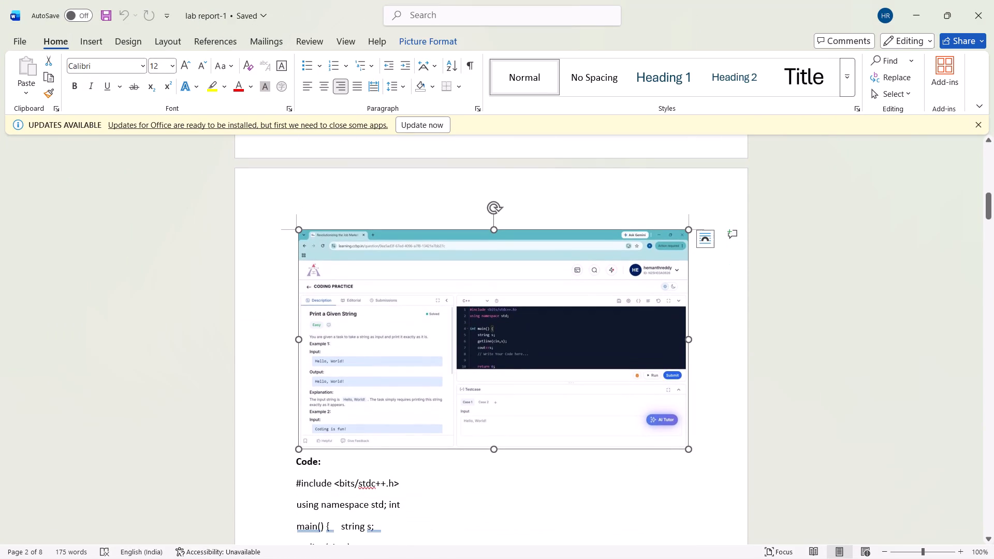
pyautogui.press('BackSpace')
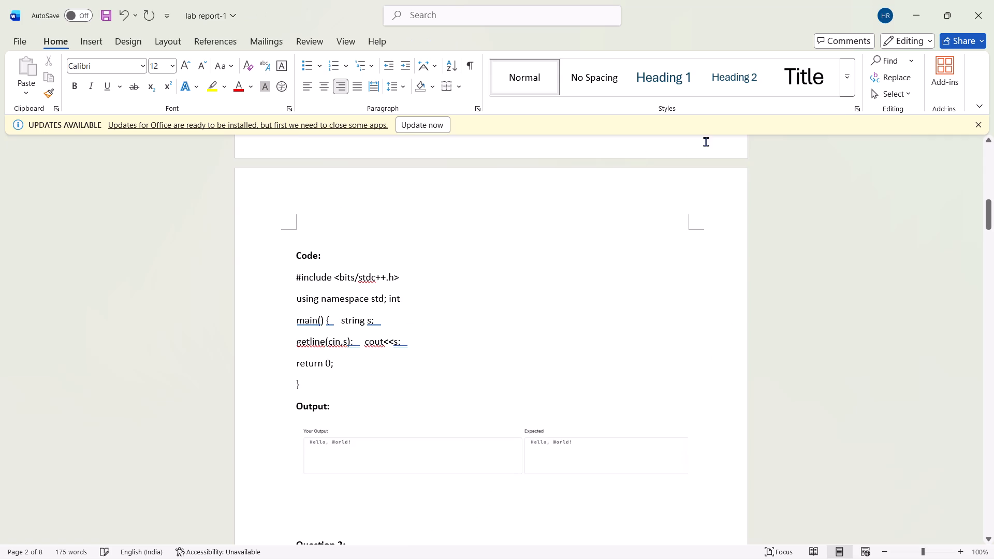
# Close the lab report-1 document without saving the changes.
pyautogui.click(993, 0)
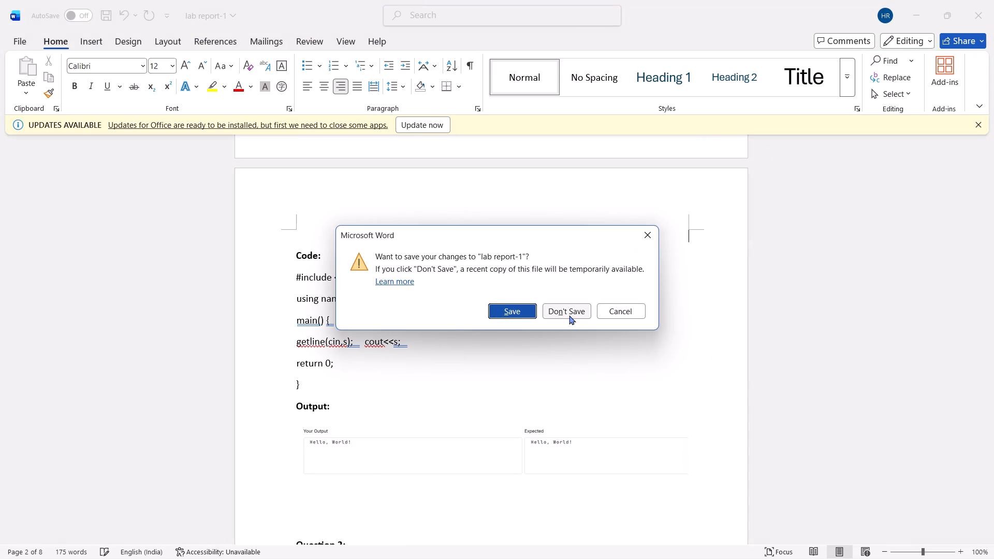
pyautogui.click(569, 315)
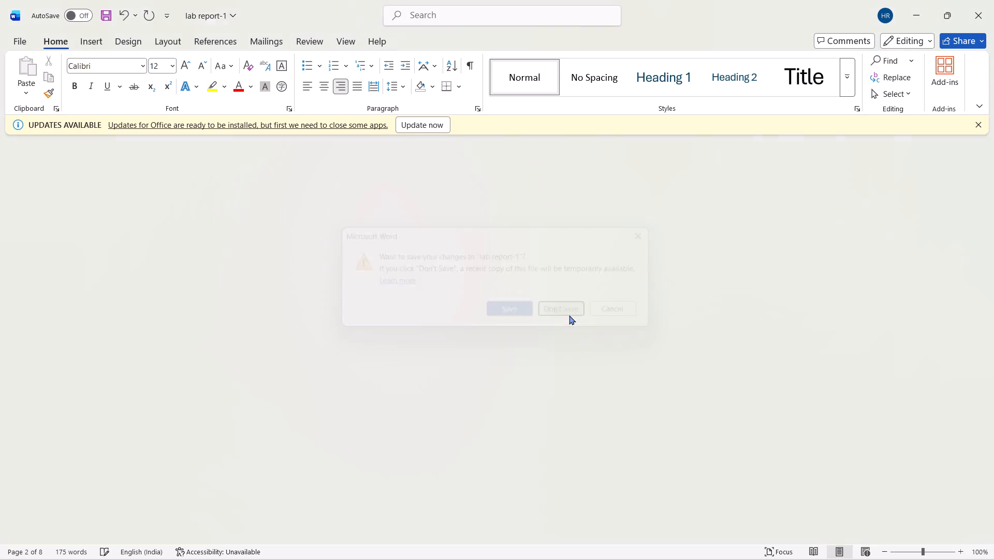
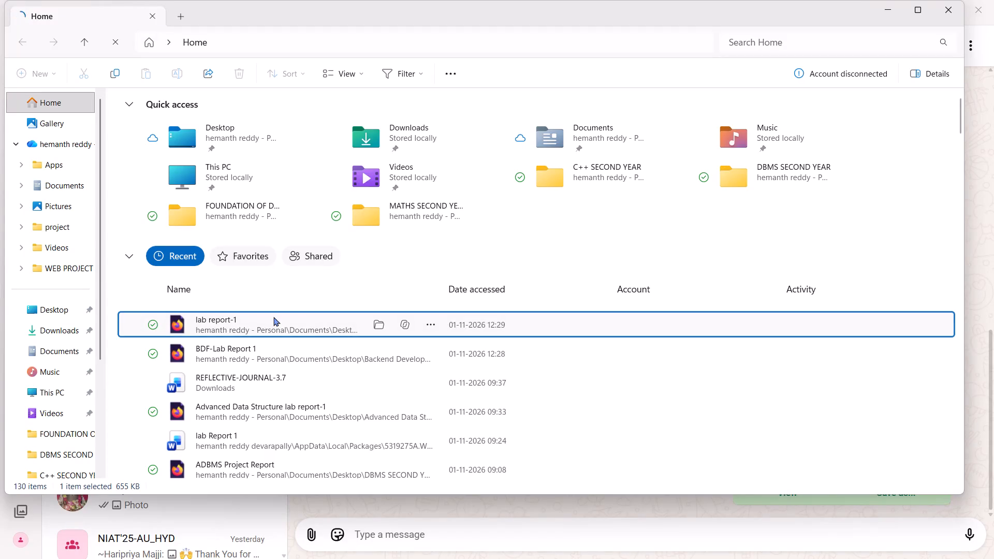
# Open the BDF-Lab Report 1 PDF from the Desktop's Backend Development Fundamentals folder in Word, using Word just once for this file type.
pyautogui.doubleClick(273, 355)
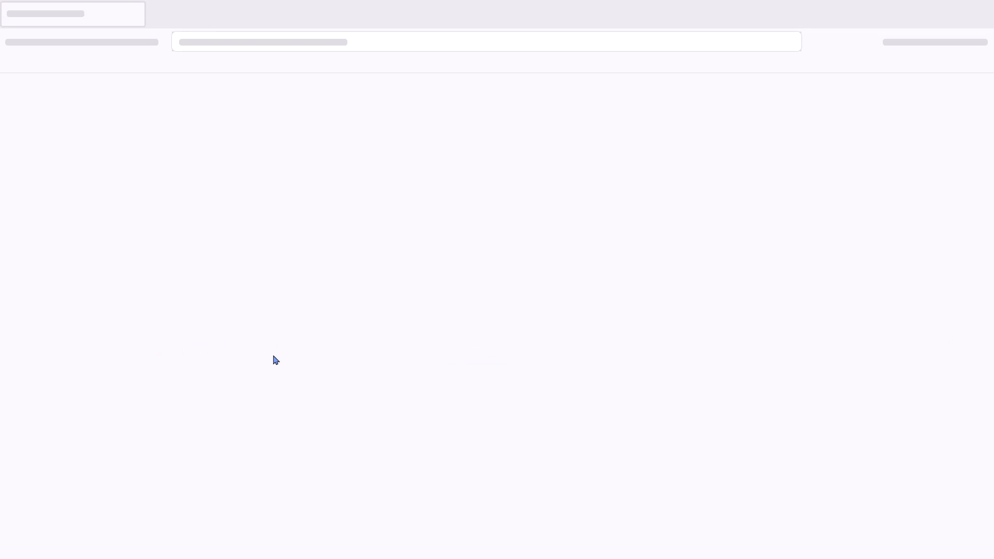
pyautogui.click(993, 0)
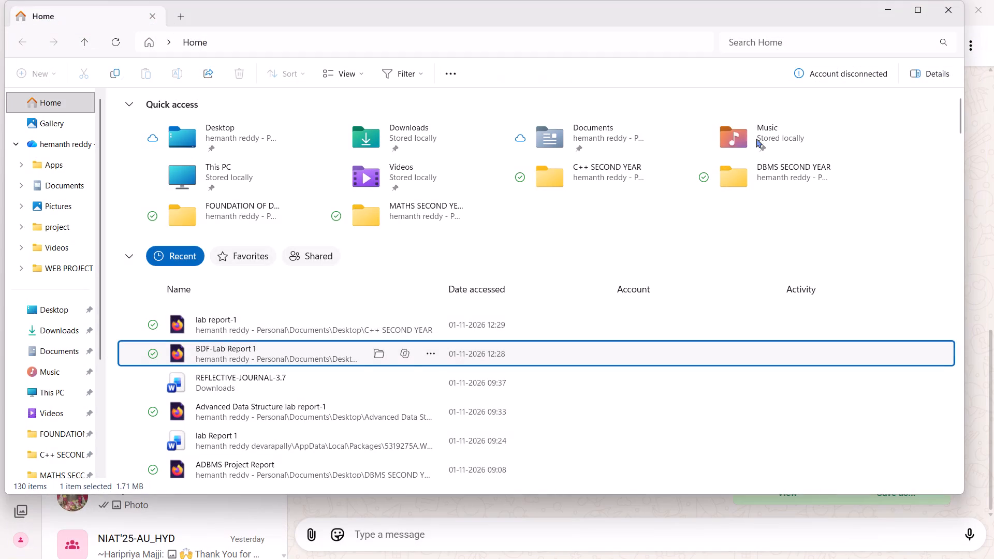
pyautogui.click(82, 312)
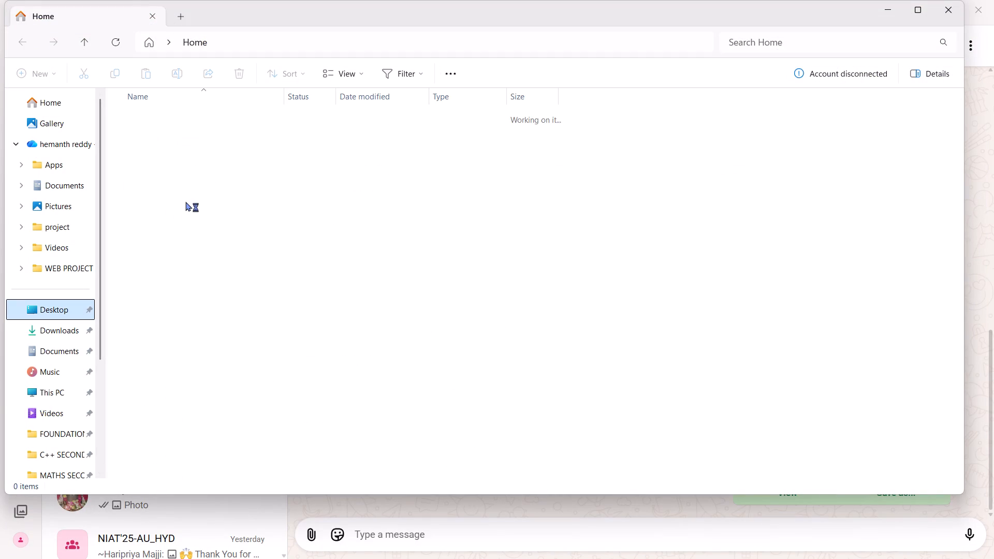
pyautogui.doubleClick(201, 140)
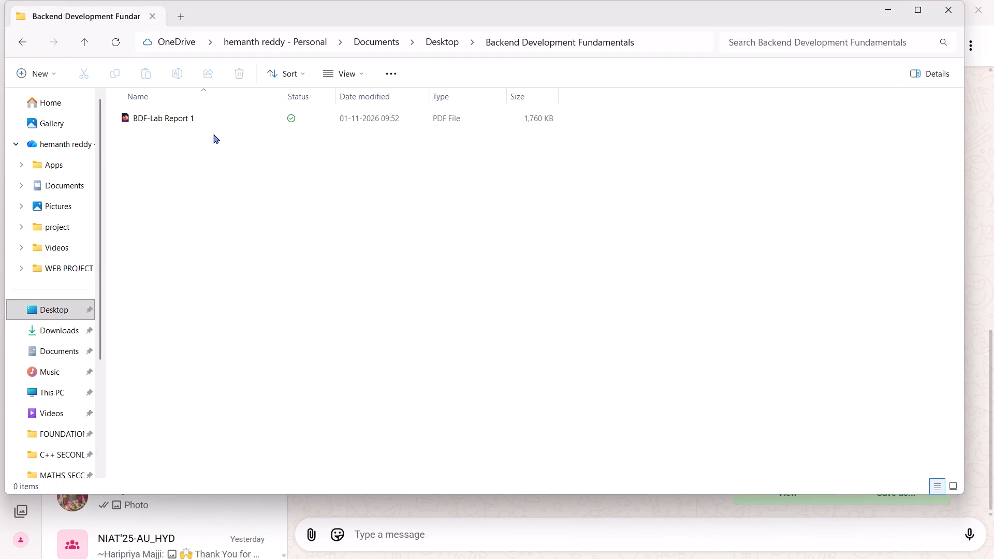
pyautogui.click(224, 126)
pyautogui.rightClick(224, 126)
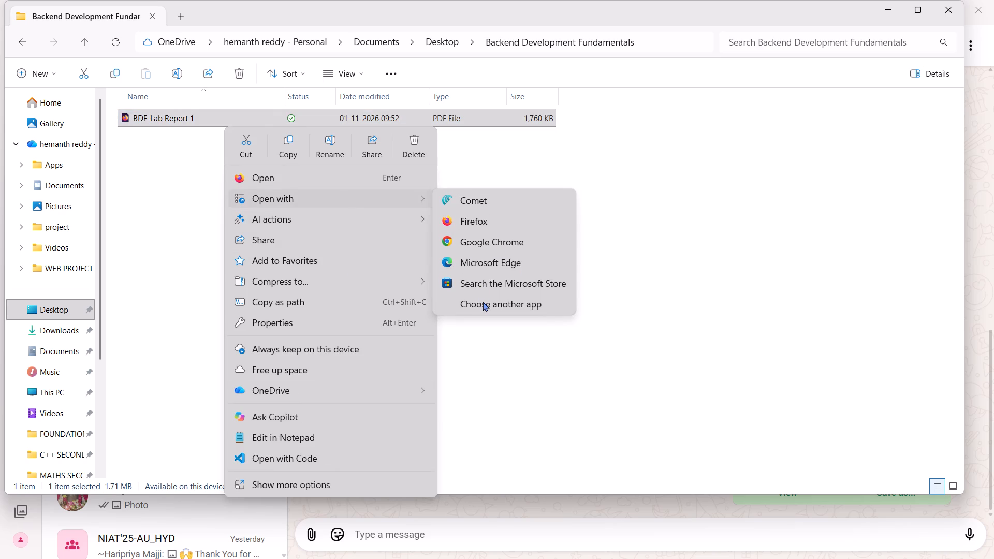
pyautogui.click(483, 302)
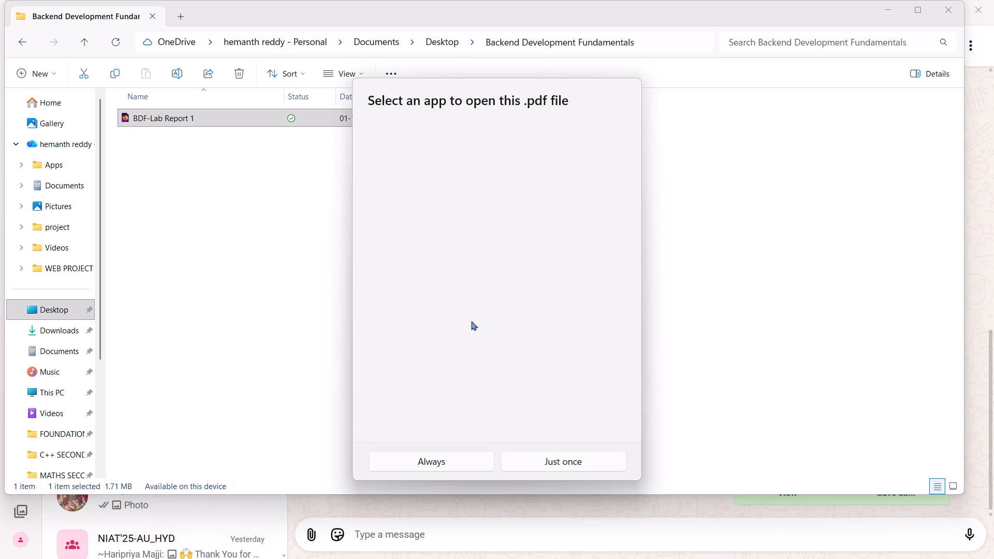
pyautogui.scroll(-3, 471, 321)
pyautogui.click(447, 352)
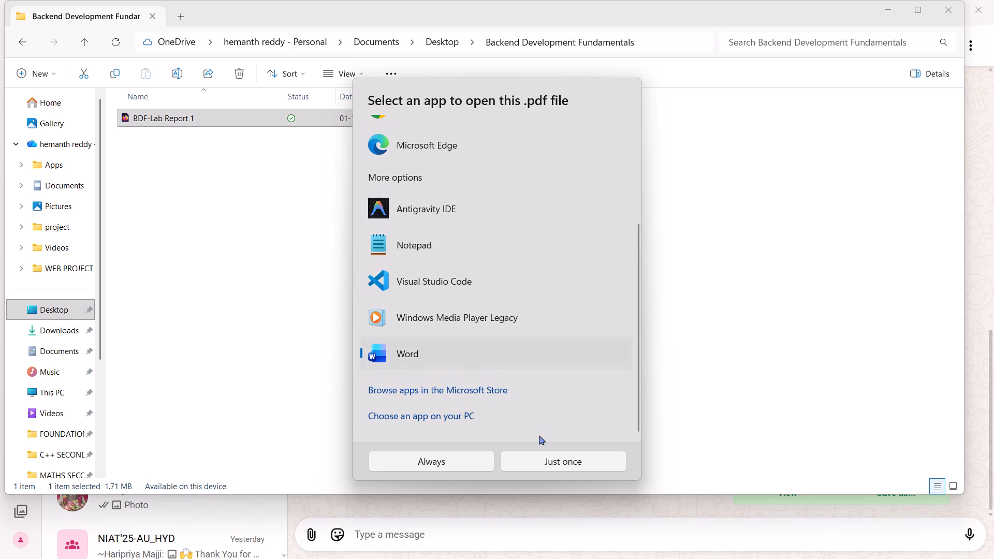
pyautogui.click(554, 462)
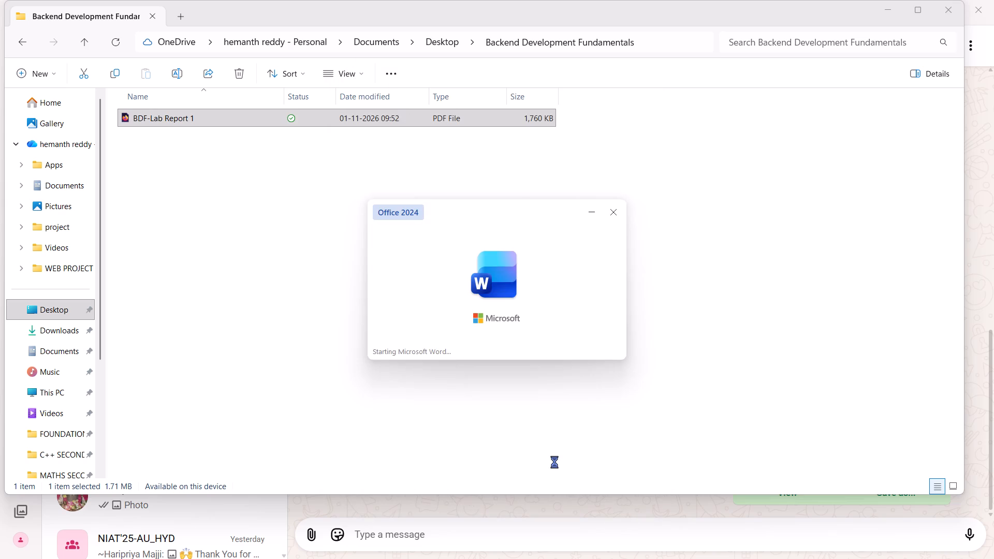
pyautogui.click(455, 333)
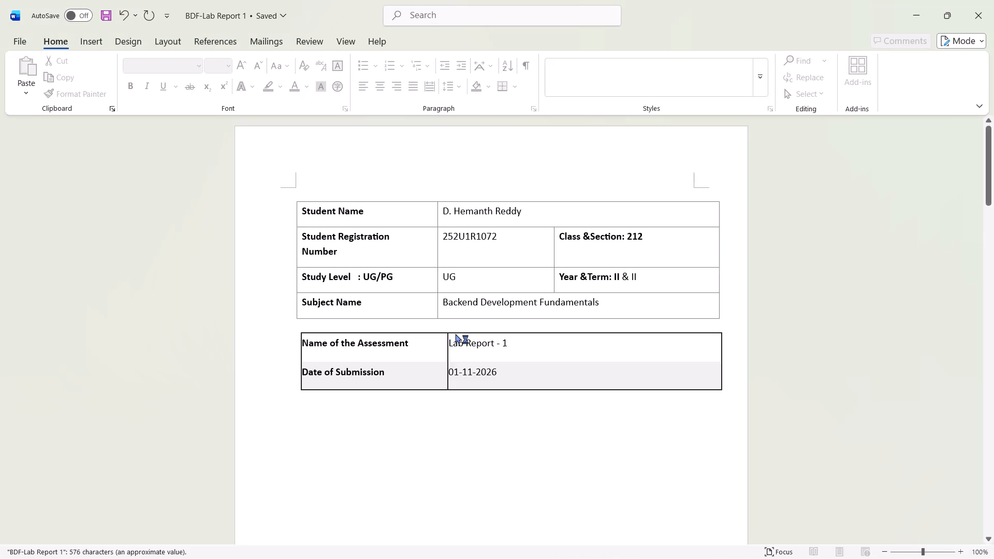
# Look over the converted BDF-Lab Report 1 document from the student details tables down to Question 1.
pyautogui.scroll(-2, 455, 333)
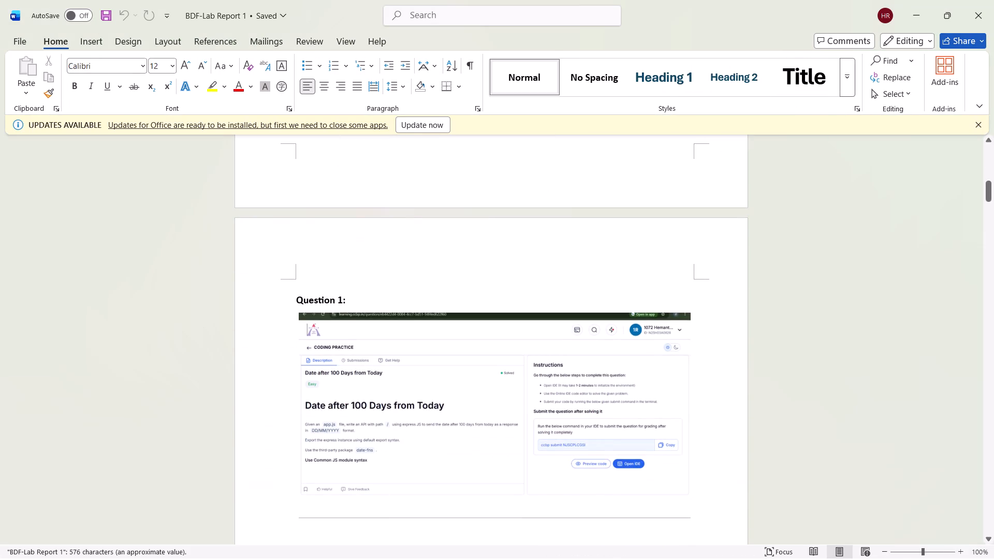
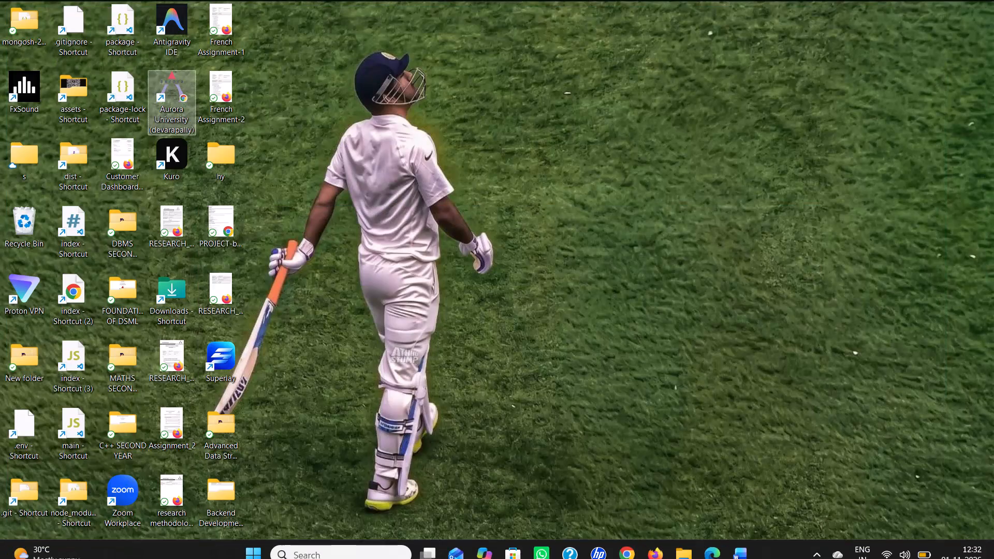
# Switch to Chrome, open the learning portal's Curriculum page and close the JioHotstar tab.
pyautogui.click(616, 557)
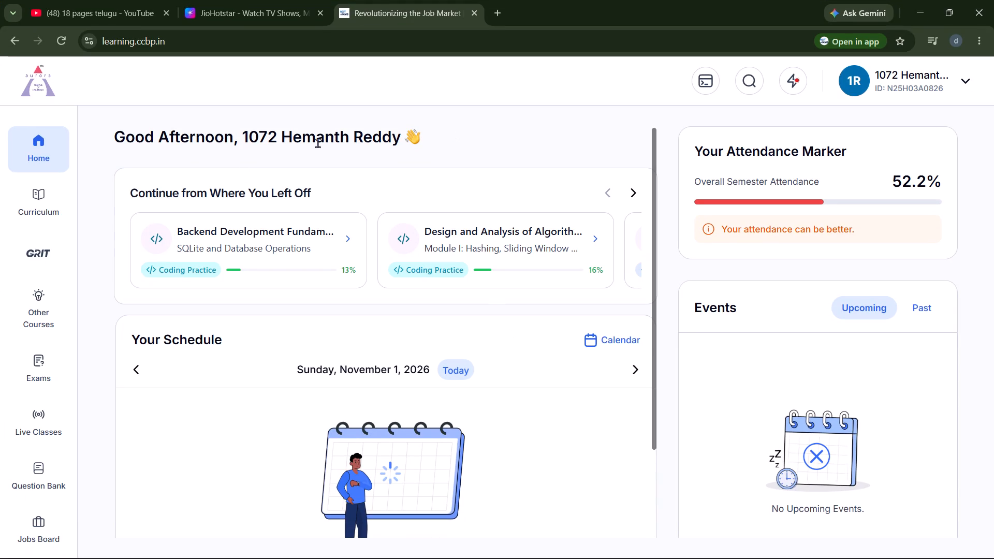
pyautogui.click(33, 203)
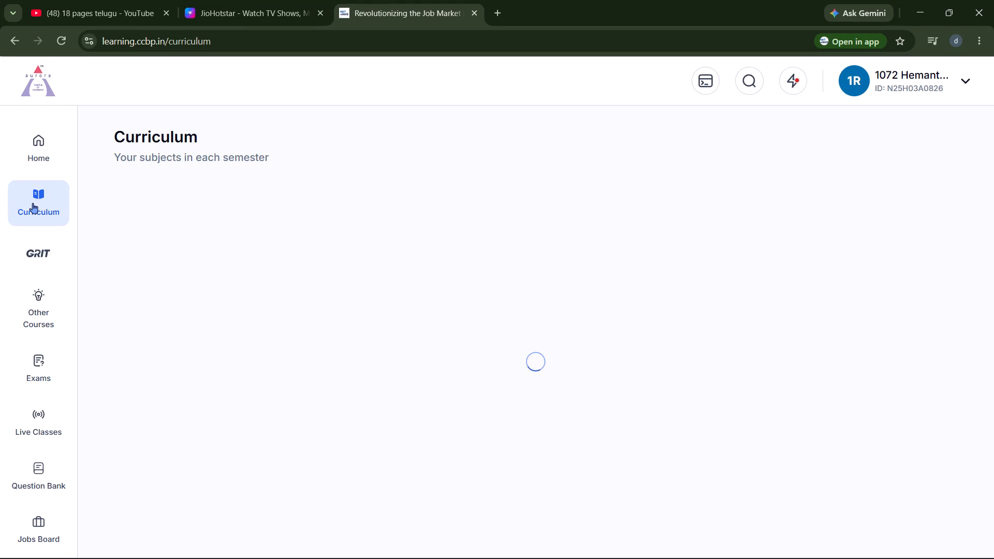
pyautogui.click(321, 10)
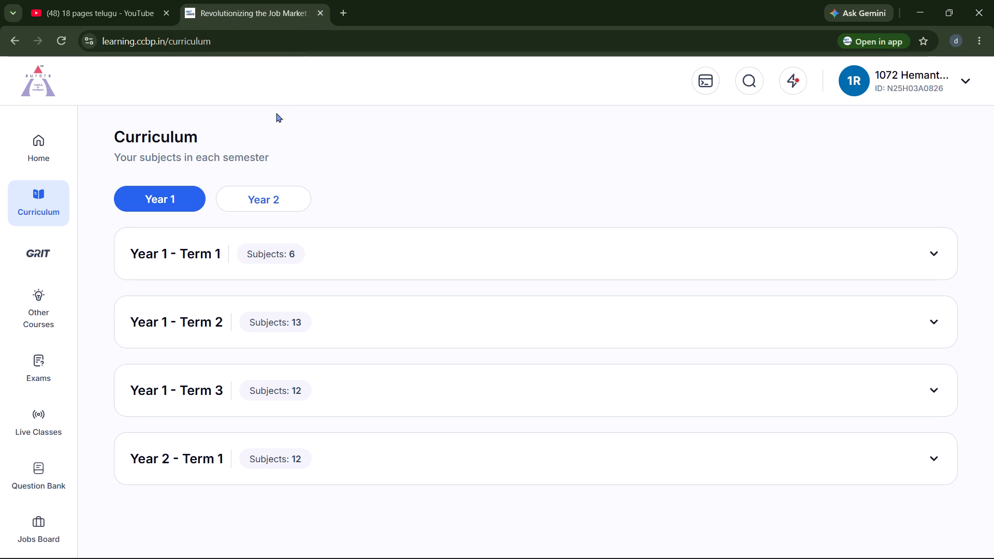
# Open the Backend Development Fundamentals course under Year 2 - Term 2 of the curriculum.
pyautogui.click(278, 197)
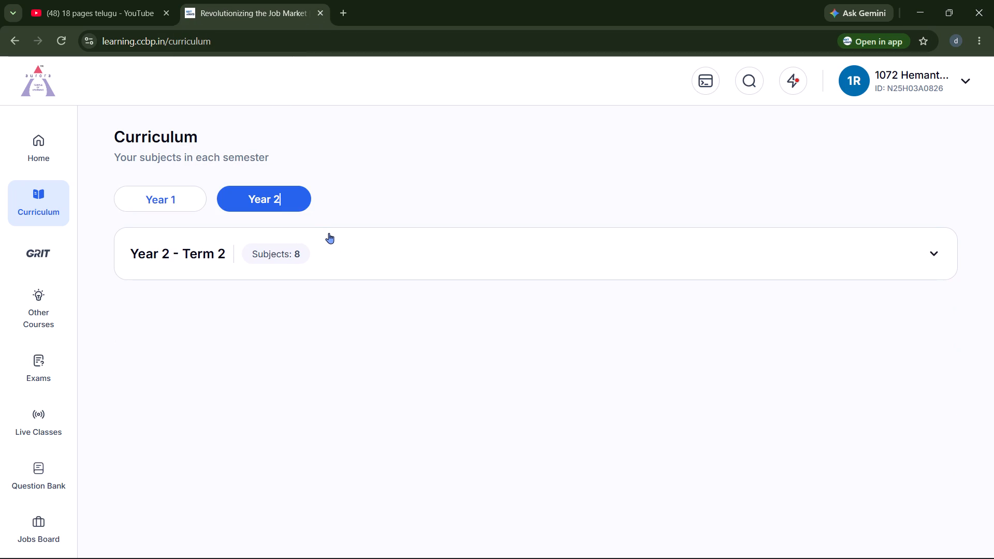
pyautogui.click(331, 246)
pyautogui.scroll(-2, 284, 369)
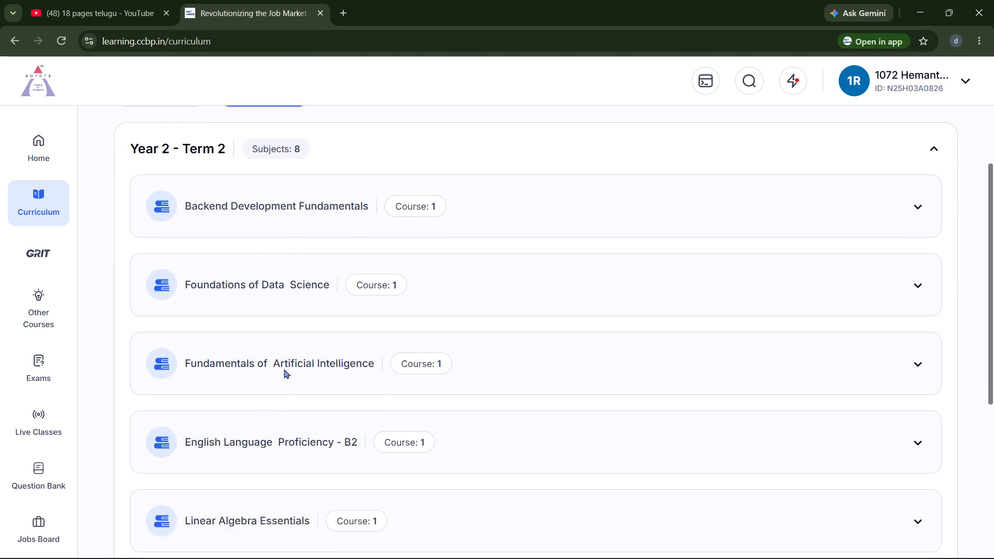
pyautogui.scroll(-4, 284, 369)
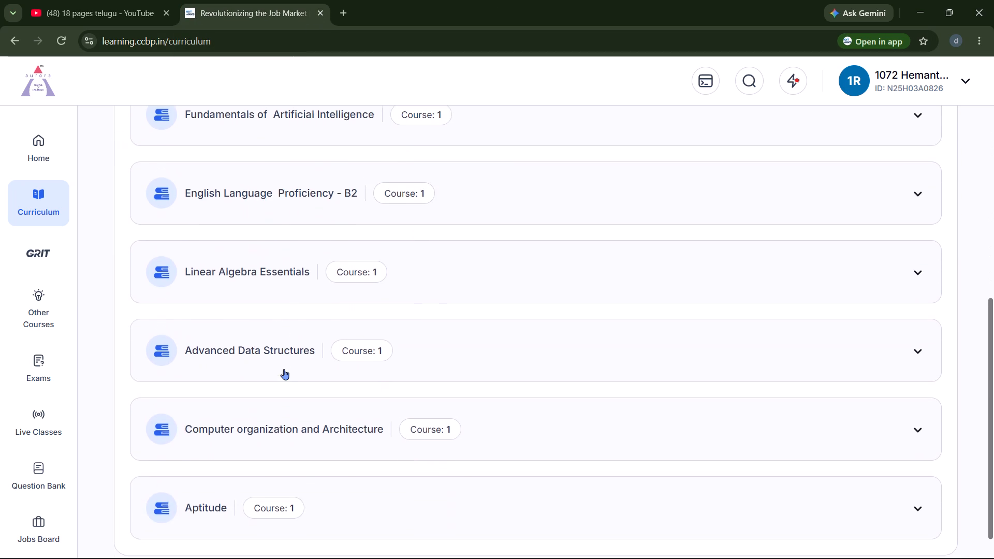
pyautogui.scroll(3, 332, 334)
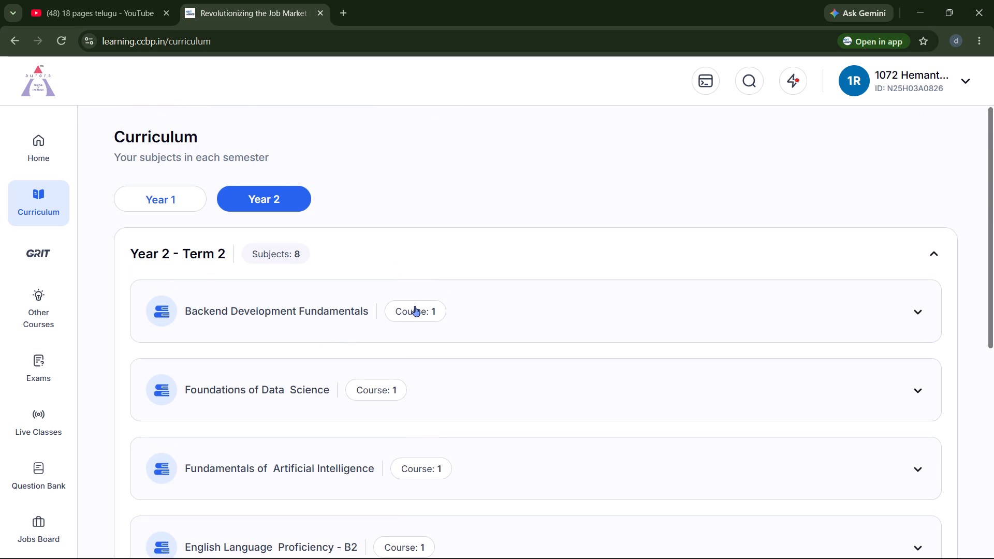
pyautogui.click(415, 306)
pyautogui.click(411, 369)
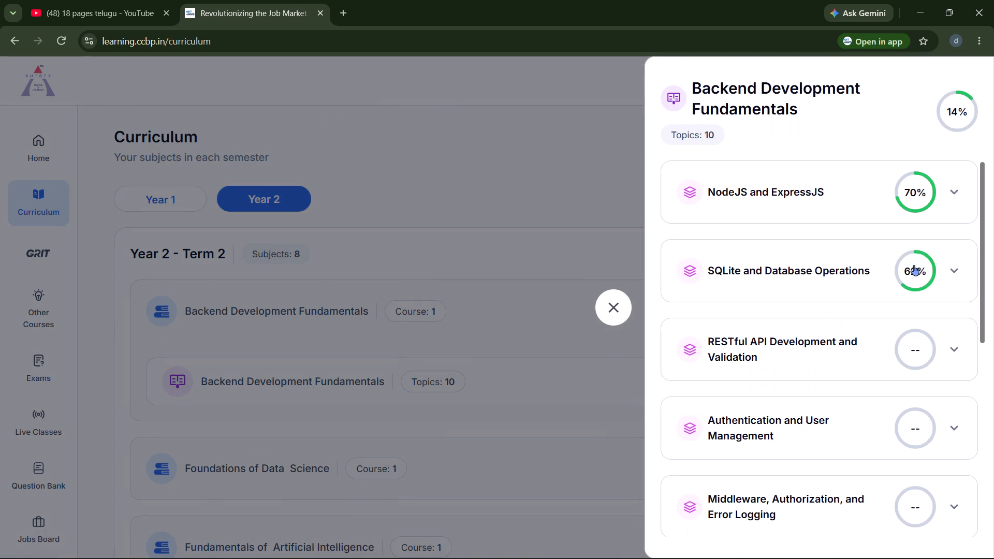
# Open the Coding Practice set for Introduction to Express JS | Part 2 in the SQLite and Database Operations topic.
pyautogui.click(861, 208)
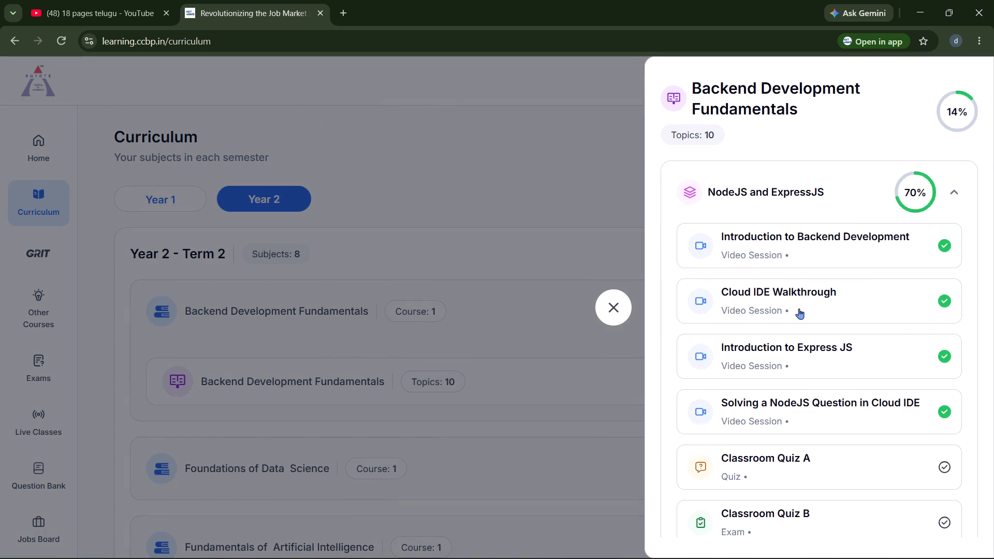
pyautogui.scroll(-5, 799, 308)
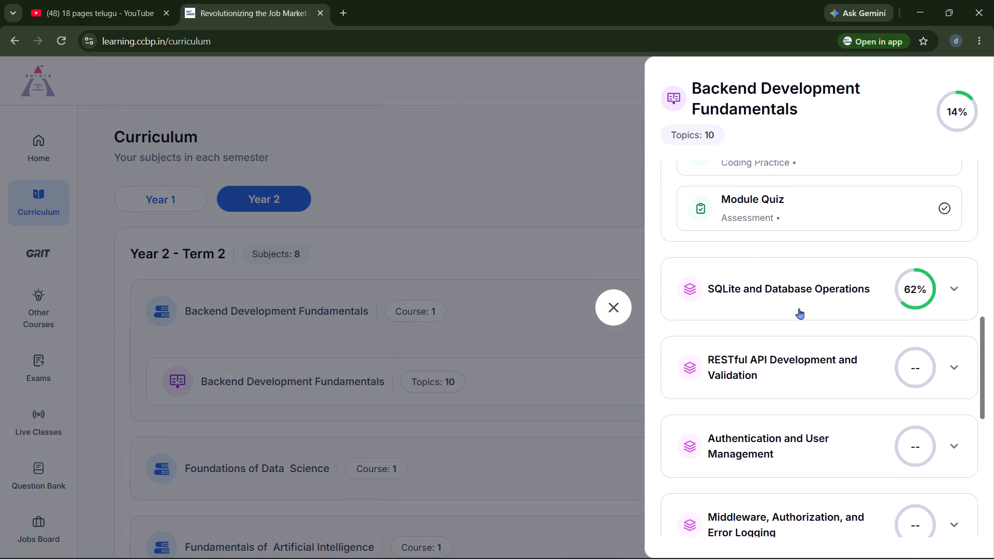
pyautogui.click(809, 300)
pyautogui.scroll(1, 809, 300)
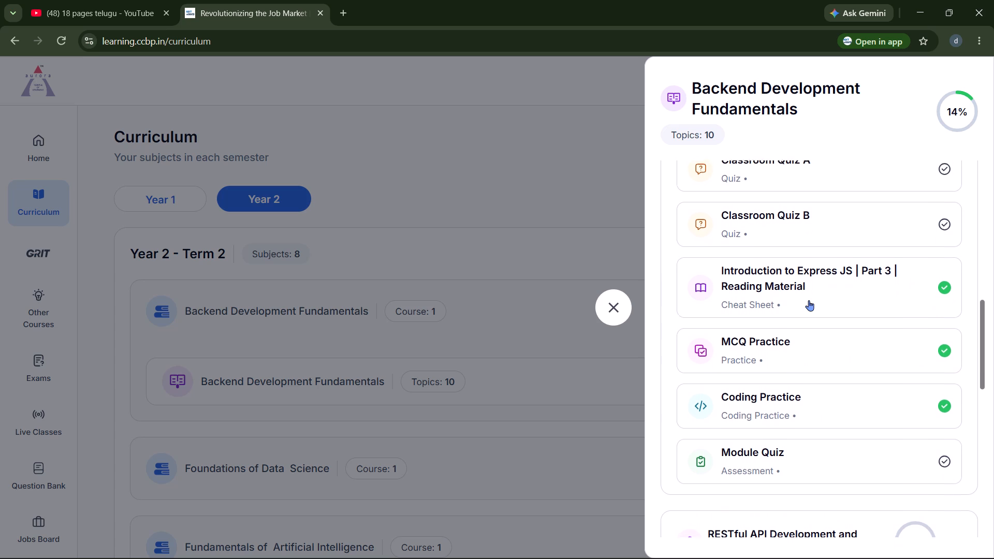
pyautogui.scroll(2, 809, 300)
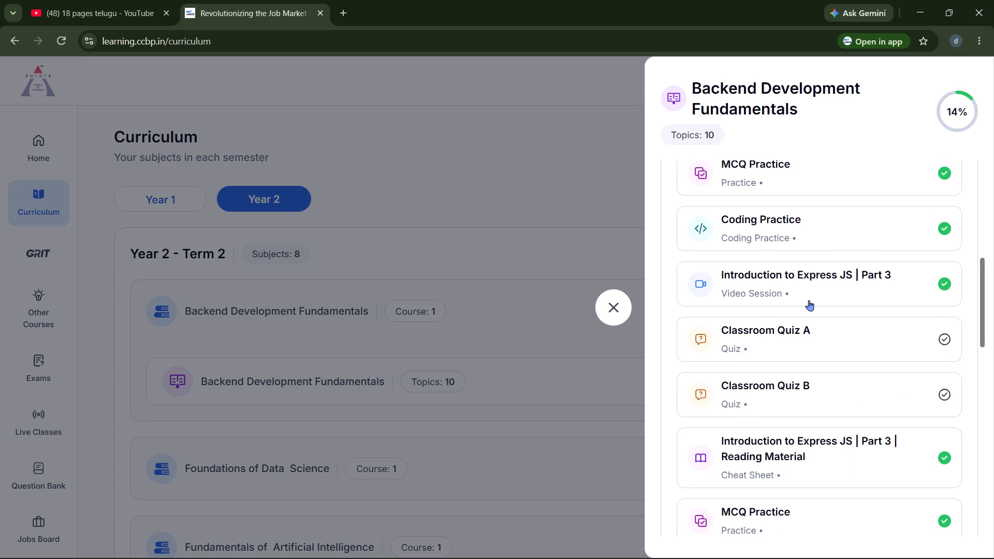
pyautogui.scroll(1, 809, 300)
pyautogui.scroll(1, 834, 341)
pyautogui.click(802, 354)
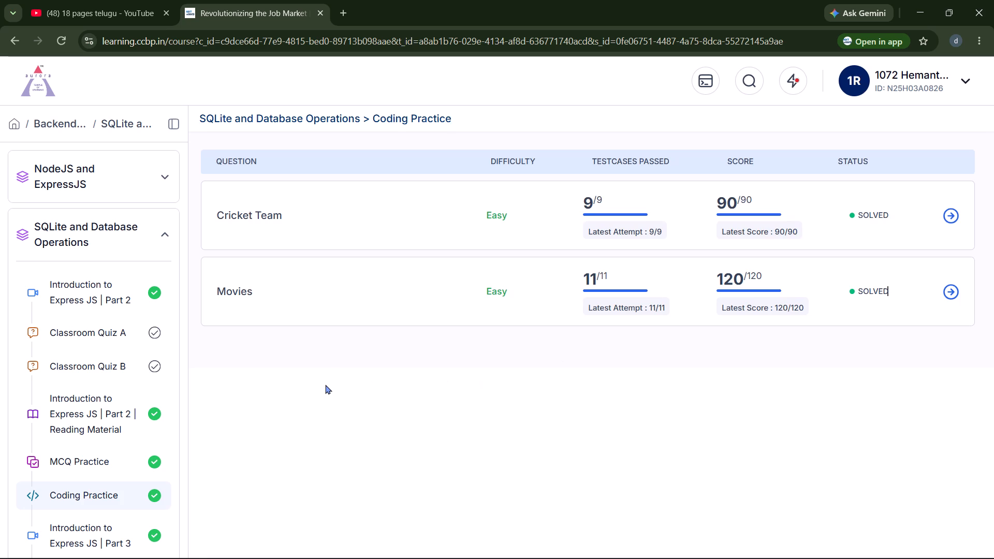
# Open the Cricket Team coding question and glance over the start of its description.
pyautogui.moveTo(300, 432); pyautogui.dragTo(214, 411)
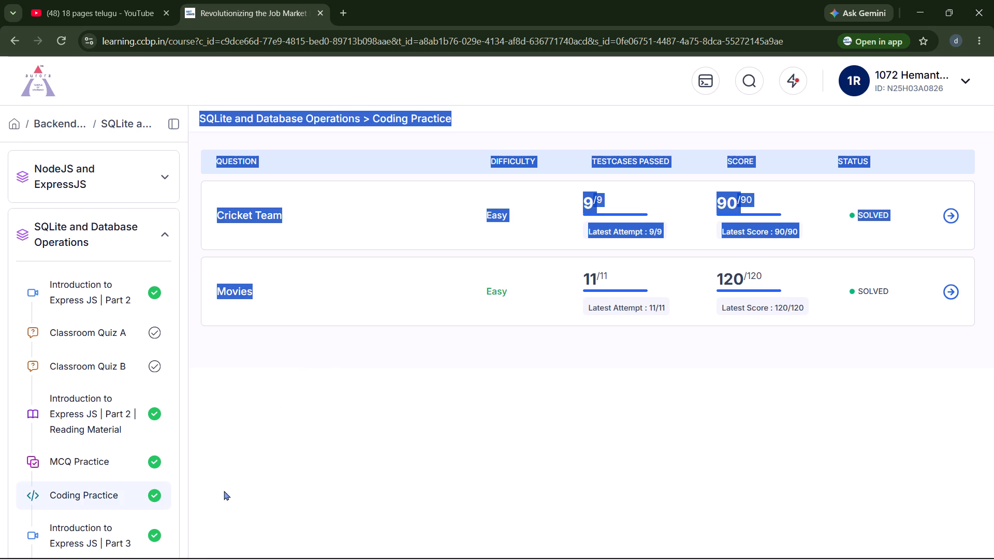
pyautogui.click(376, 232)
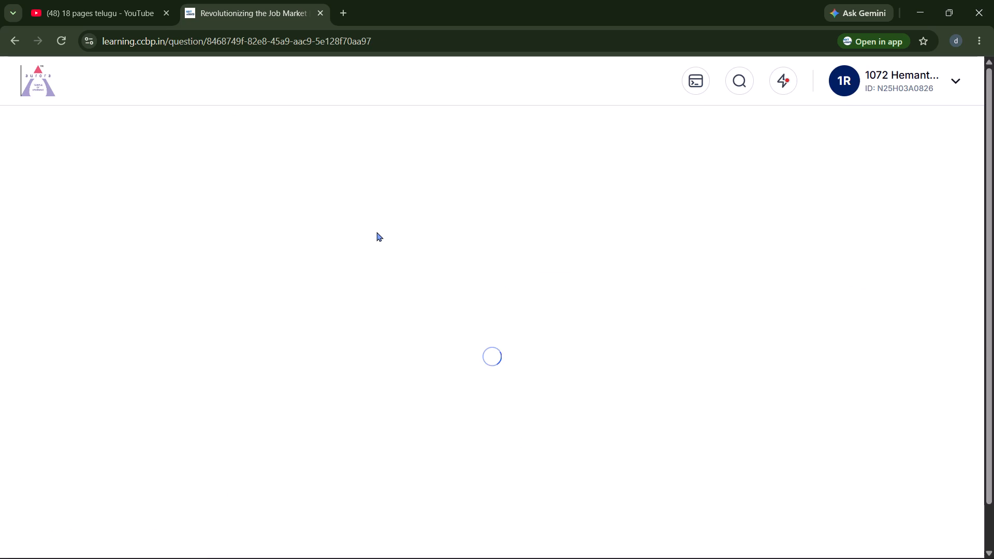
pyautogui.scroll(-1, 425, 355)
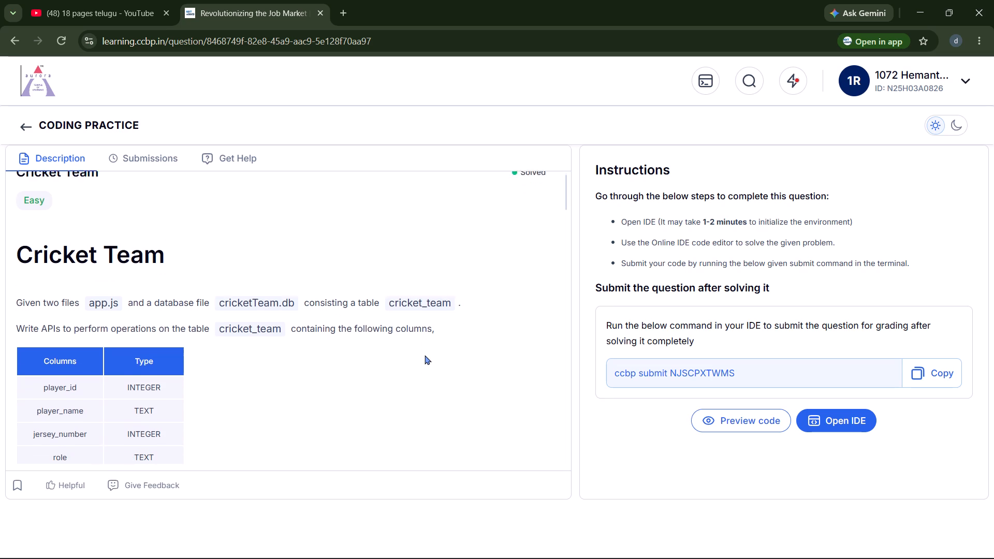
pyautogui.scroll(-1, 425, 355)
pyautogui.scroll(1, 425, 355)
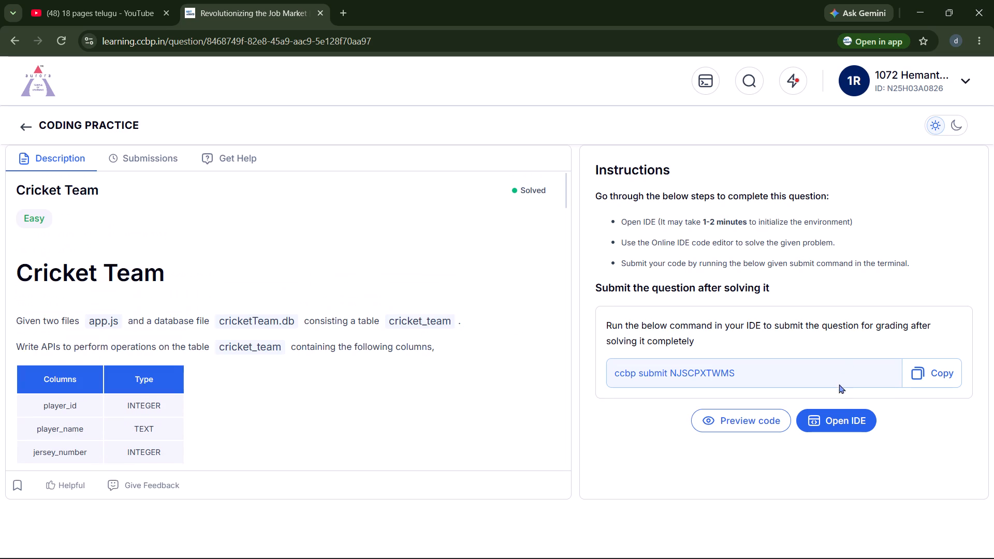
# Launch the IDE for the Cricket Team question and agree to close the session active in another window.
pyautogui.click(842, 419)
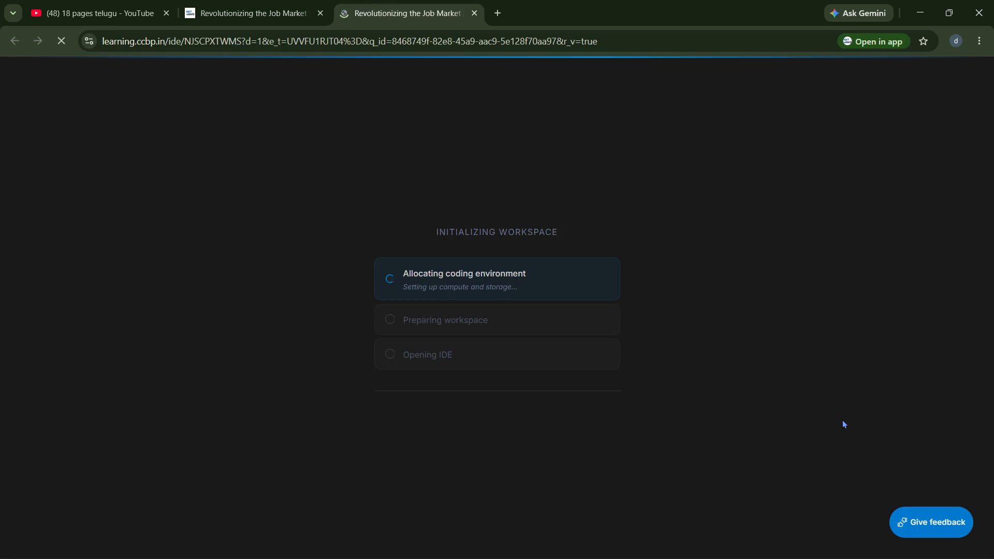
pyautogui.click(602, 328)
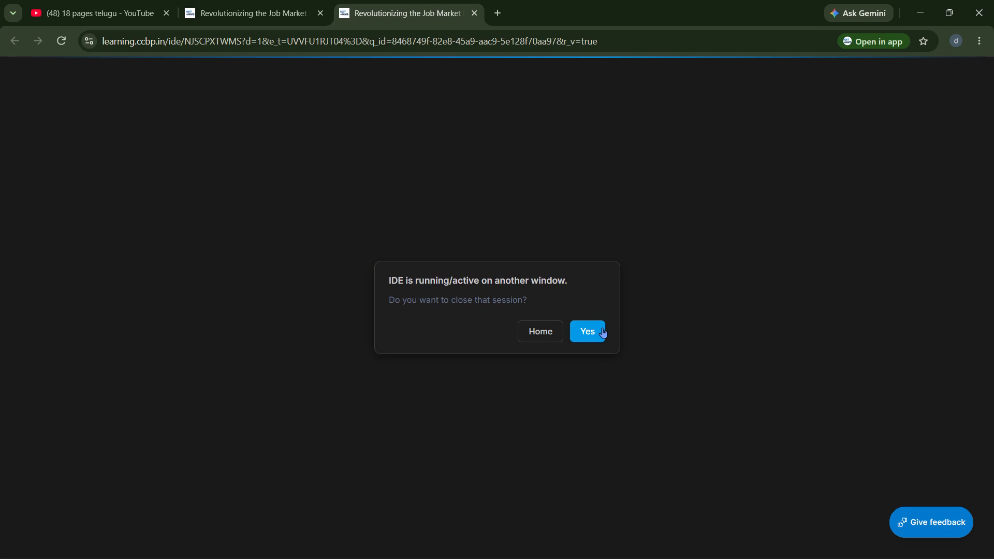
# Open the Cricket Team question's past submission and look through its functional test cases.
pyautogui.click(282, 0)
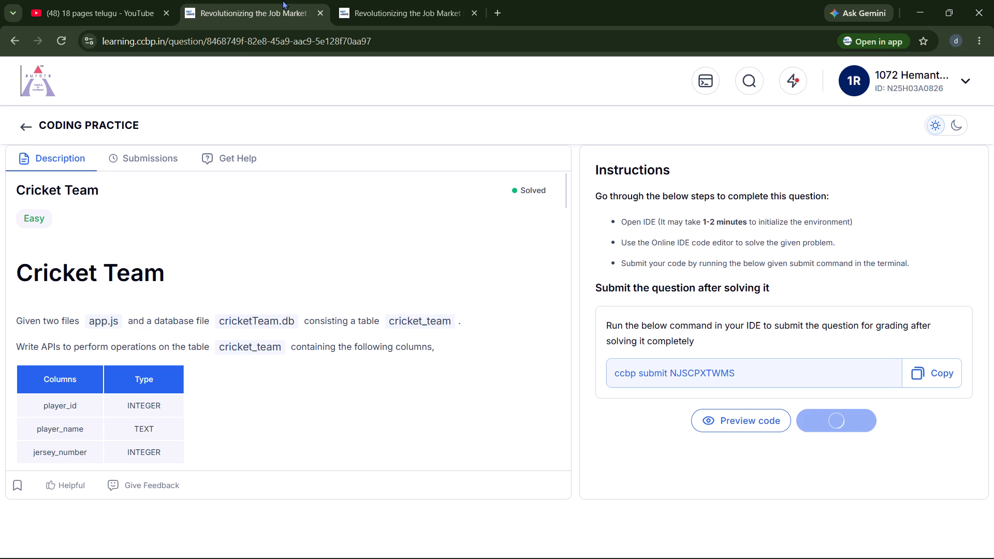
pyautogui.click(166, 171)
pyautogui.click(167, 149)
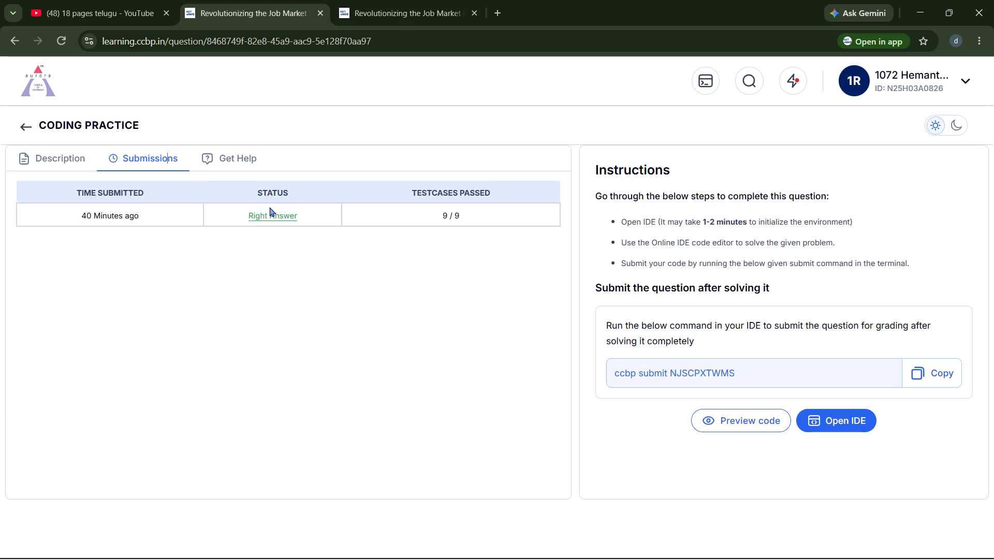
pyautogui.click(272, 214)
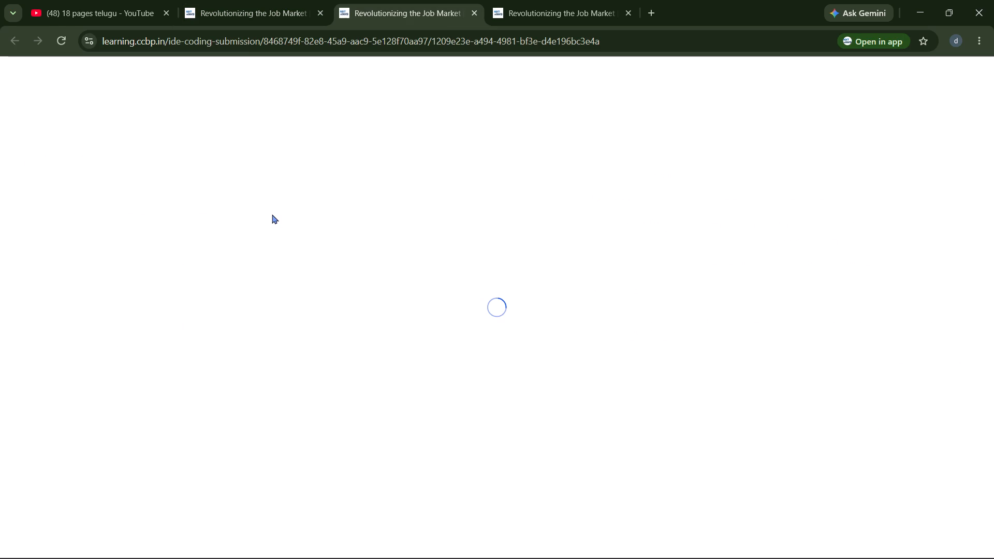
pyautogui.scroll(-1, 272, 214)
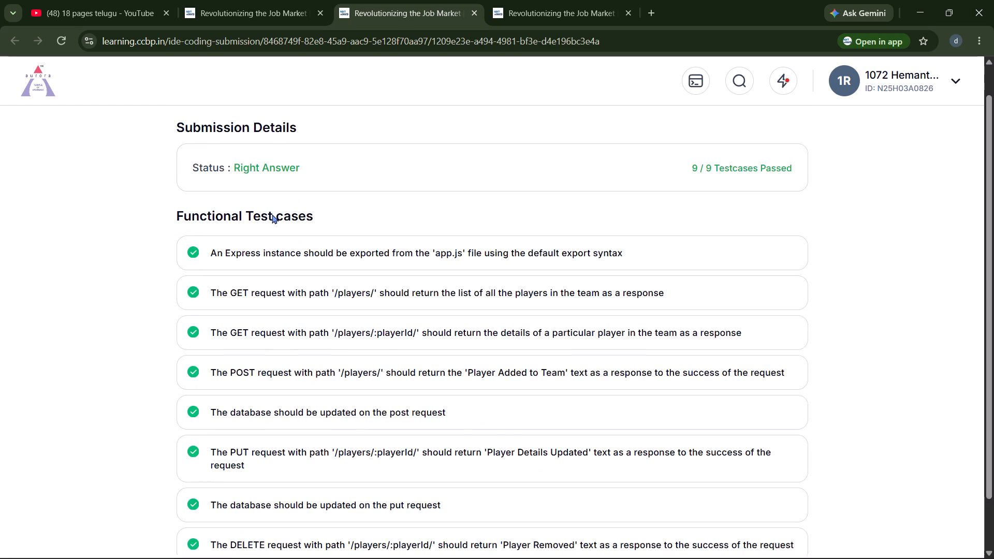
pyautogui.scroll(-2, 272, 214)
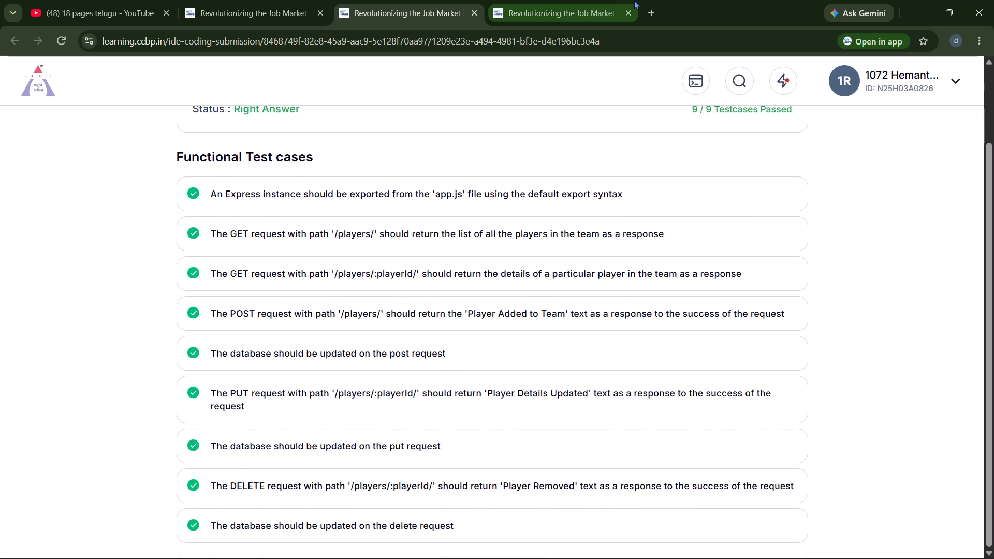
# Go back to the YouTube home feed and play the Veera Veera Lyrical (Telugu) mix.
pyautogui.click(653, 9)
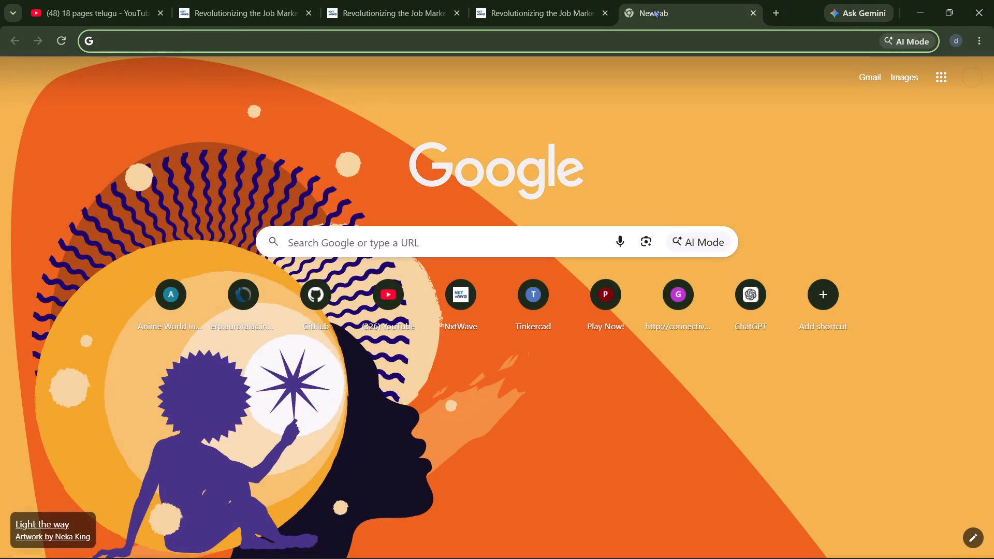
pyautogui.click(66, 0)
pyautogui.hscroll(7, 175, 236)
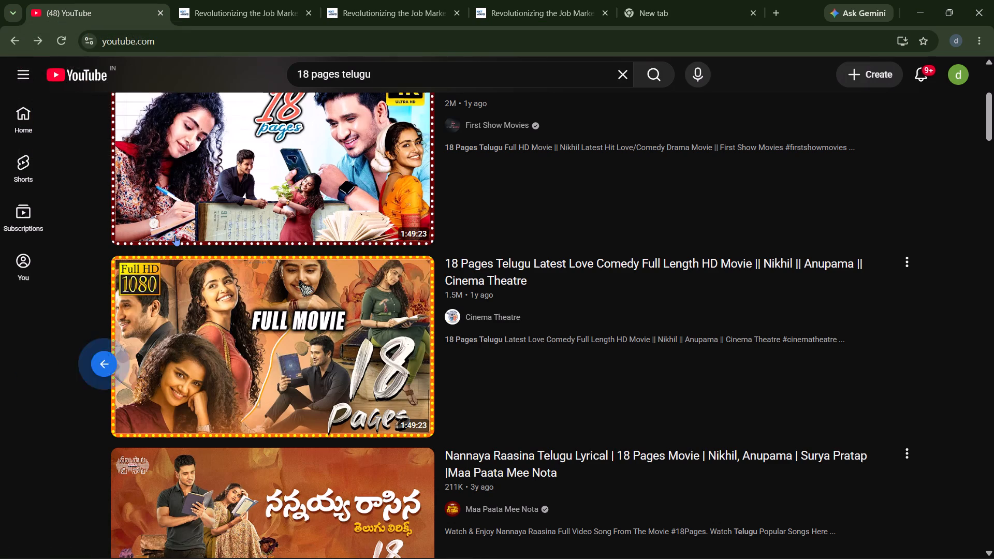
pyautogui.hscroll(3, 175, 236)
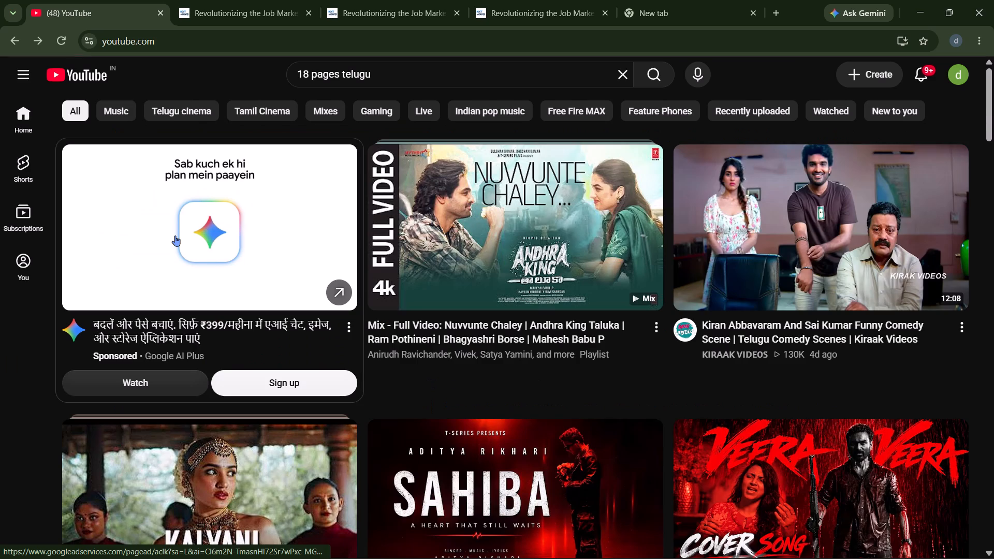
pyautogui.scroll(-1, 370, 270)
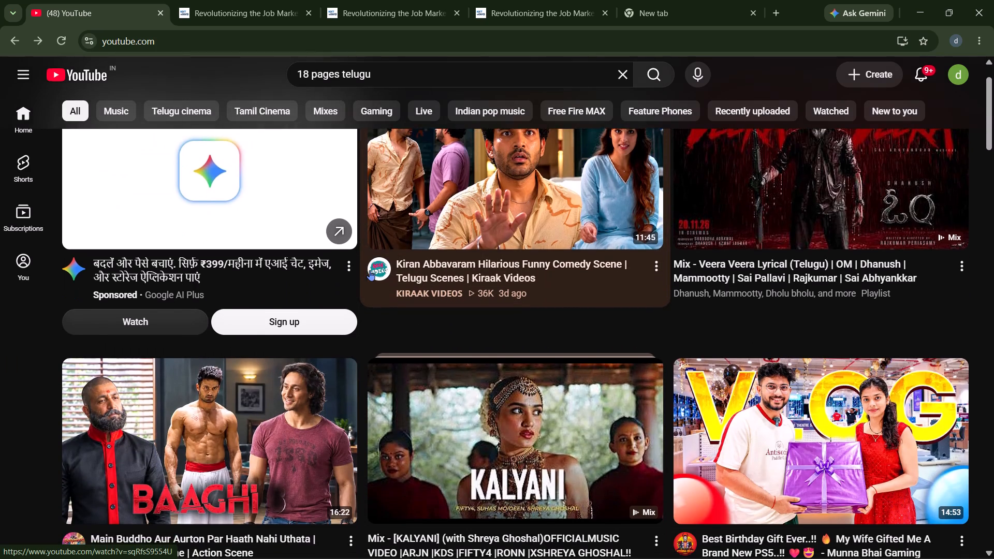
pyautogui.click(738, 224)
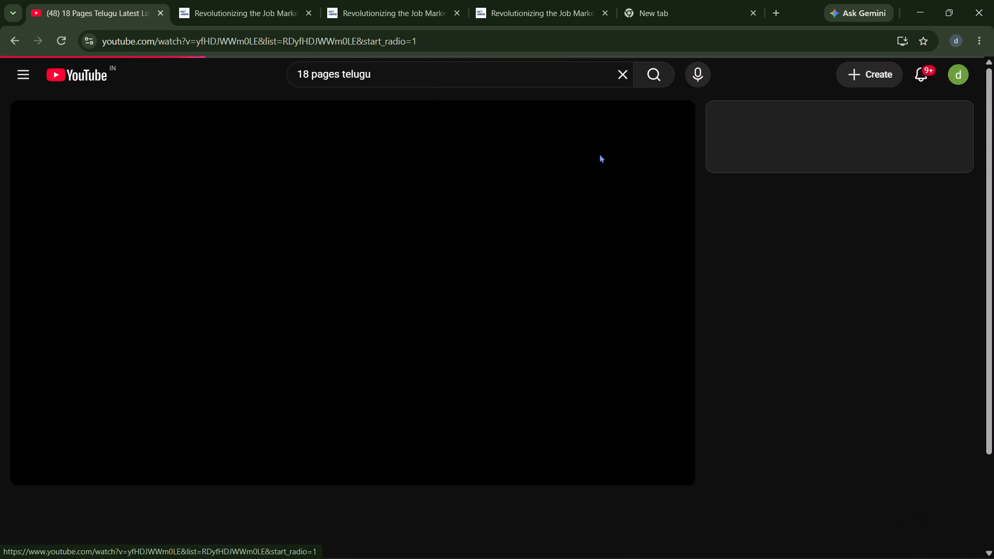
# Return to the Cricket Team question's description and reduce the page zoom to 80%, showing the description from its beginning.
pyautogui.click(286, 0)
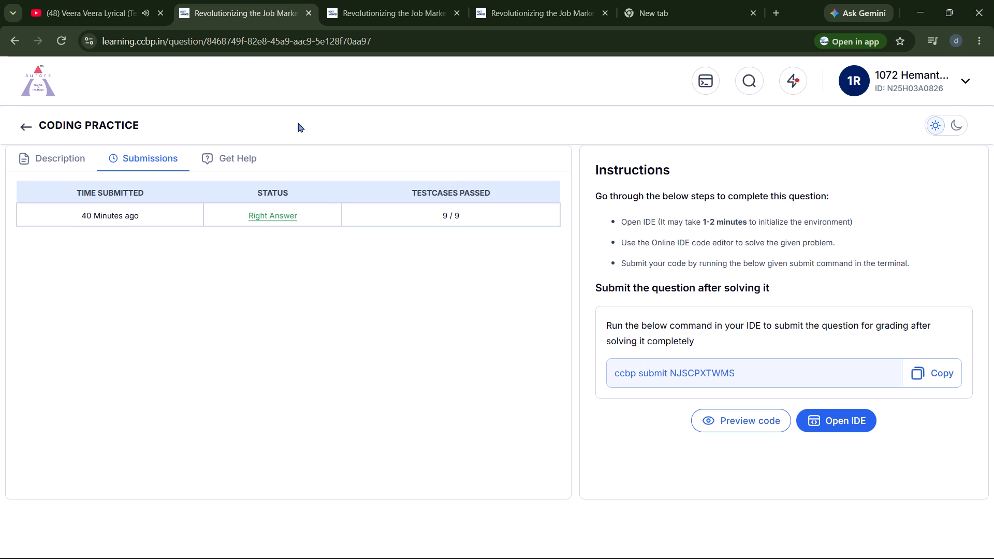
pyautogui.click(43, 162)
pyautogui.scroll(-1, 205, 174)
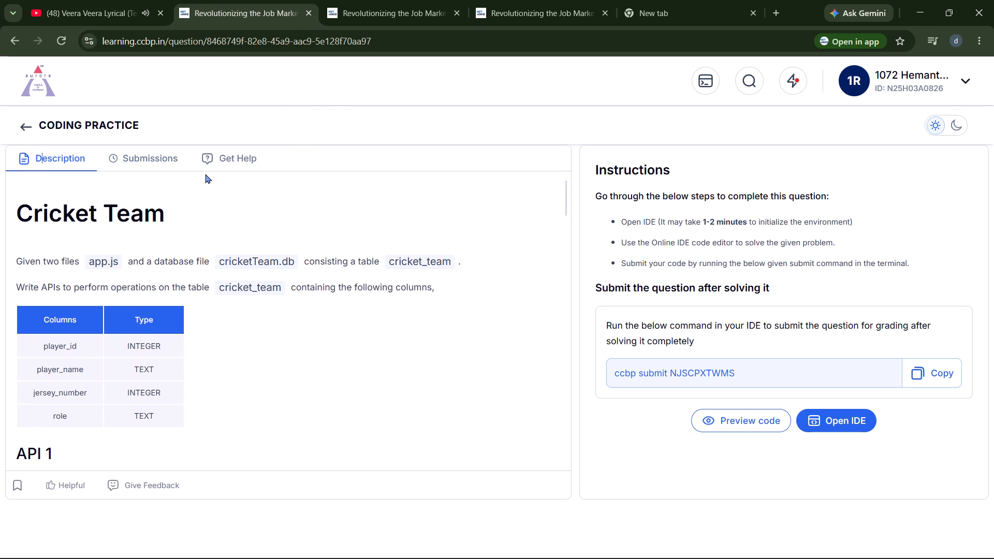
pyautogui.scroll(-1, 205, 174)
pyautogui.scroll(-3, 222, 288)
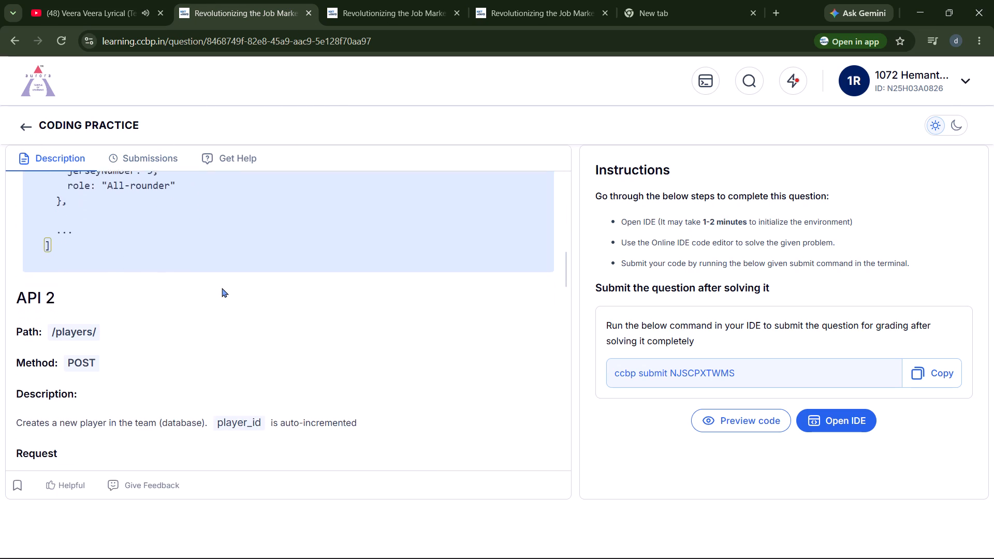
pyautogui.hotkey('ctrl', '-')
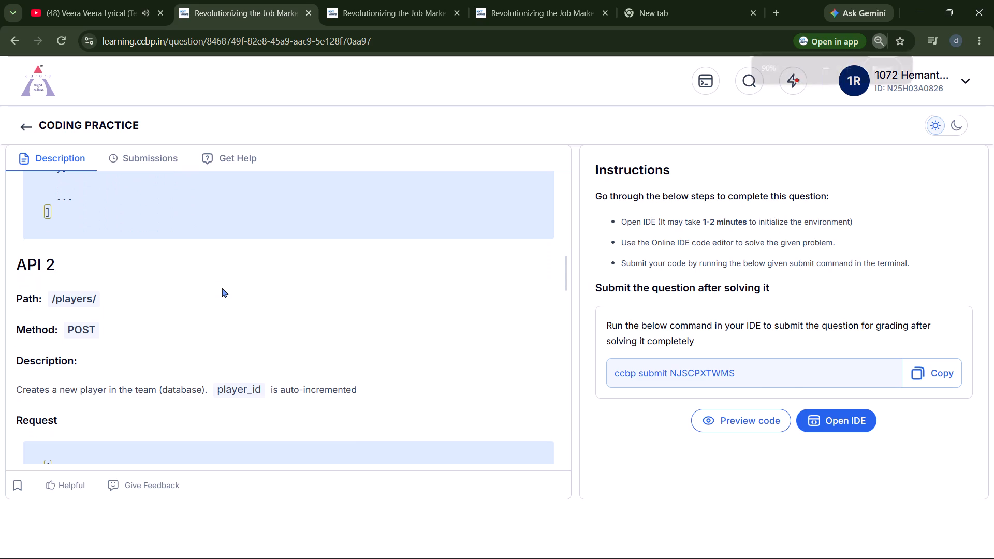
pyautogui.hotkey('ctrl', '-')
pyautogui.scroll(5, 234, 255)
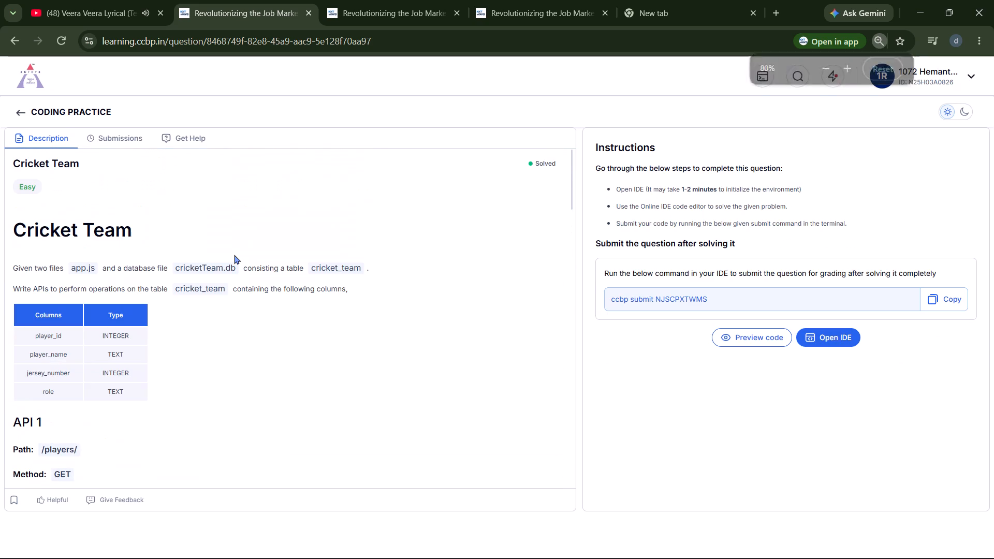
# Zoom the Cricket Team page out three levels and copy a screenshot of the whole question page, from its header down.
pyautogui.scroll(1, 234, 255)
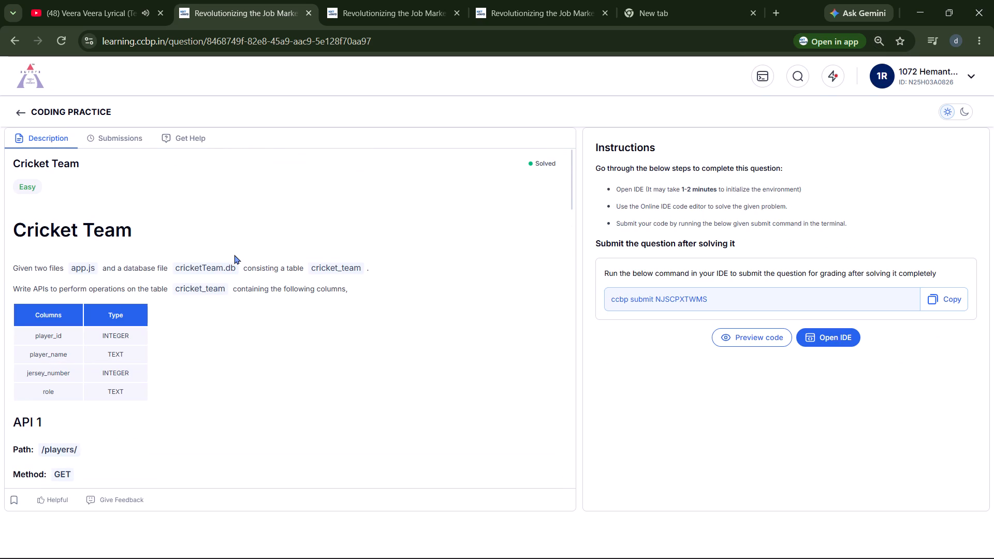
pyautogui.hotkey('ctrl', '-')
pyautogui.hotkey('ctrl', '-')
pyautogui.hotkey('ctrl', '-')
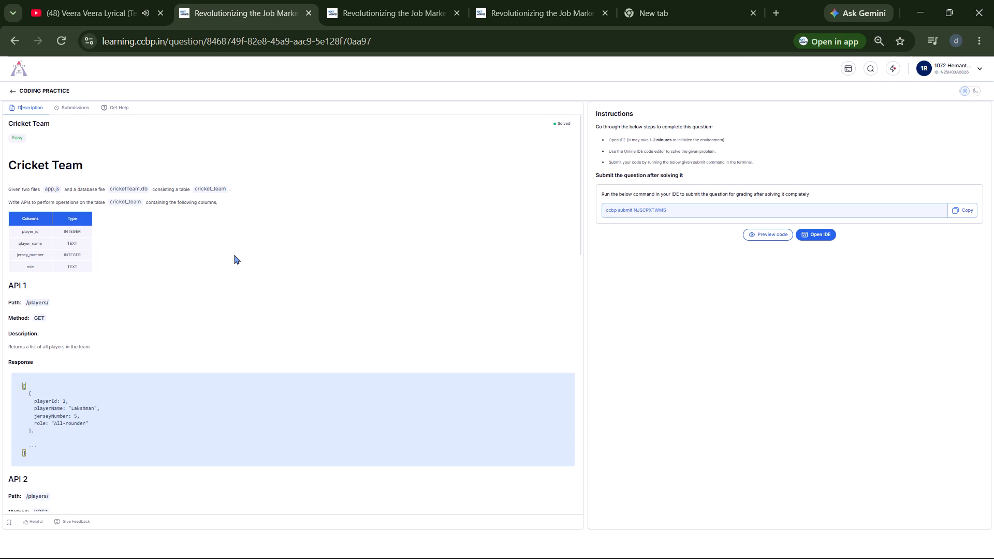
pyautogui.press('Print')
pyautogui.moveTo(0, 63); pyautogui.dragTo(442, 139)
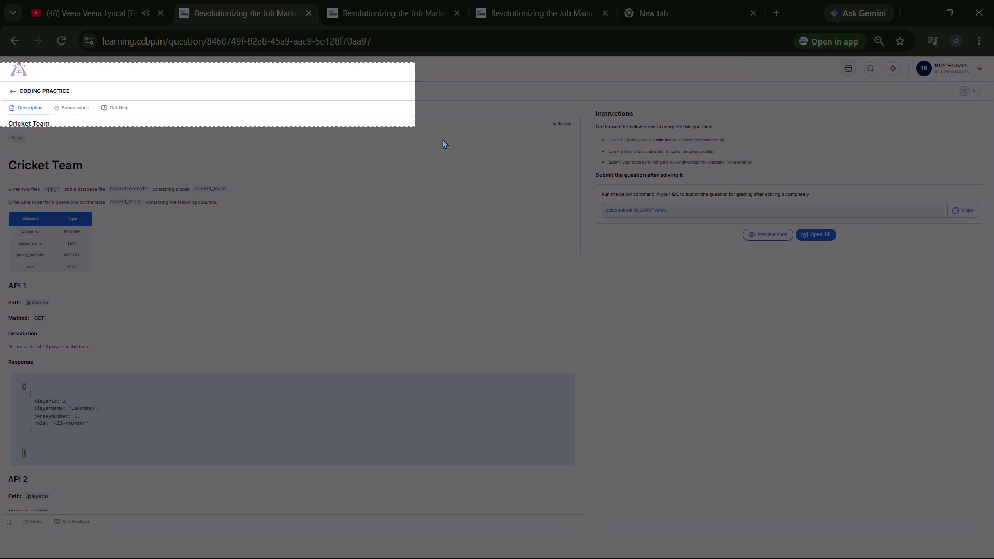
pyautogui.moveTo(442, 139); pyautogui.dragTo(631, 226)
pyautogui.moveTo(628, 228); pyautogui.dragTo(993, 558)
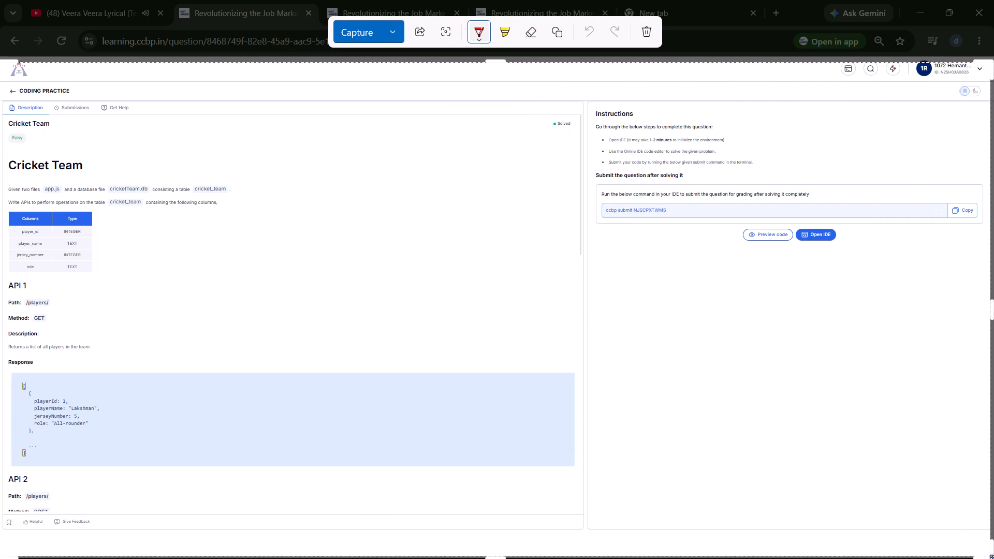
pyautogui.click(400, 30)
pyautogui.click(401, 114)
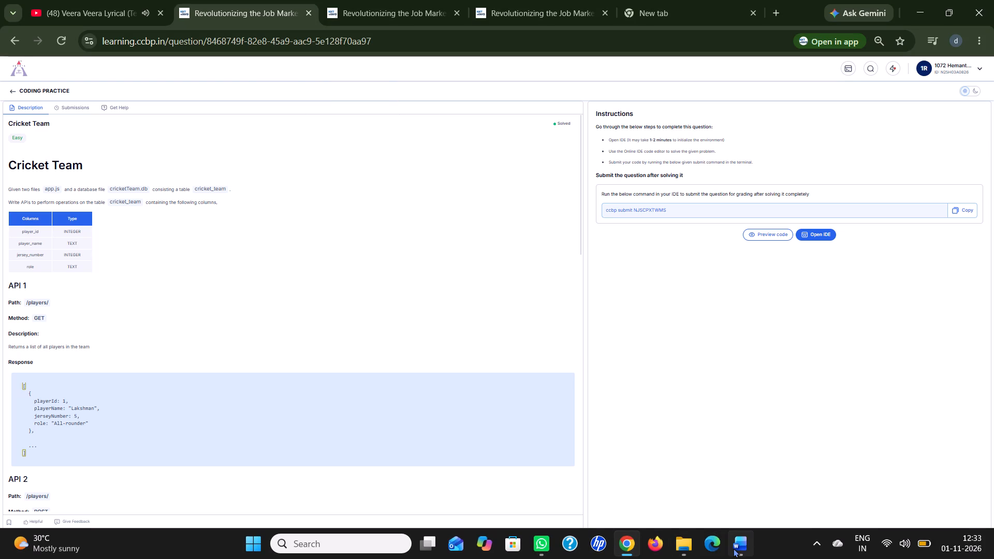
# Switch to the BDF-Lab Report 1 document in Word and paste the Cricket Team screenshot under the Question 1 heading.
pyautogui.click(769, 473)
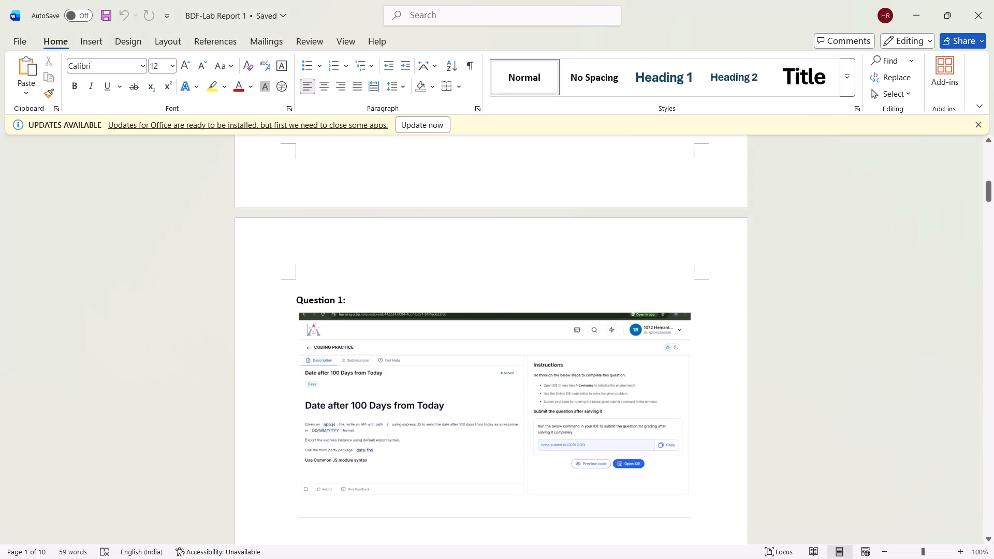
pyautogui.click(533, 394)
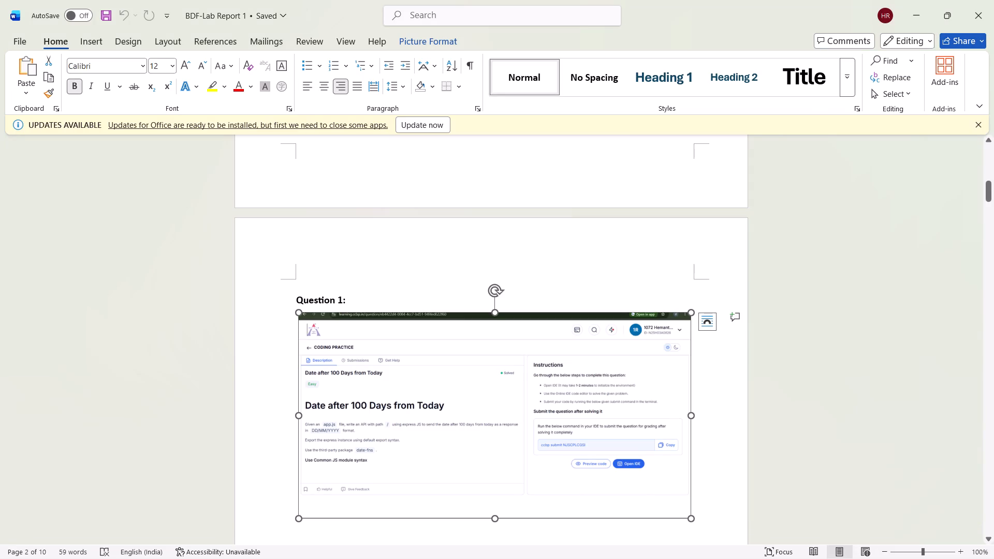
pyautogui.hotkey('ctrl', 'v')
# Delete the old Date after 100 Days from Today question, code and output screenshots from the Question 1 section.
pyautogui.scroll(1, 536, 302)
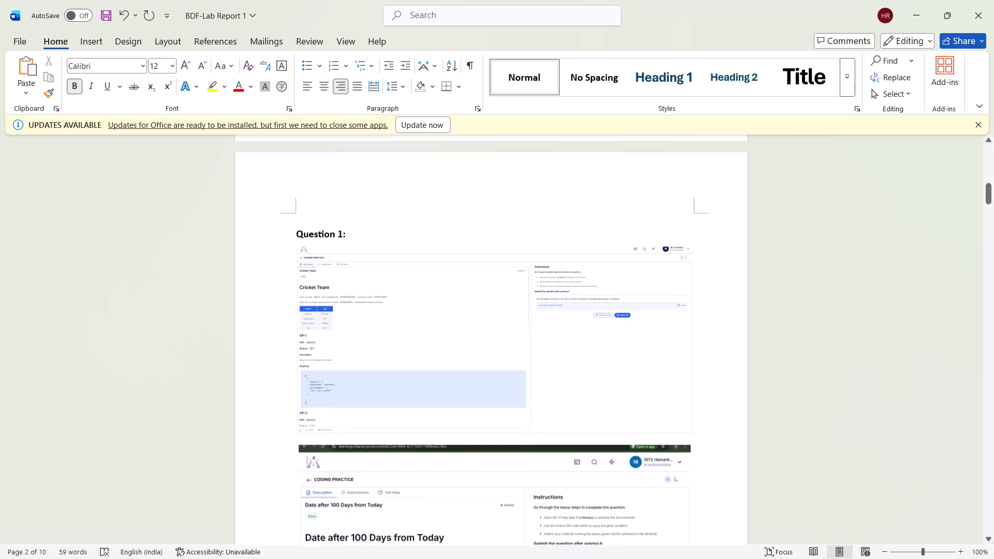
pyautogui.scroll(1, 536, 302)
pyautogui.scroll(-1, 536, 302)
pyautogui.click(515, 307)
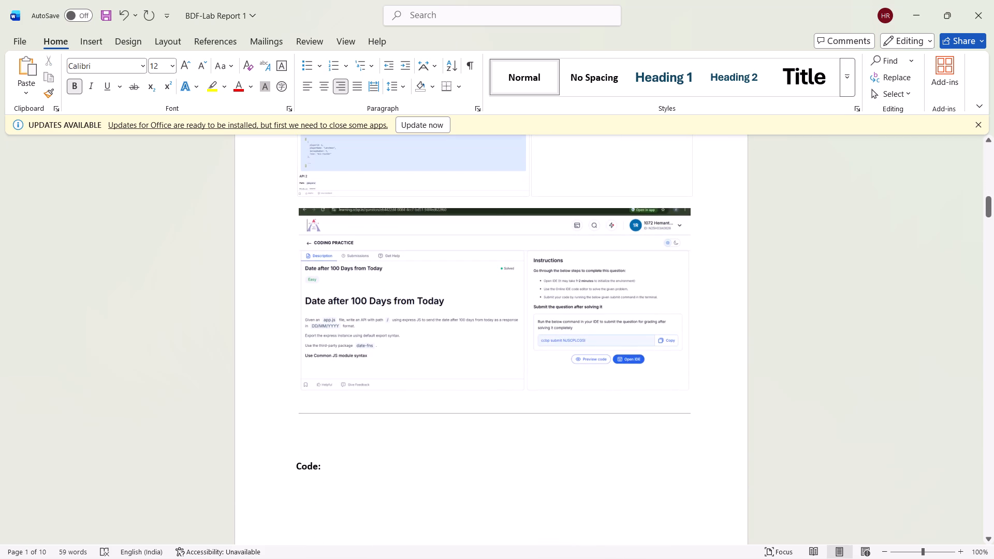
pyautogui.press('BackSpace')
pyautogui.click(487, 349)
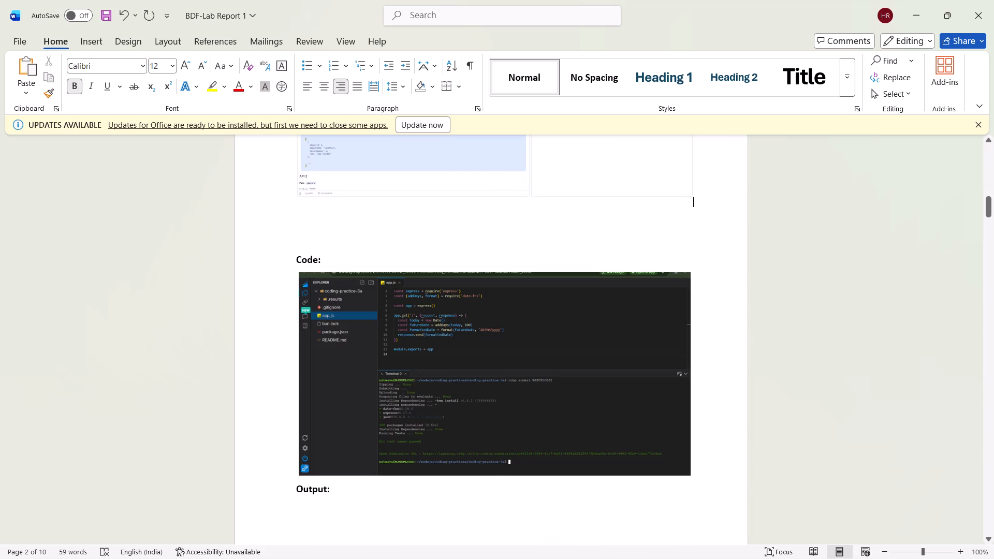
pyautogui.press('BackSpace')
pyautogui.click(470, 384)
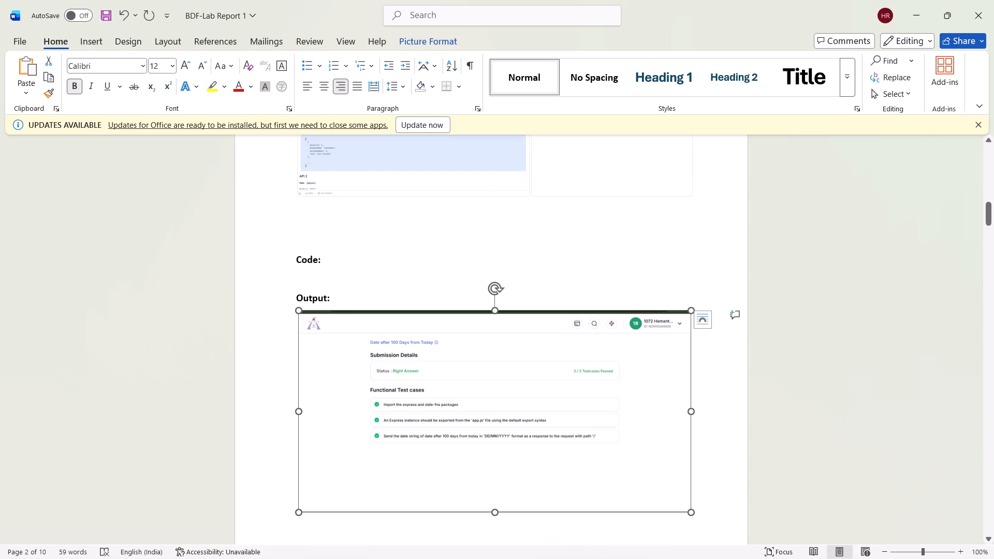
pyautogui.press('BackSpace')
# Add an empty line directly below the Code heading in the Question 1 section.
pyautogui.scroll(-2, 470, 384)
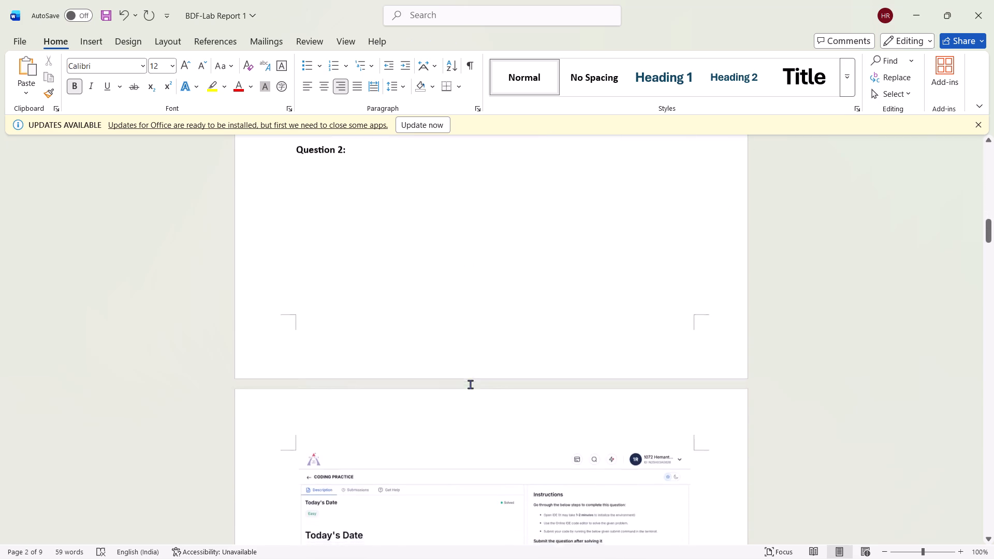
pyautogui.scroll(-1, 470, 384)
pyautogui.click(453, 436)
pyautogui.scroll(1, 476, 255)
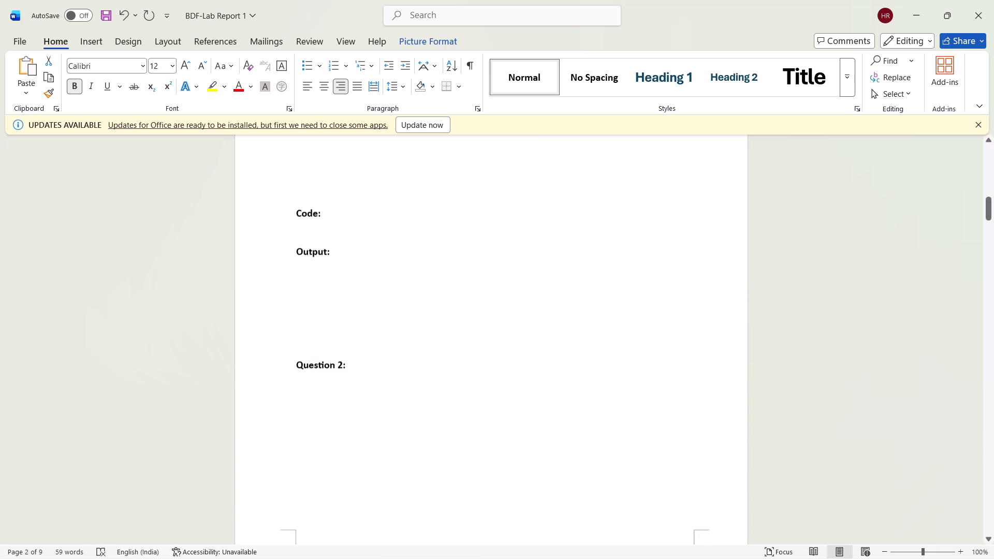
pyautogui.scroll(1, 476, 255)
pyautogui.scroll(-1, 476, 255)
pyautogui.scroll(1, 476, 255)
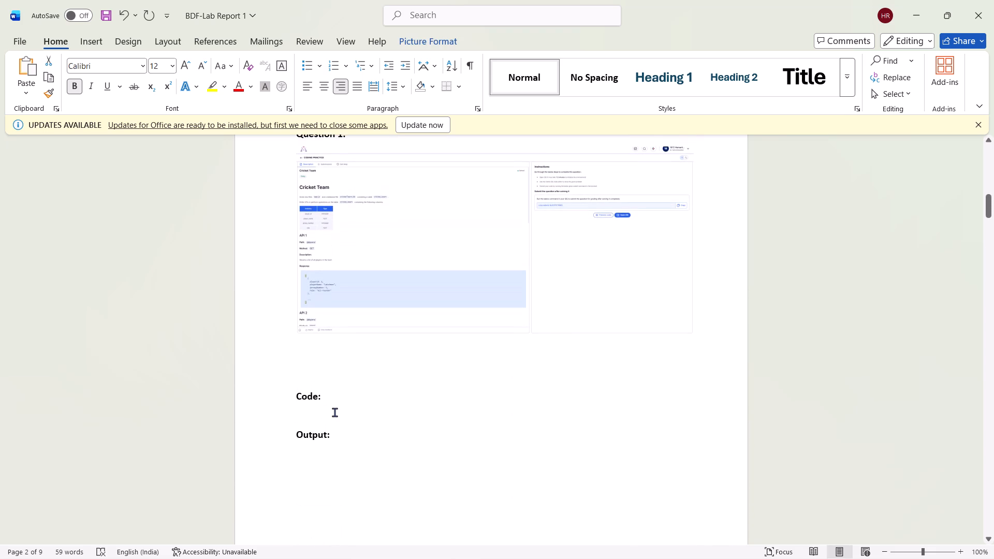
pyautogui.click(335, 398)
pyautogui.press('Return')
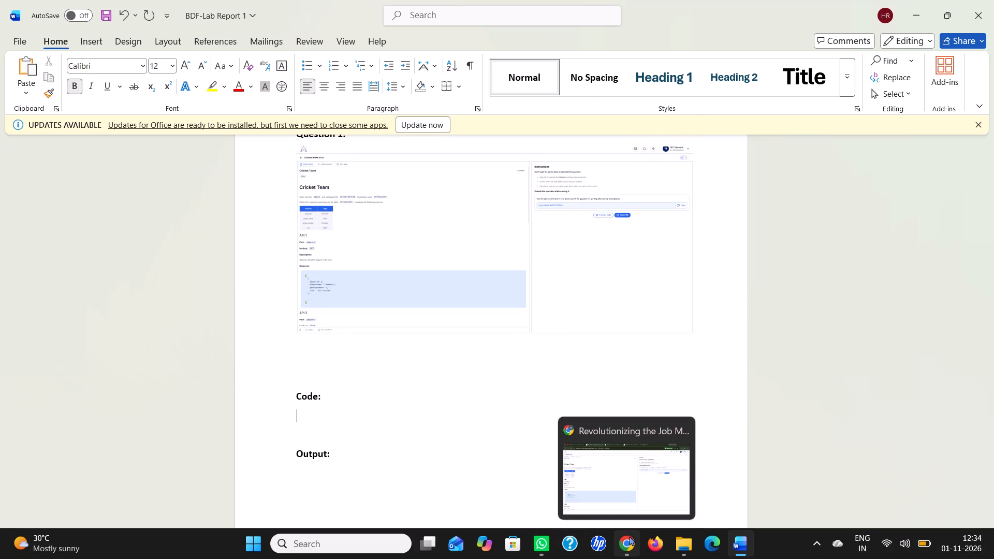
# Switch to the Cricket Team IDE in Chrome, open app.js from the coding-practice-4a folder and enlarge the page four zoom levels.
pyautogui.click(629, 536)
pyautogui.click(532, 1)
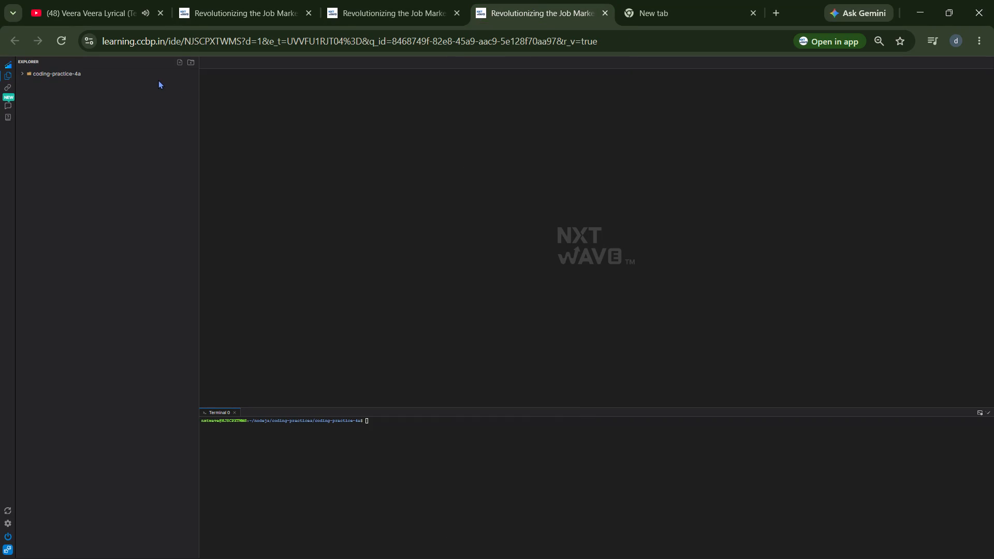
pyautogui.click(153, 77)
pyautogui.click(150, 97)
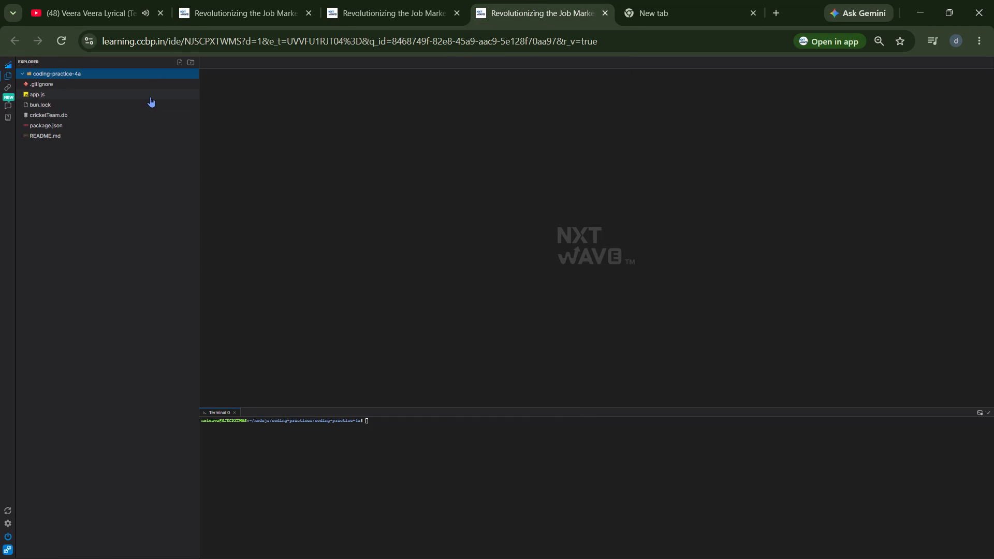
pyautogui.scroll(-4, 378, 294)
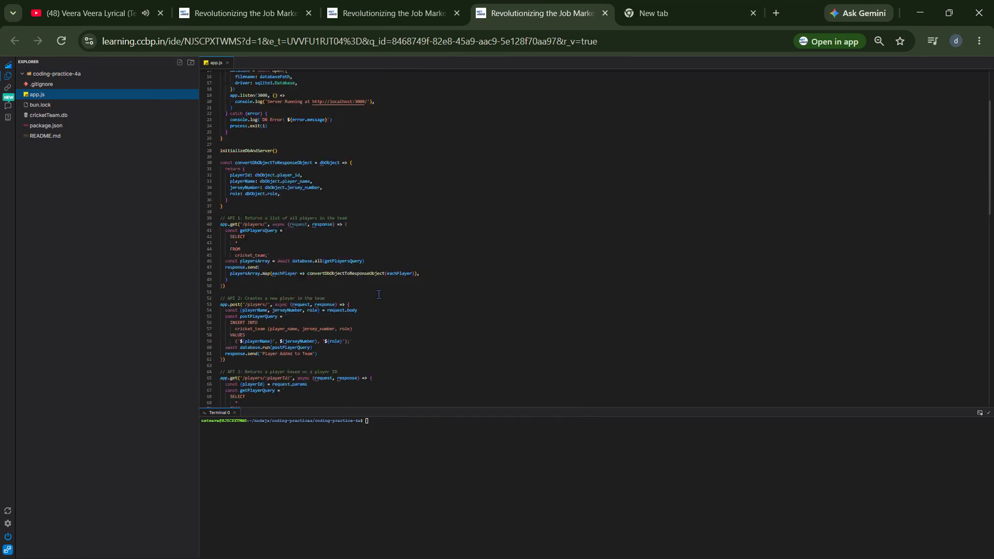
pyautogui.scroll(-4, 378, 294)
pyautogui.scroll(6, 378, 294)
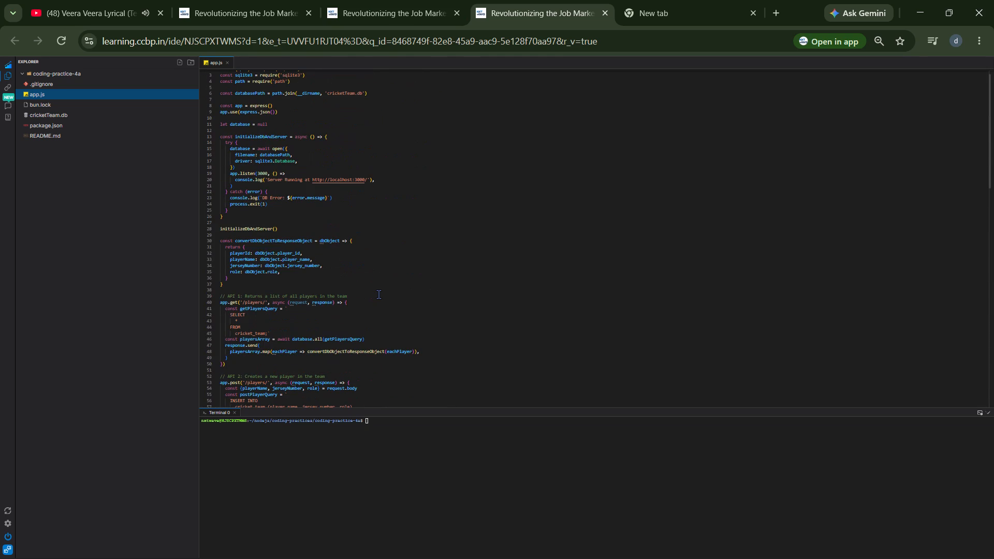
pyautogui.hotkey('ctrl', '+')
pyautogui.hotkey('ctrl', '+')
pyautogui.hotkey('ctrl', '+')
pyautogui.hotkey('ctrl', '+')
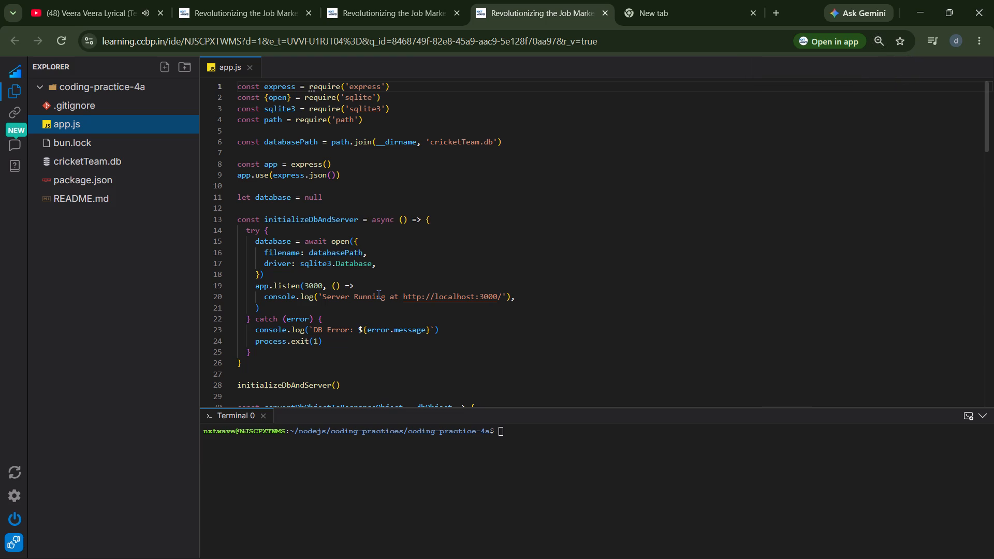
# Copy a screenshot of the file explorer and app.js code from line 1 through the initializeDbAndServer() call, leaving out the terminal.
pyautogui.press('Print')
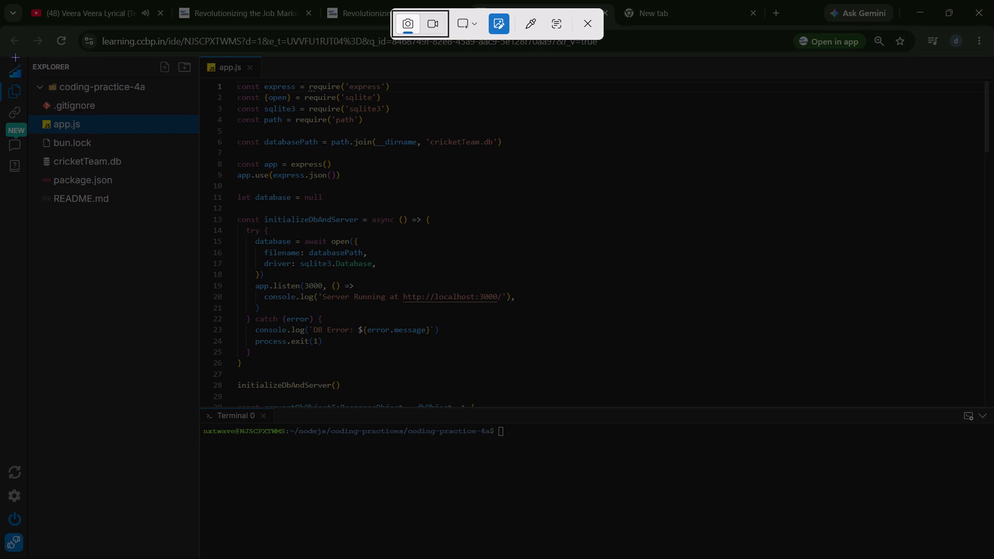
pyautogui.moveTo(1, 52); pyautogui.dragTo(693, 413)
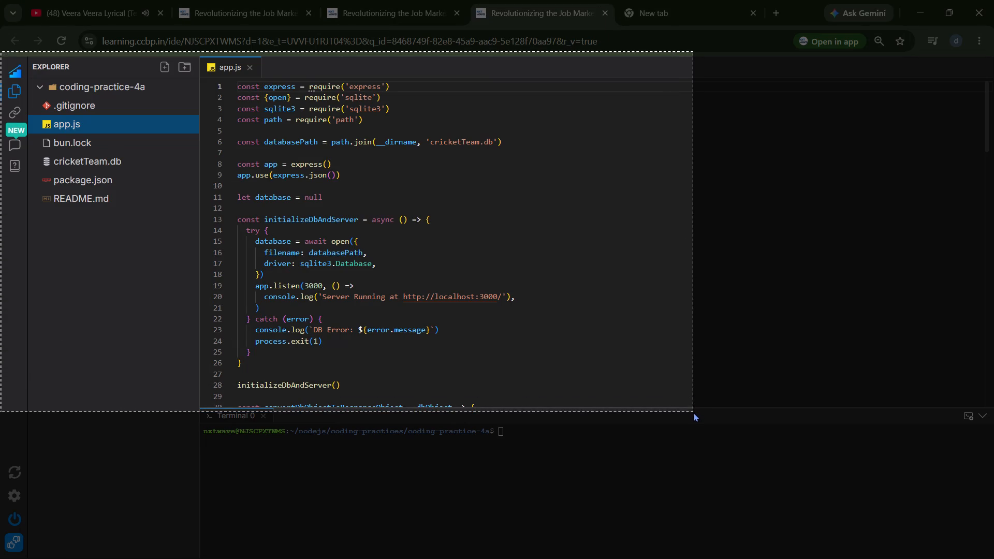
pyautogui.moveTo(693, 413); pyautogui.dragTo(694, 410)
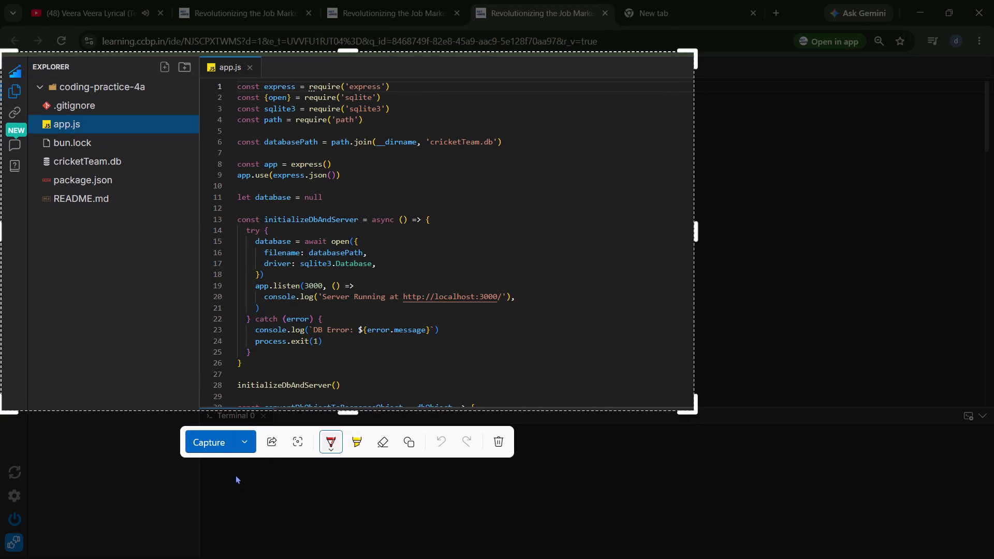
pyautogui.click(245, 450)
pyautogui.click(229, 524)
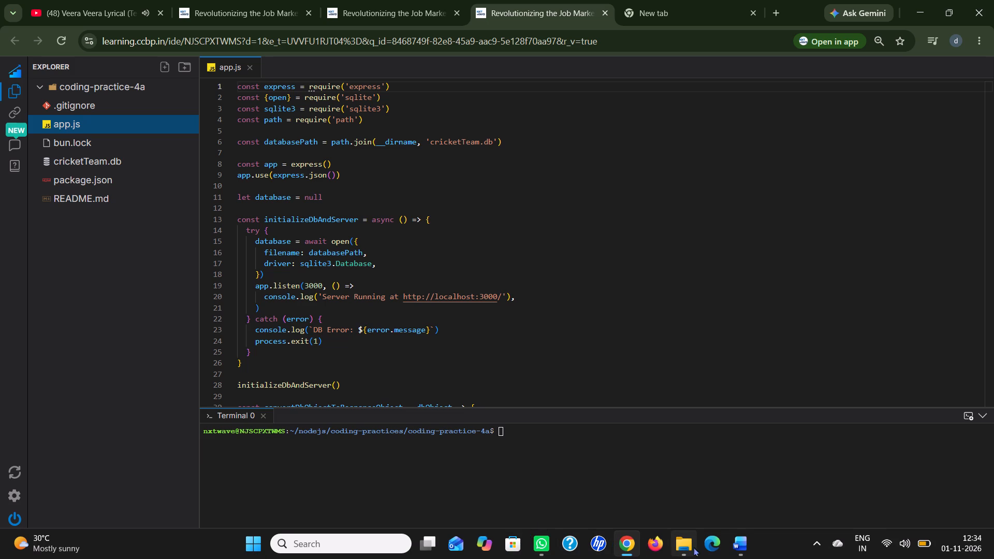
# Switch back to the Word report and paste the code screenshot under Question 1's Code heading.
pyautogui.click(723, 469)
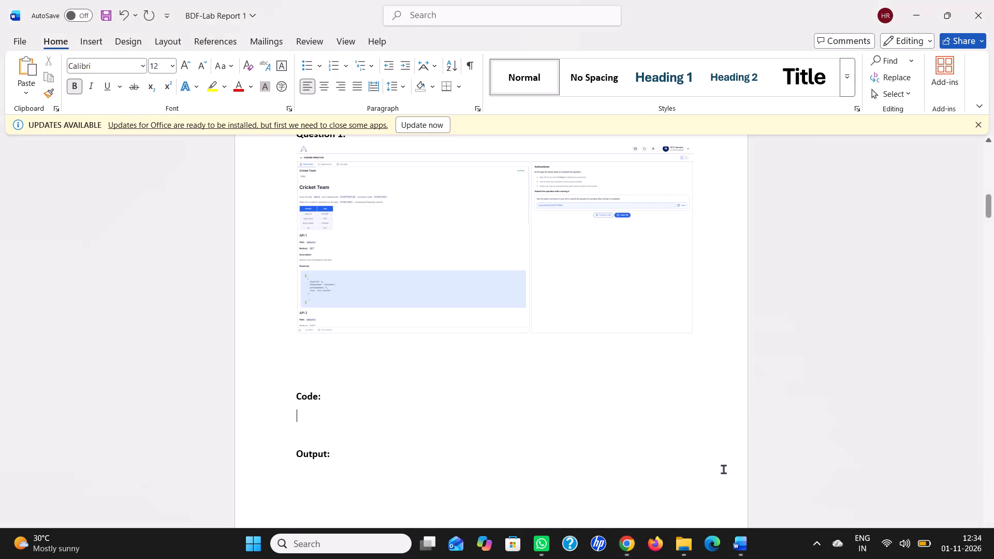
pyautogui.hotkey('ctrl', 'v')
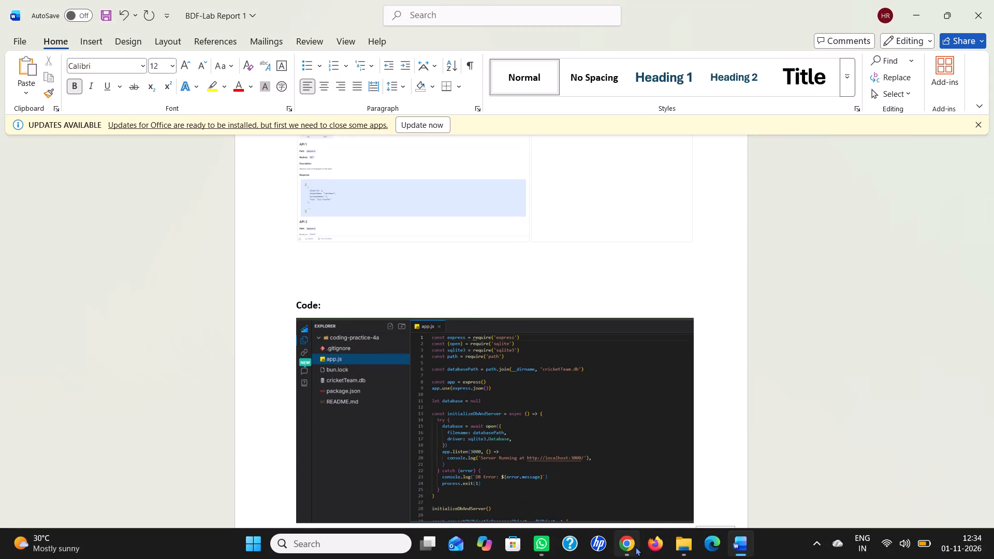
# Return to the IDE in Chrome, show app.js from convertDbObjectToResponseObject at line 30, and collapse the terminal to enlarge the code area.
pyautogui.click(635, 547)
pyautogui.scroll(-4, 517, 328)
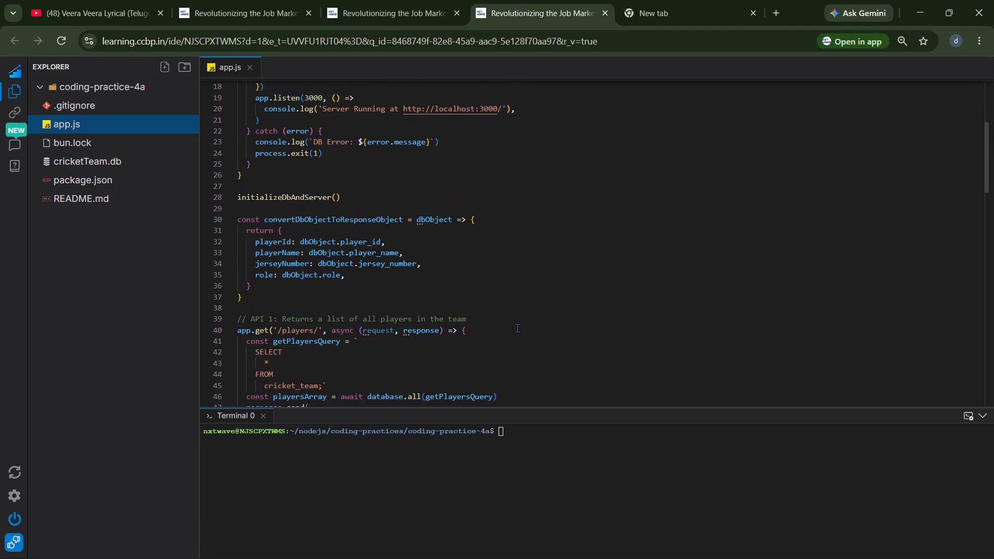
pyautogui.scroll(-2, 517, 328)
pyautogui.scroll(2, 517, 328)
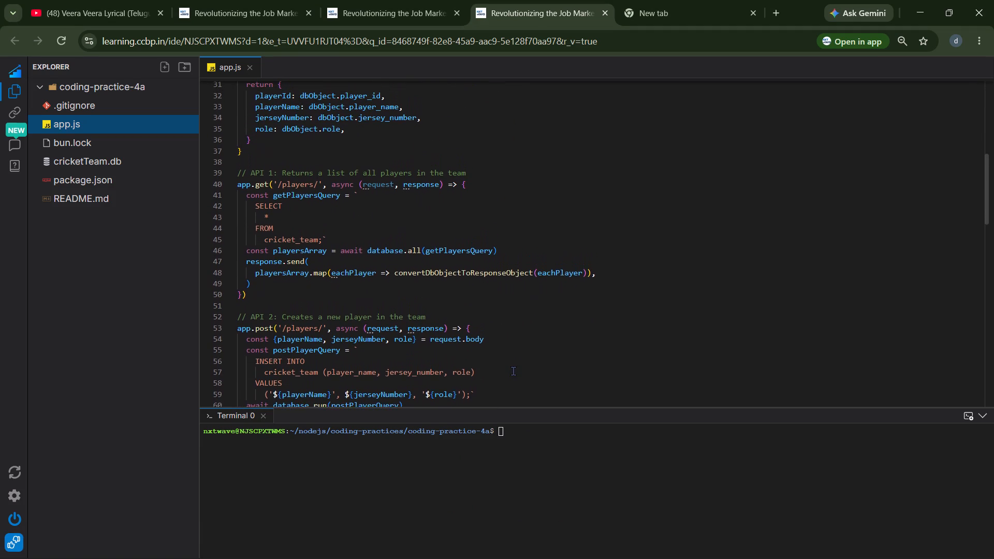
pyautogui.scroll(1, 513, 371)
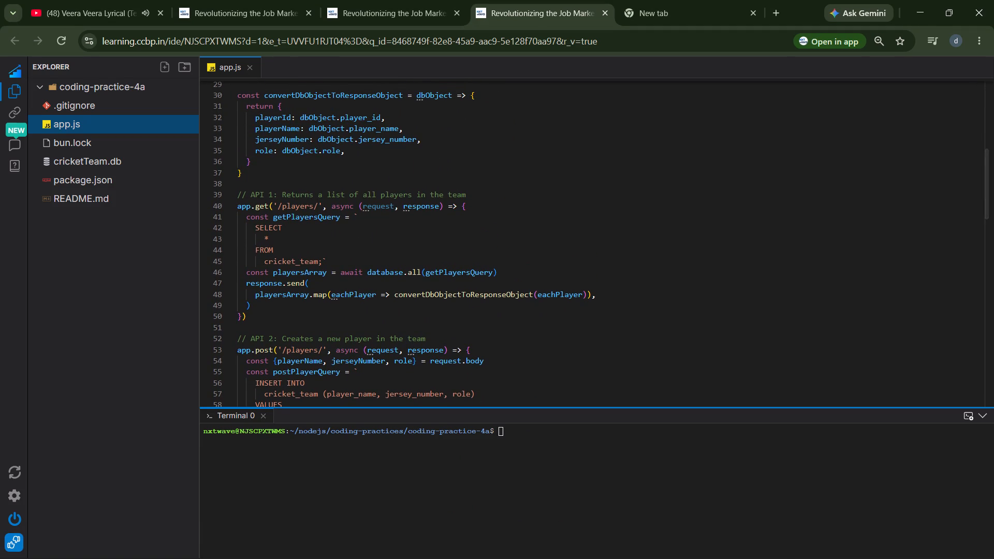
pyautogui.moveTo(538, 408); pyautogui.dragTo(521, 557)
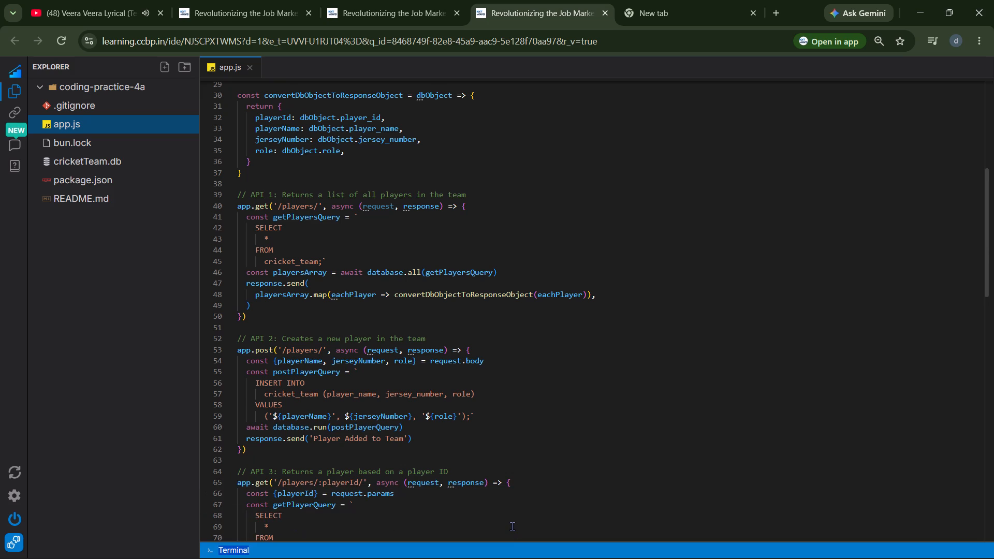
# Copy a screenshot of the file explorer and app.js code from convertDbObjectToResponseObject at line 30 down to line 70.
pyautogui.press('Print')
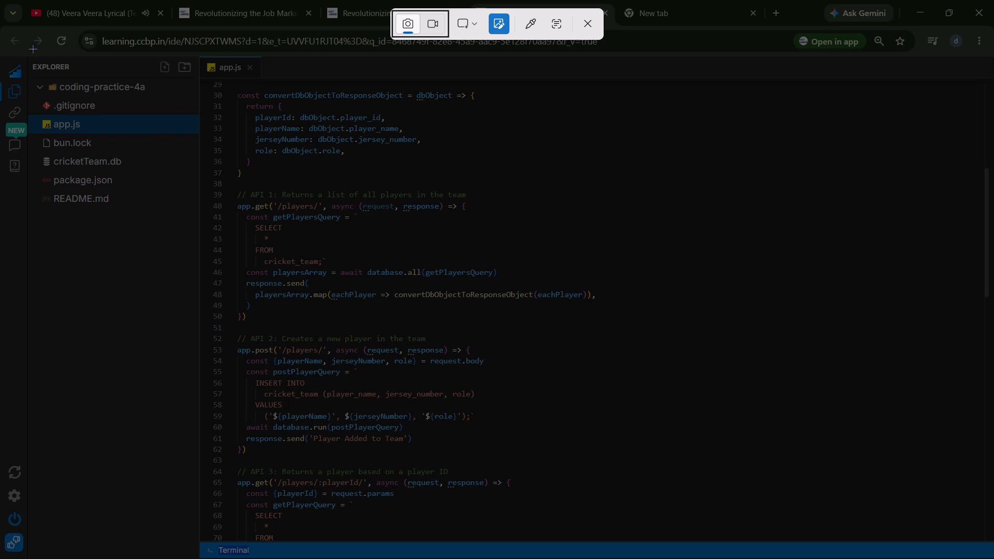
pyautogui.moveTo(2, 54); pyautogui.dragTo(624, 535)
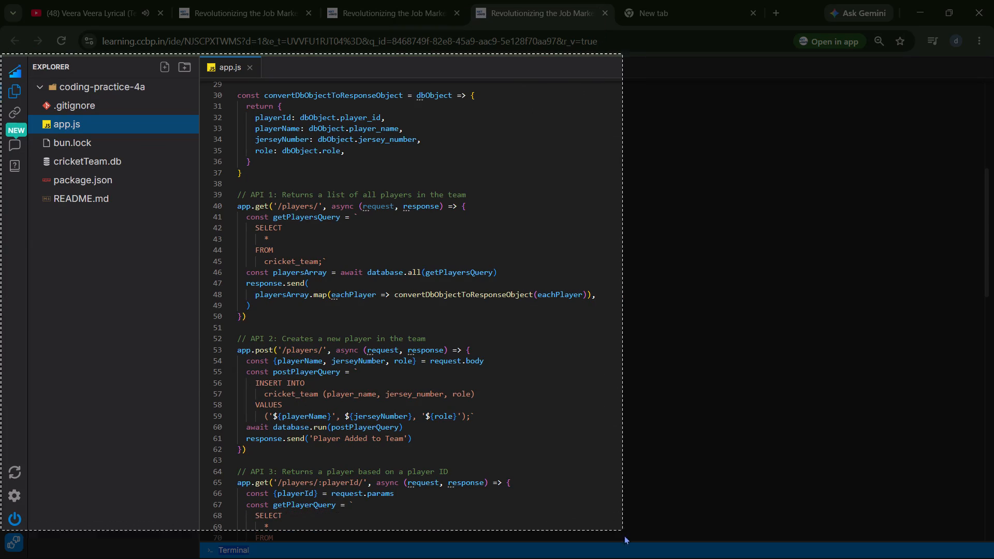
pyautogui.moveTo(624, 535); pyautogui.dragTo(688, 544)
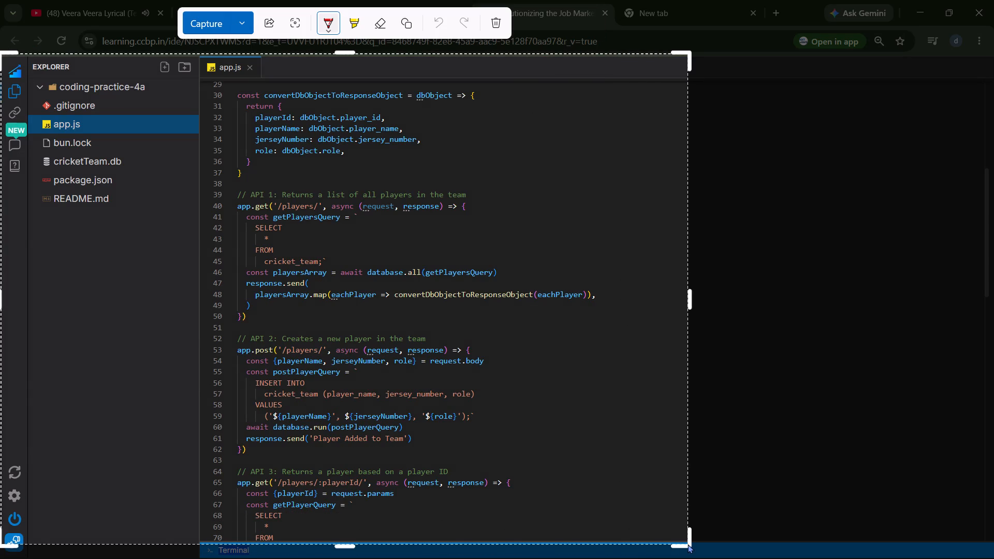
pyautogui.click(245, 12)
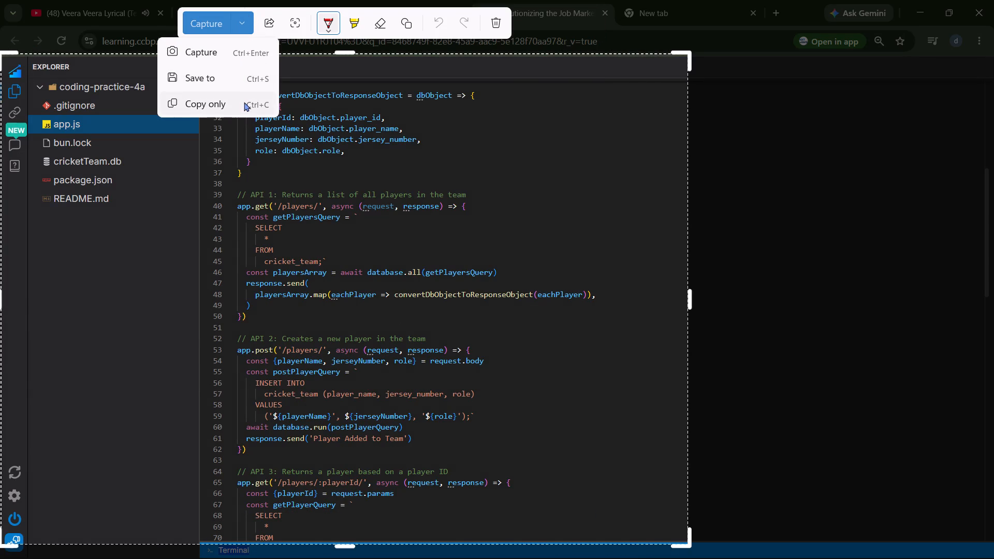
pyautogui.click(244, 103)
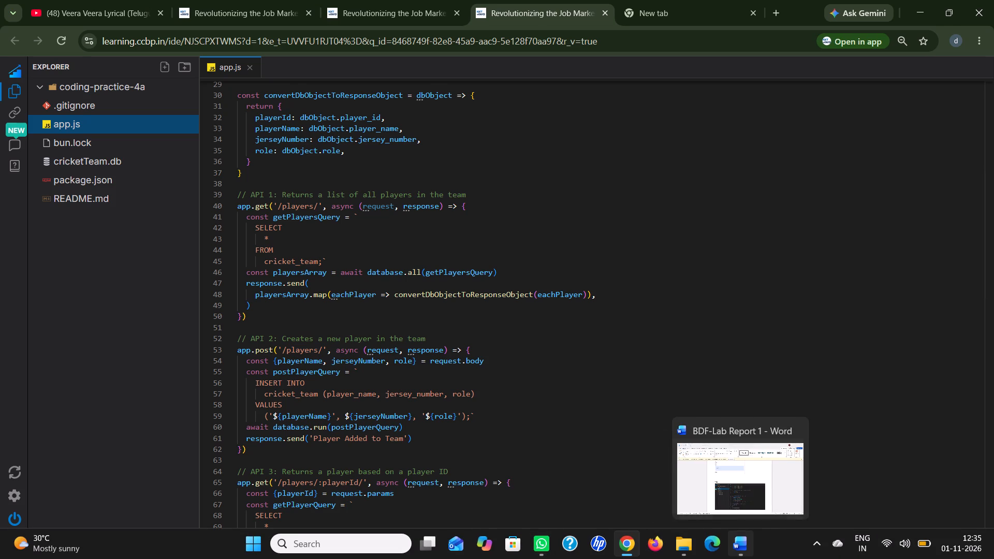
# Switch back to the Word report and place the cursor on the empty line below Question 1's code screenshot.
pyautogui.click(744, 490)
pyautogui.scroll(-1, 571, 411)
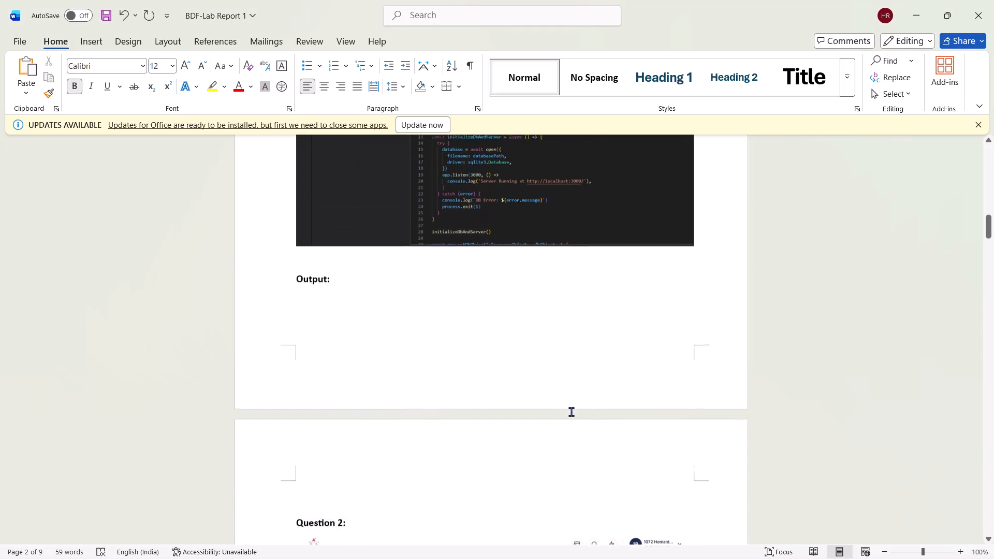
pyautogui.scroll(-1, 571, 411)
pyautogui.click(706, 300)
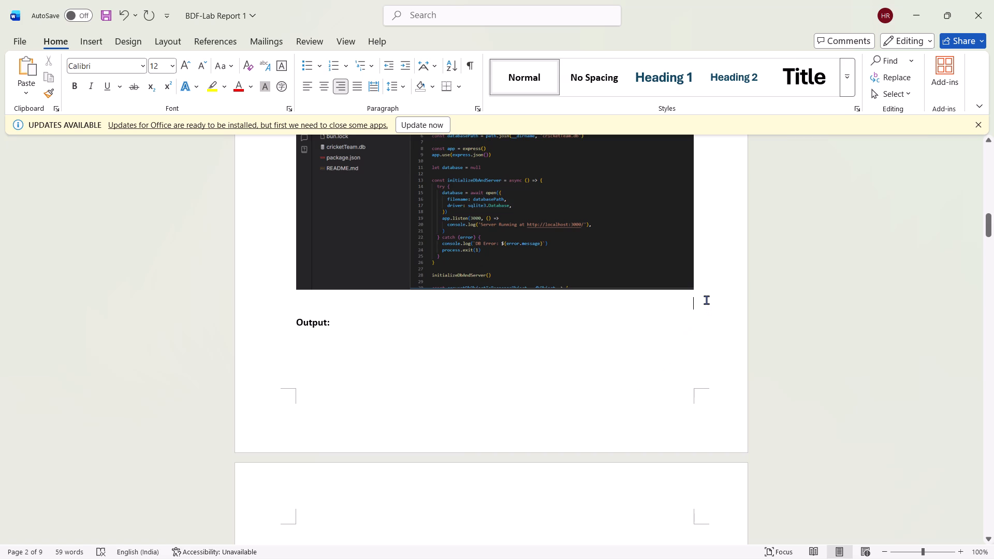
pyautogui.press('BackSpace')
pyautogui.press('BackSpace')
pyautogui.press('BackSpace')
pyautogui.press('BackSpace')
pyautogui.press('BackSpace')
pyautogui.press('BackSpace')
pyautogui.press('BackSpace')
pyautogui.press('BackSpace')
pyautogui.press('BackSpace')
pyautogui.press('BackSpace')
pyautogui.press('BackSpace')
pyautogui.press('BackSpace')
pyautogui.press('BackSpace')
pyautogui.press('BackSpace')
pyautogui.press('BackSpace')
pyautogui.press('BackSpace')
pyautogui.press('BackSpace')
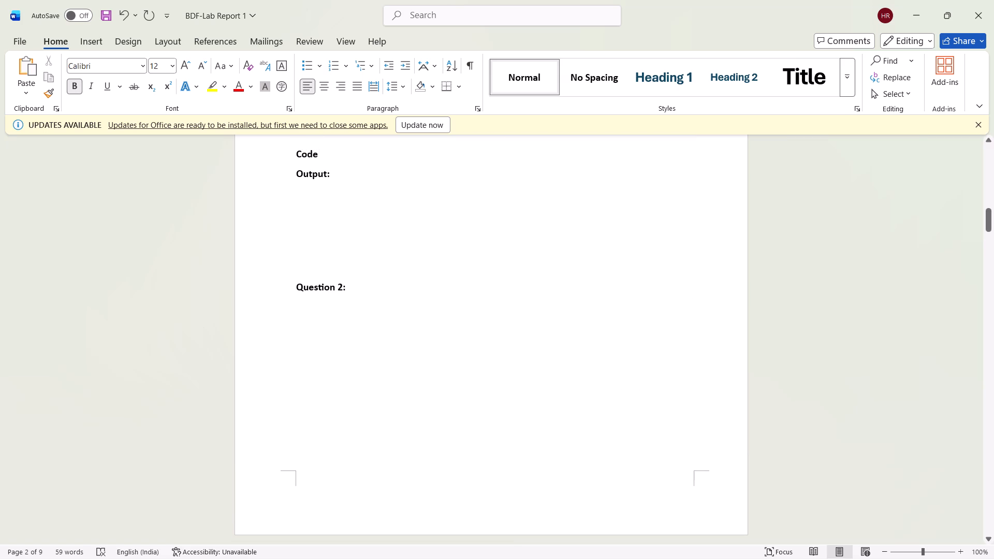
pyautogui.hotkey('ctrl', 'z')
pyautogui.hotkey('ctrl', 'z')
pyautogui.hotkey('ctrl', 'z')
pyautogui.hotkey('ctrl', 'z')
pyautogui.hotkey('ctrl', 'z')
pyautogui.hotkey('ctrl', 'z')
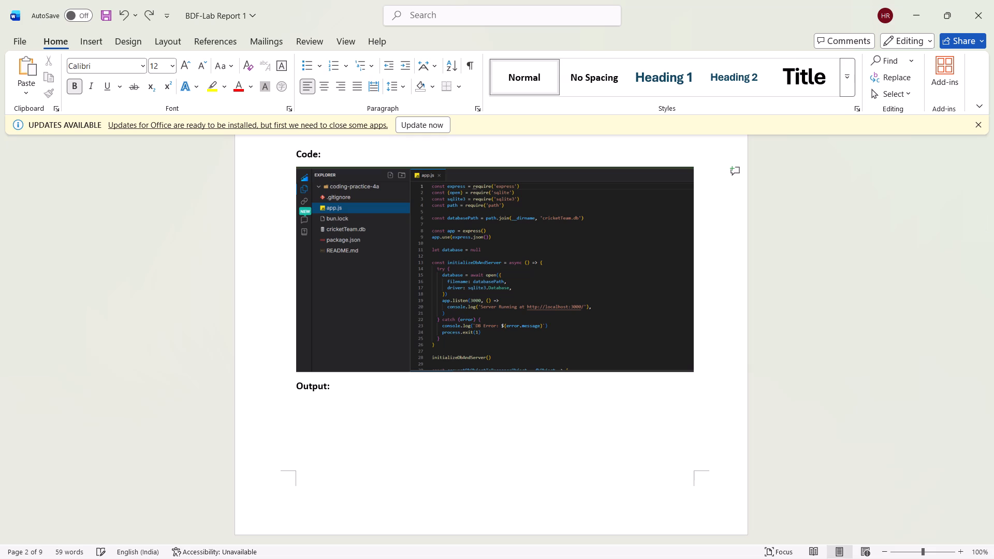
# Add a new line after Question 1's first code screenshot and paste the second code screenshot there, before the Output heading.
pyautogui.click(706, 300)
pyautogui.click(706, 378)
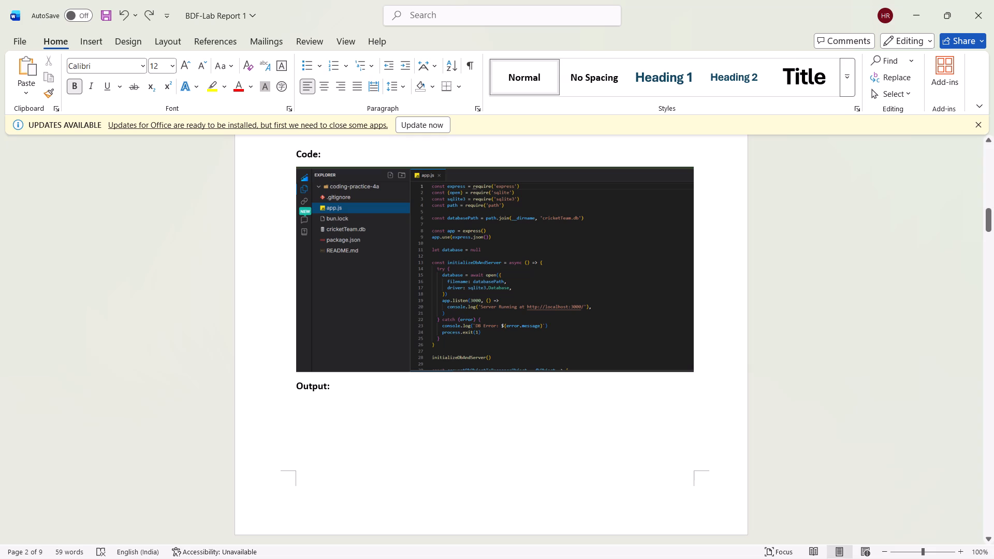
pyautogui.press('Return')
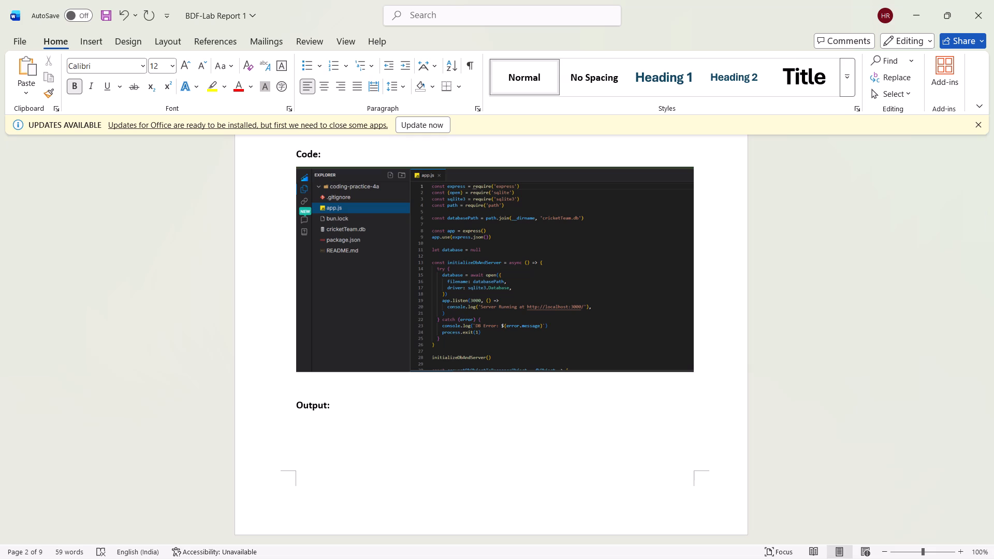
pyautogui.hotkey('ctrl', 'v')
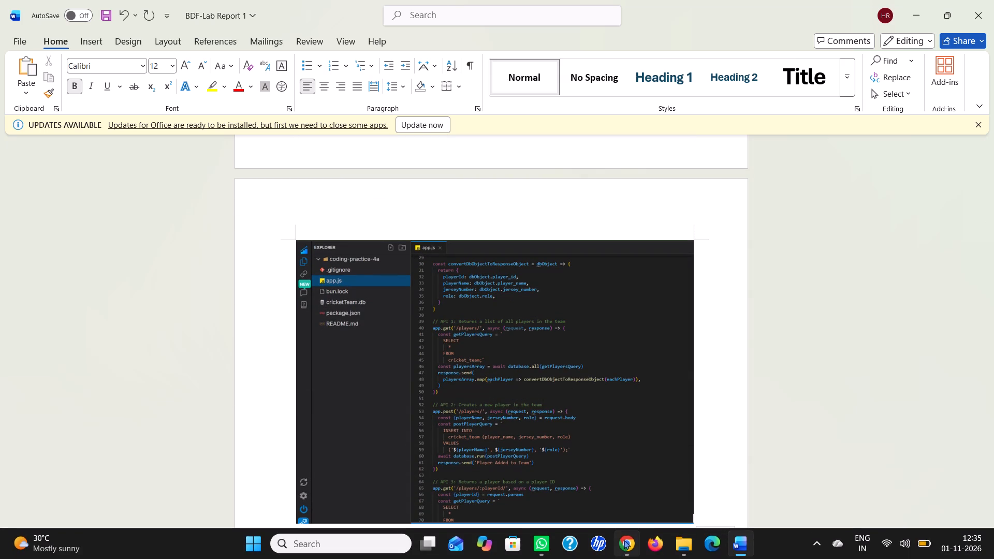
# Return to the IDE in Chrome, show the end of app.js with APIs 4 and 5, and reduce the page zoom one level.
pyautogui.click(624, 549)
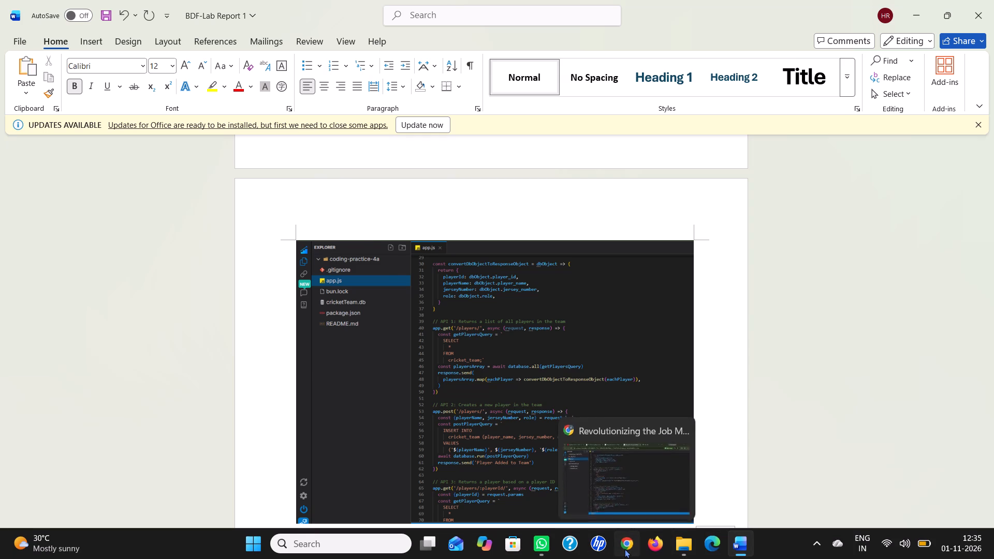
pyautogui.scroll(-7, 487, 385)
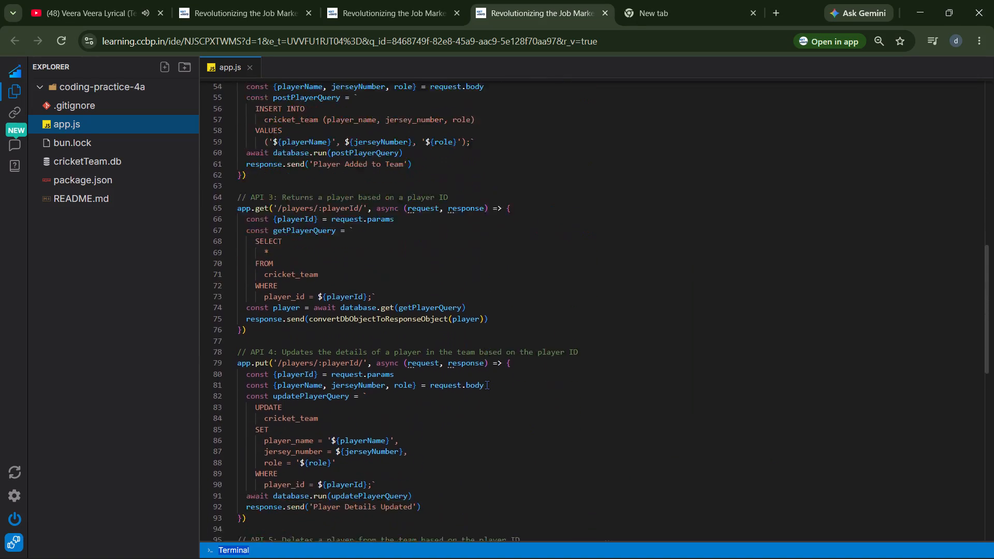
pyautogui.scroll(-1, 487, 385)
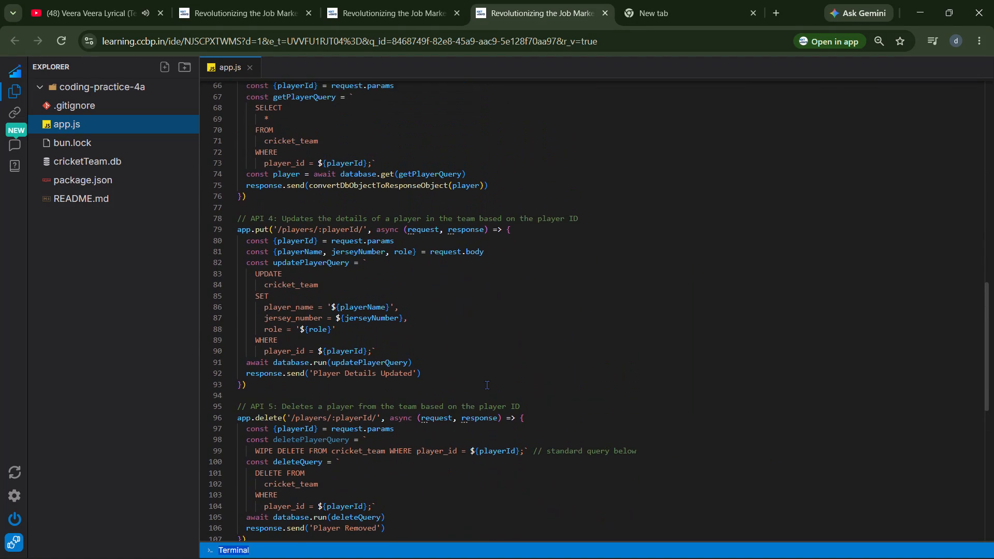
pyautogui.scroll(1, 487, 385)
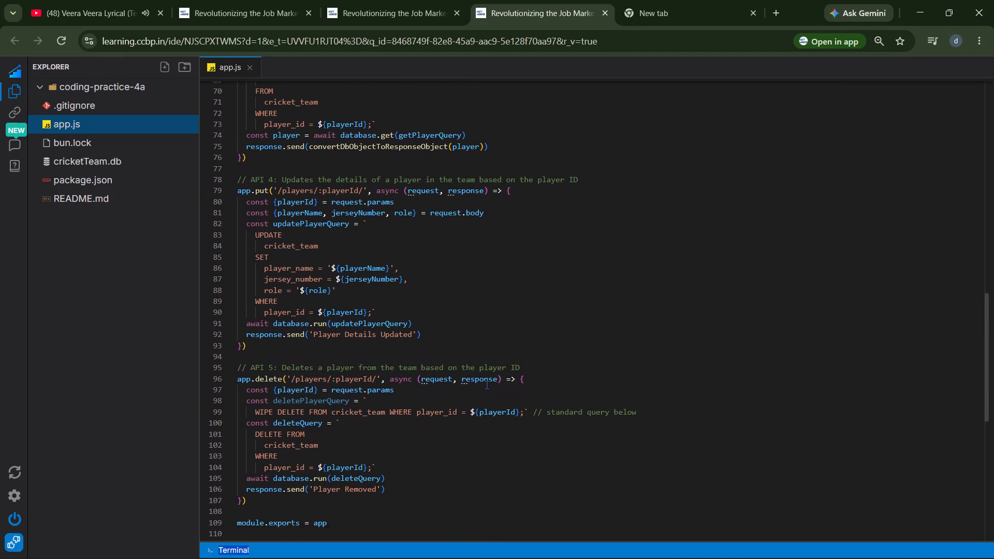
pyautogui.scroll(2, 487, 385)
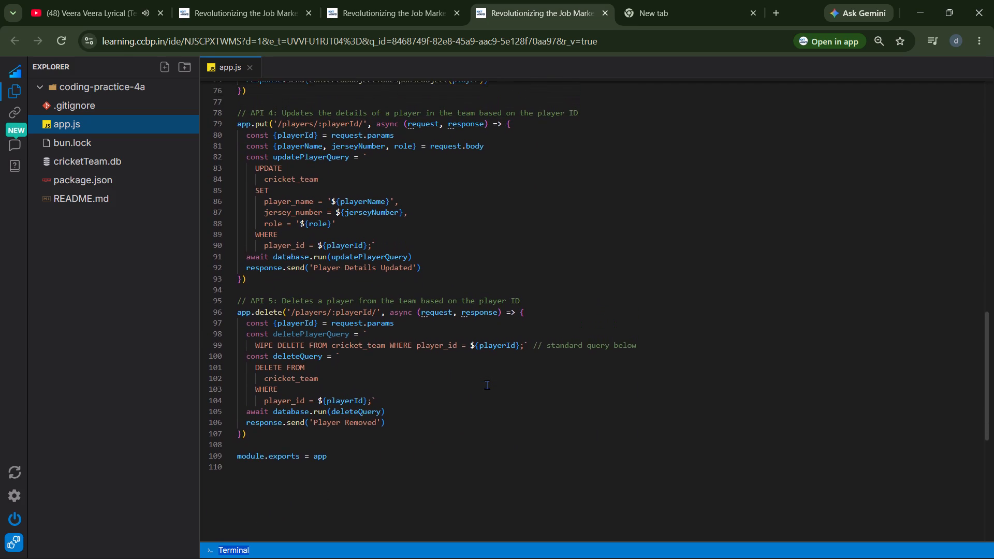
pyautogui.scroll(1, 487, 385)
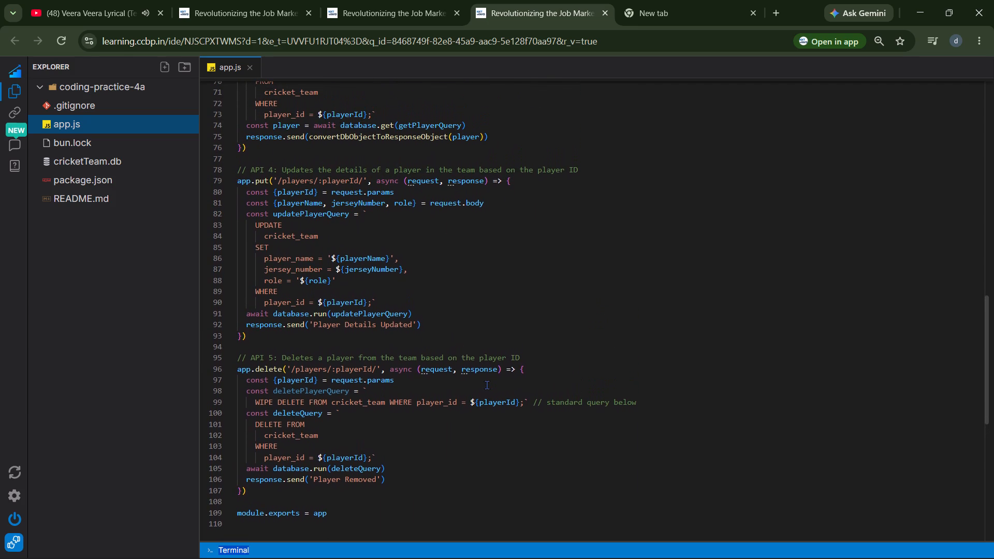
pyautogui.scroll(1, 487, 385)
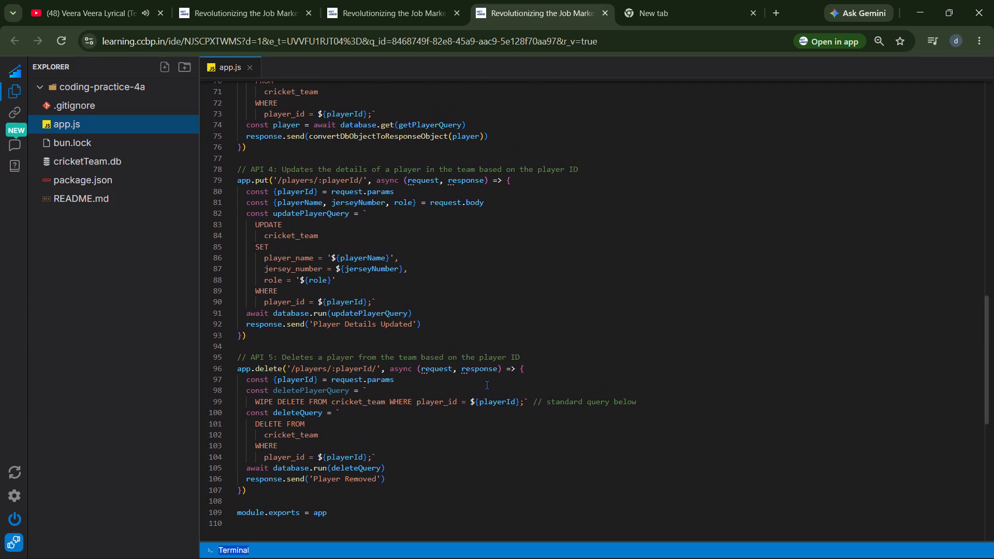
pyautogui.hotkey('ctrl', '-')
pyautogui.scroll(1, 487, 385)
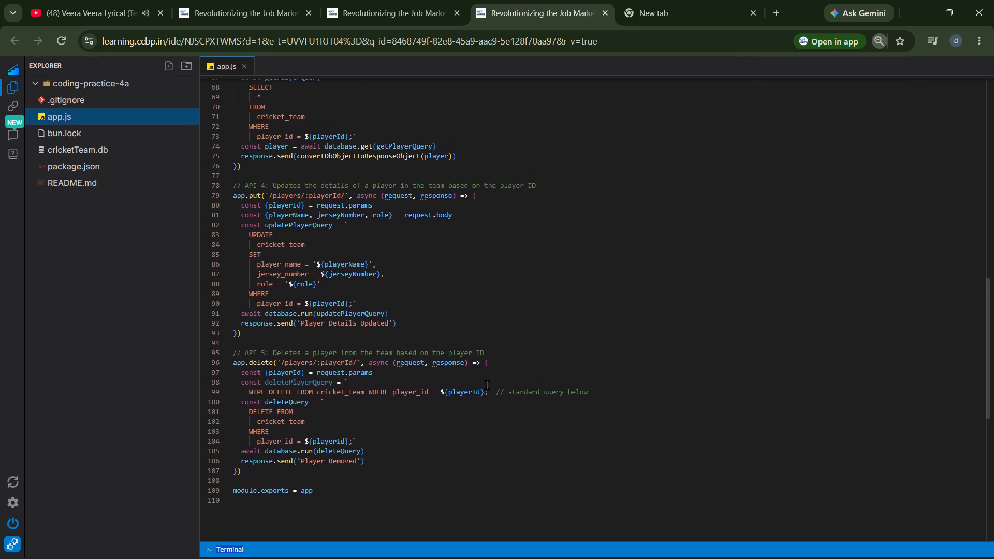
pyautogui.scroll(1, 487, 385)
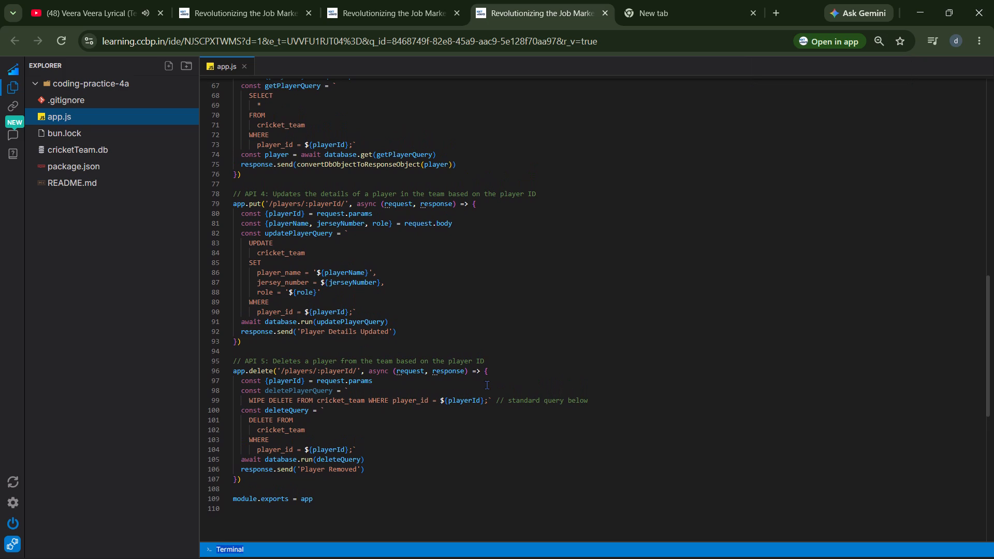
# Select the entire code in app.js and copy it as text.
pyautogui.click(530, 272)
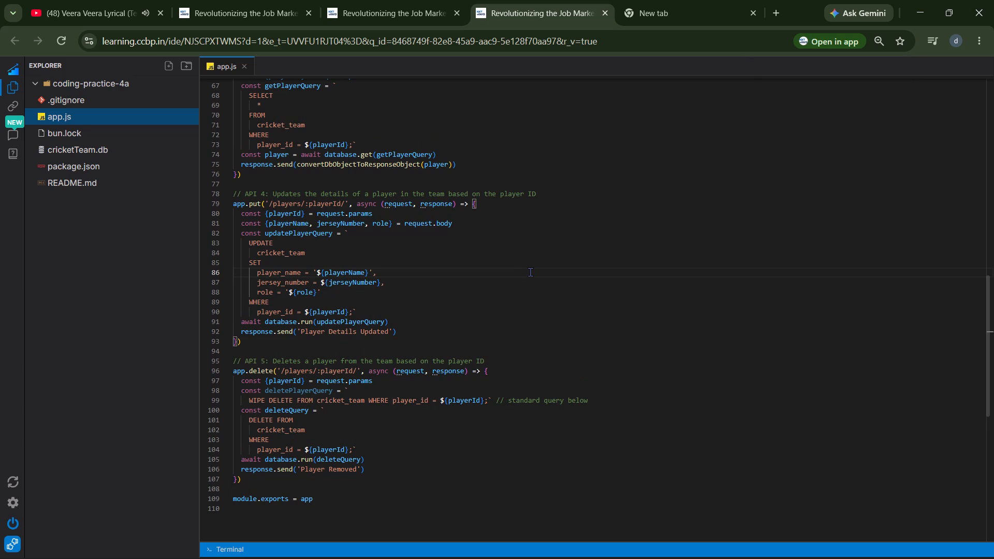
pyautogui.hotkey('ctrl', 'a')
pyautogui.hotkey('ctrl', 'a')
pyautogui.hotkey('ctrl', 'a')
pyautogui.hotkey('ctrl', 'a')
pyautogui.hotkey('ctrl', 'c')
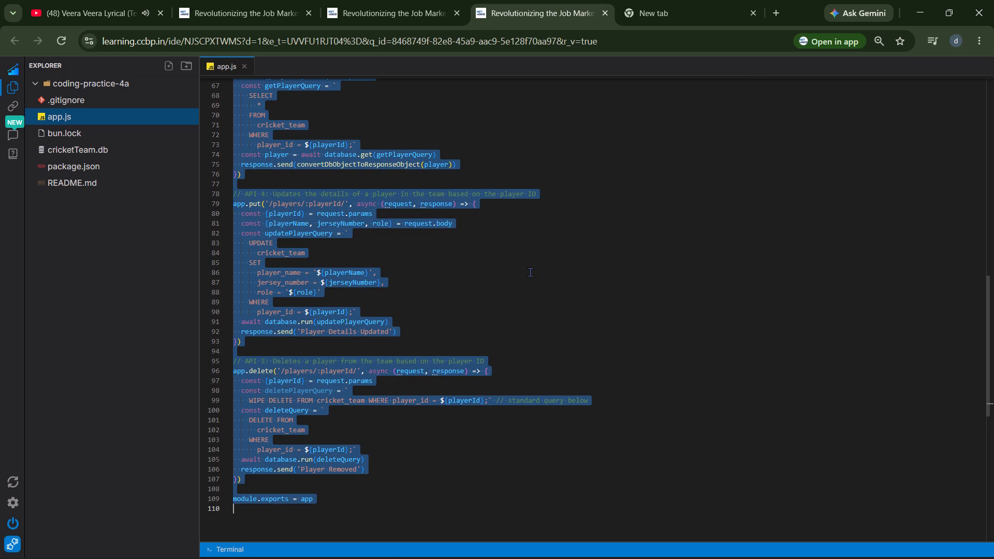
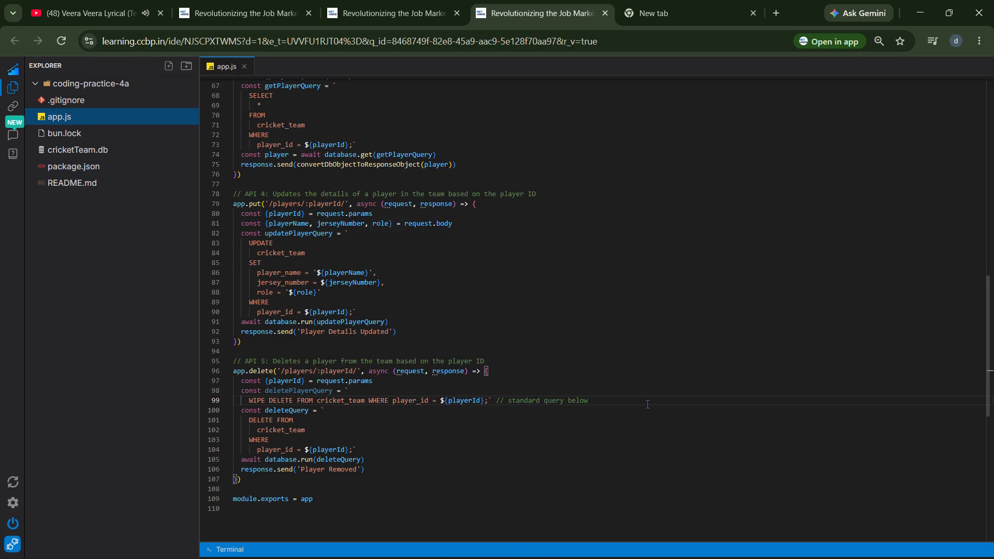
# Capture a screenshot of the file explorer and app.js lines 67 to 110, and copy it.
pyautogui.press('Print')
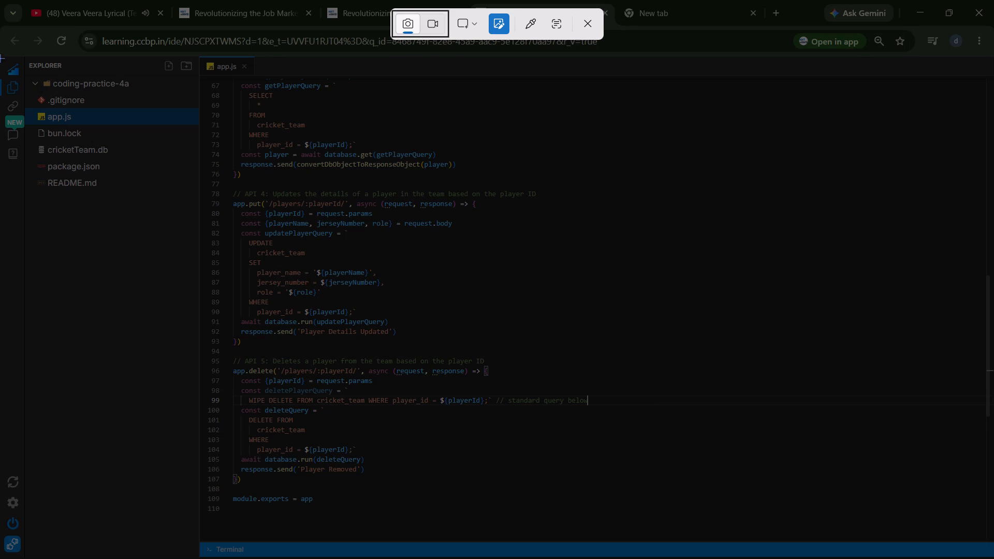
pyautogui.moveTo(0, 50); pyautogui.dragTo(784, 555)
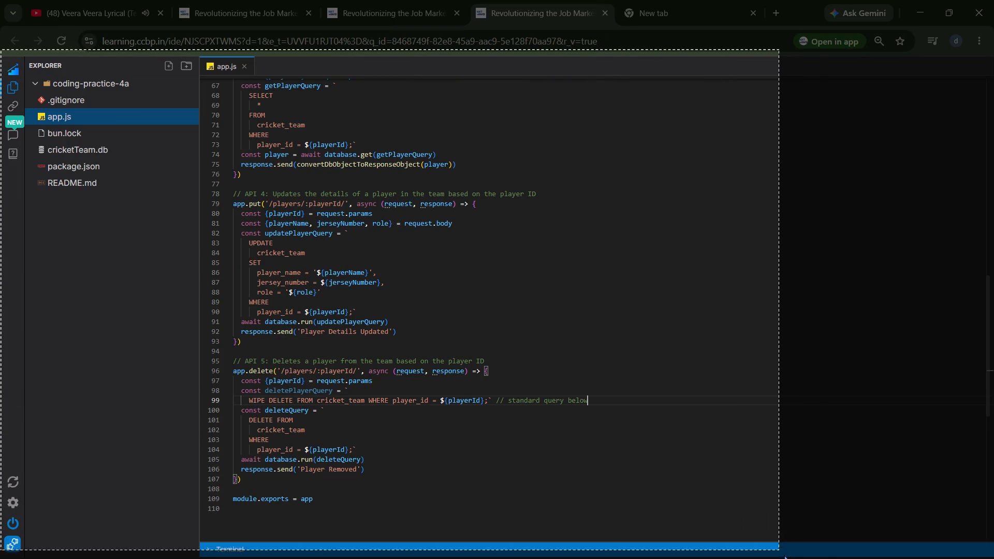
pyautogui.moveTo(784, 555); pyautogui.dragTo(824, 558)
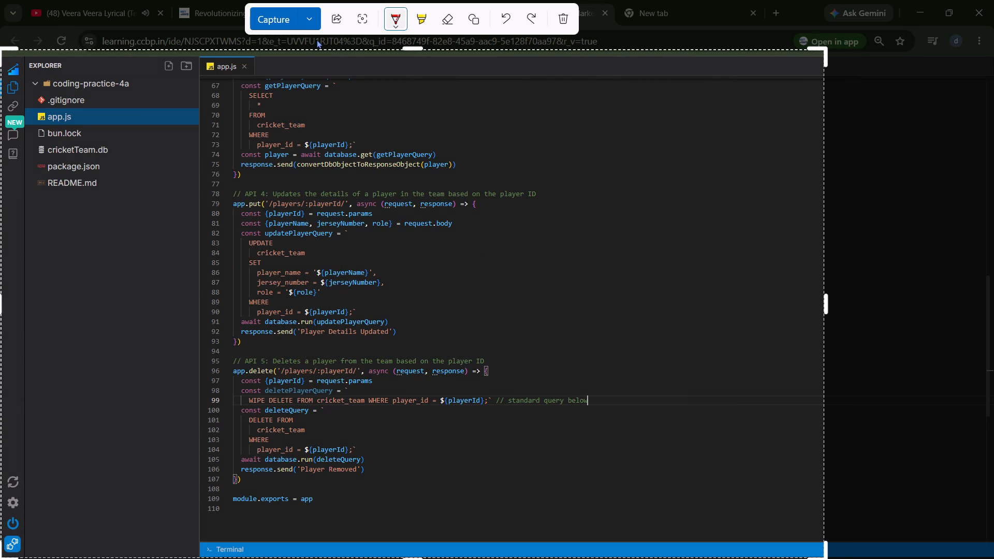
pyautogui.click(313, 25)
pyautogui.click(319, 100)
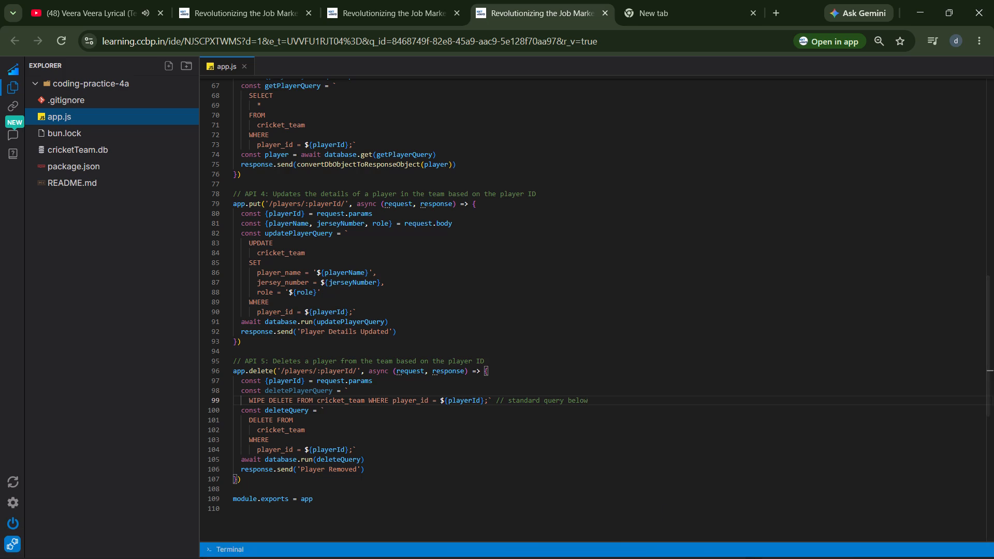
# Switch to the Word report and paste the third code screenshot on a new line above Question 1's Output heading.
pyautogui.click(750, 552)
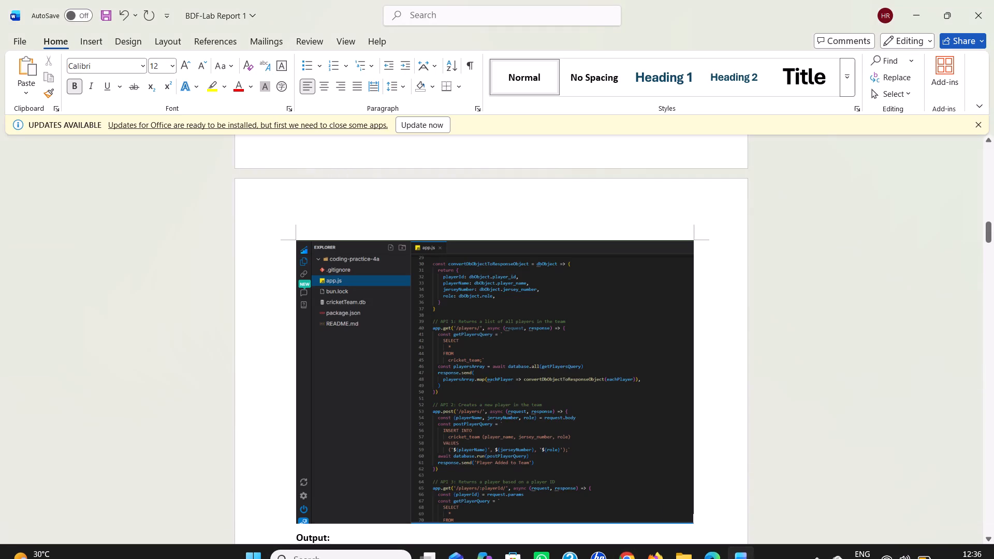
pyautogui.scroll(-1, 628, 394)
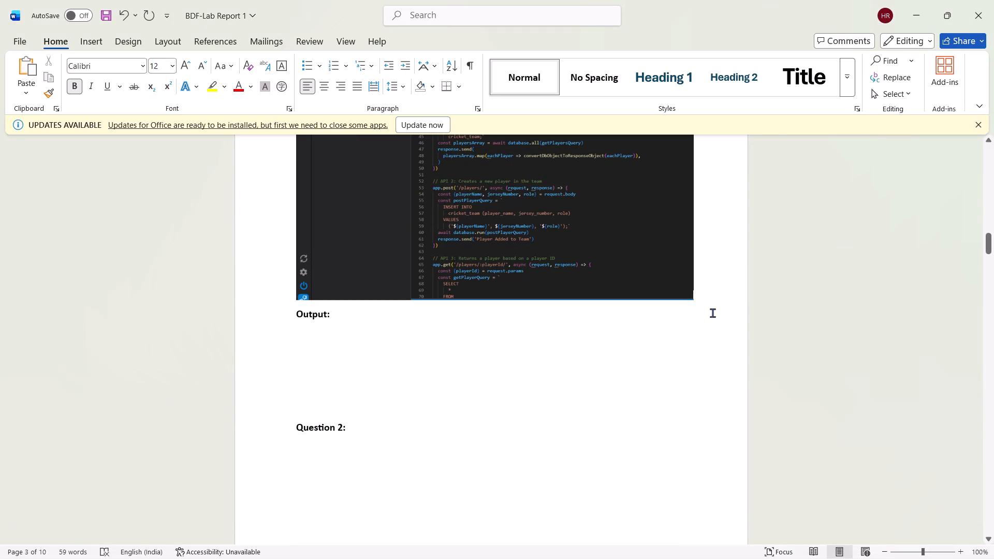
pyautogui.press('Return')
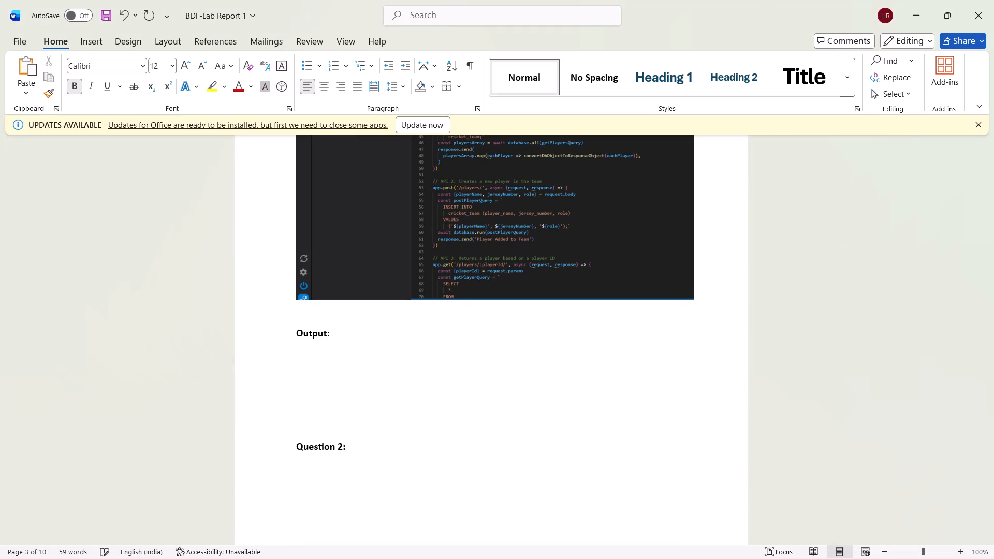
pyautogui.hotkey('ctrl', 'v')
pyautogui.scroll(-1, 712, 313)
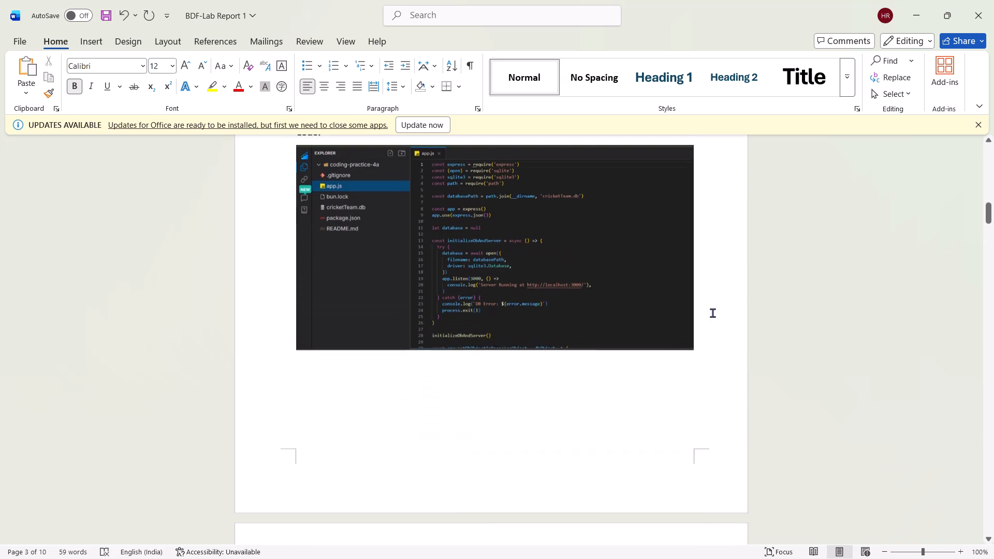
pyautogui.scroll(-1, 712, 313)
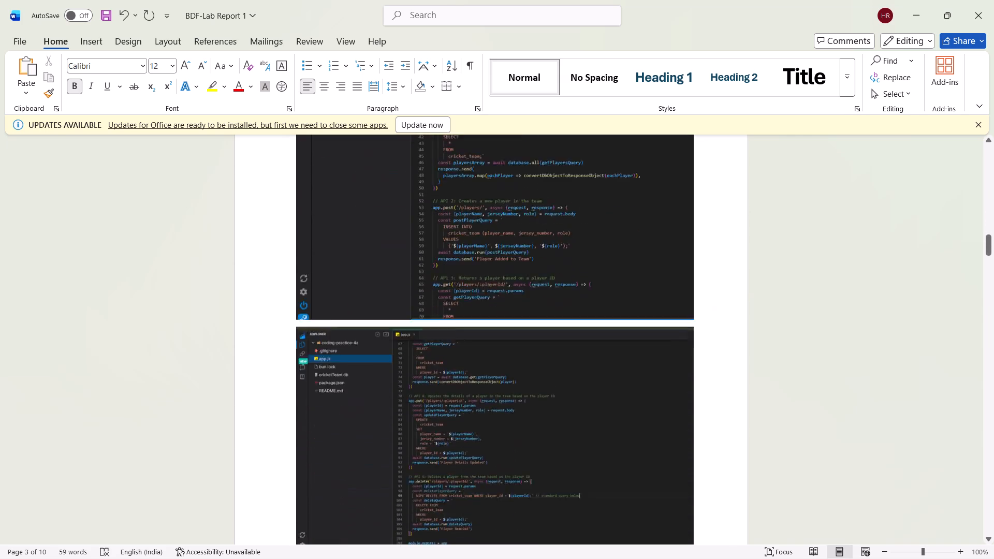
pyautogui.scroll(-2, 712, 313)
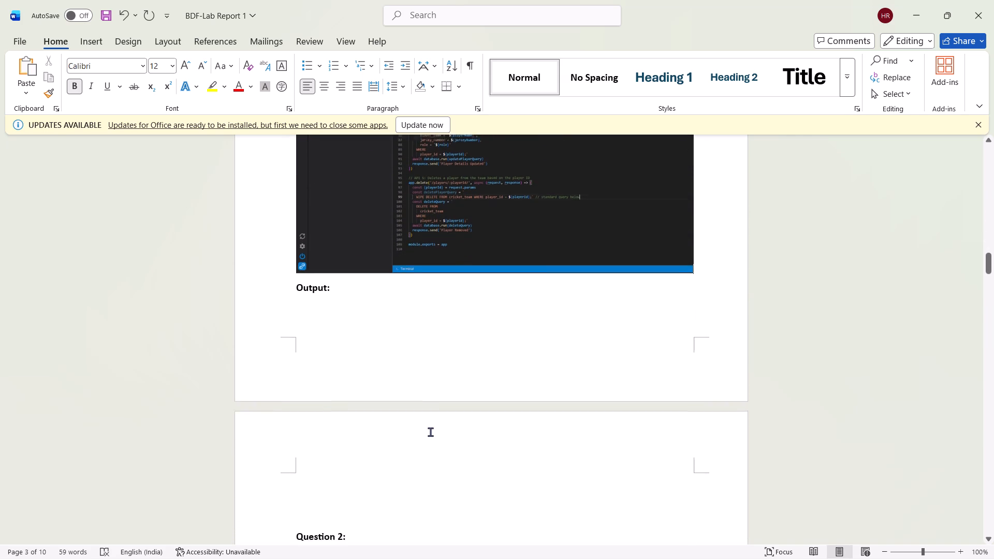
# Add two blank lines below Question 1's Output heading.
pyautogui.click(378, 216)
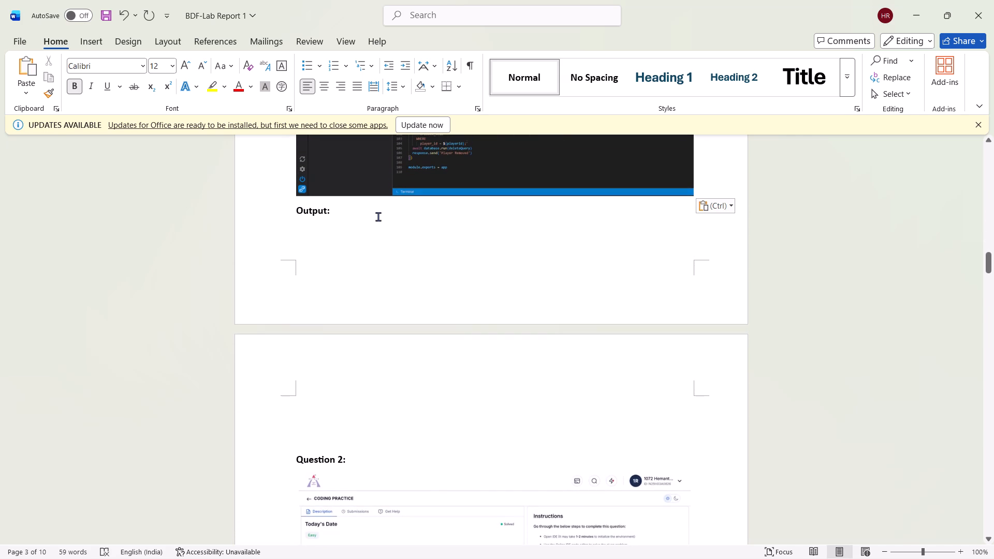
pyautogui.press('Return')
pyautogui.press('Return')
pyautogui.press('Return')
pyautogui.press('Return')
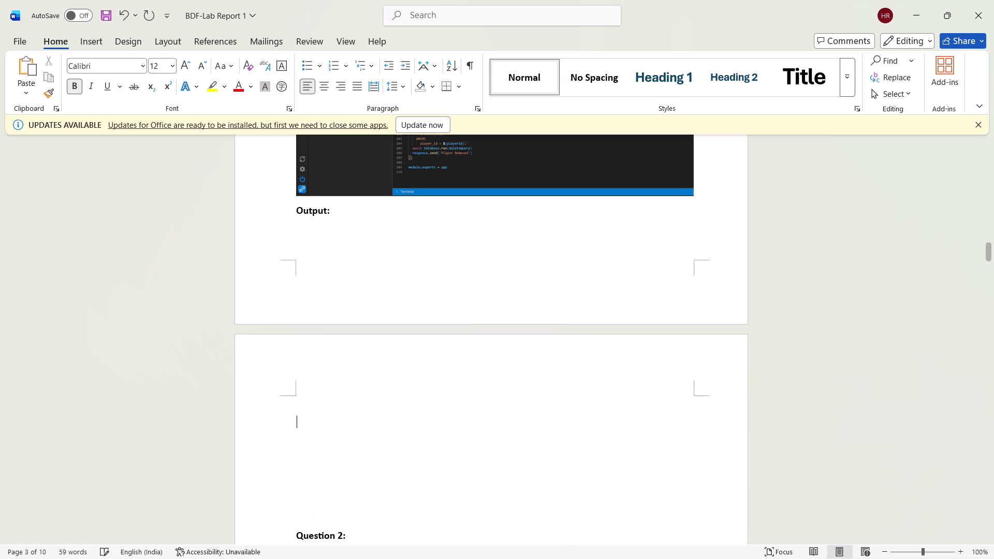
pyautogui.press('BackSpace')
pyautogui.press('BackSpace')
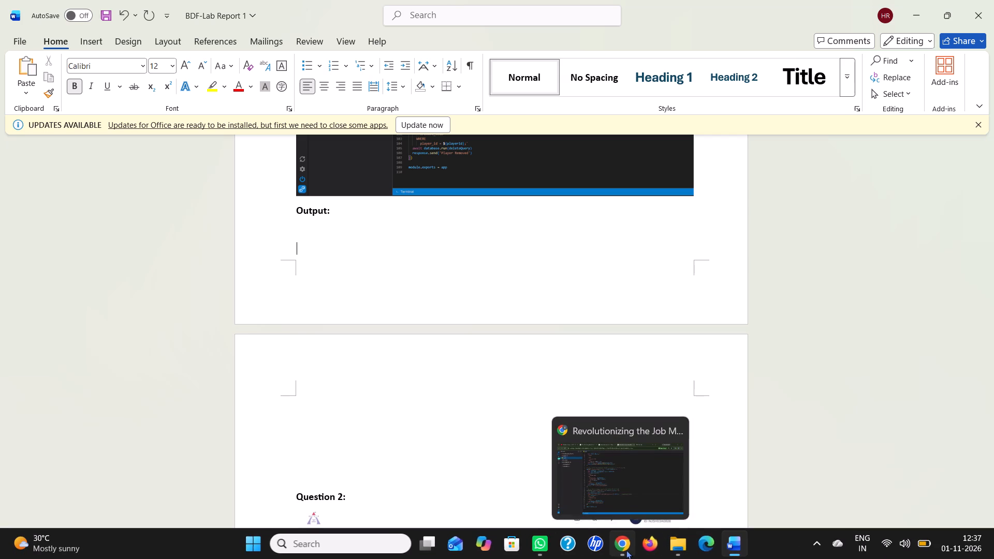
# Switch to Chrome, show the Cricket Team submission details with all functional test cases, then capture and copy a screenshot of the page.
pyautogui.click(624, 502)
pyautogui.click(375, 0)
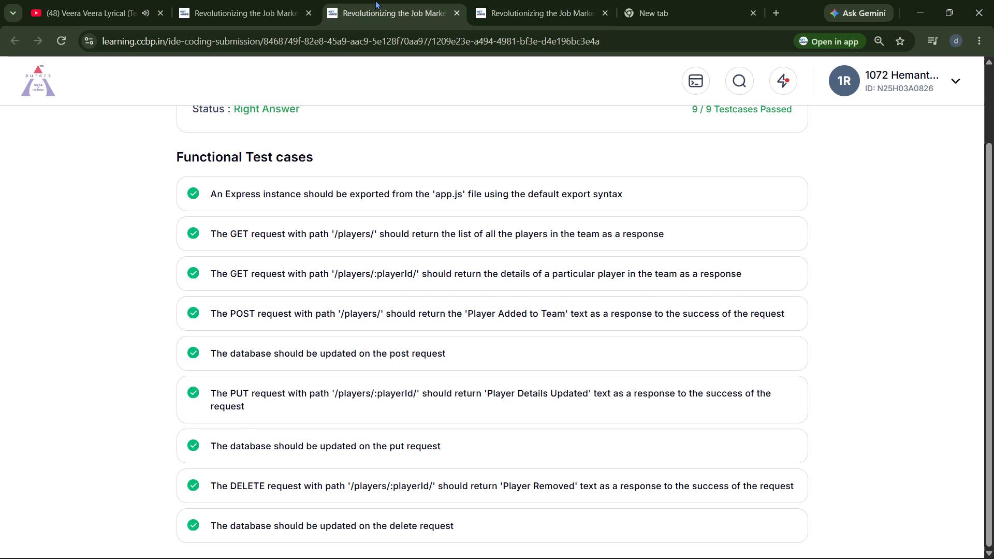
pyautogui.press('Print')
pyautogui.moveTo(2, 57); pyautogui.dragTo(993, 415)
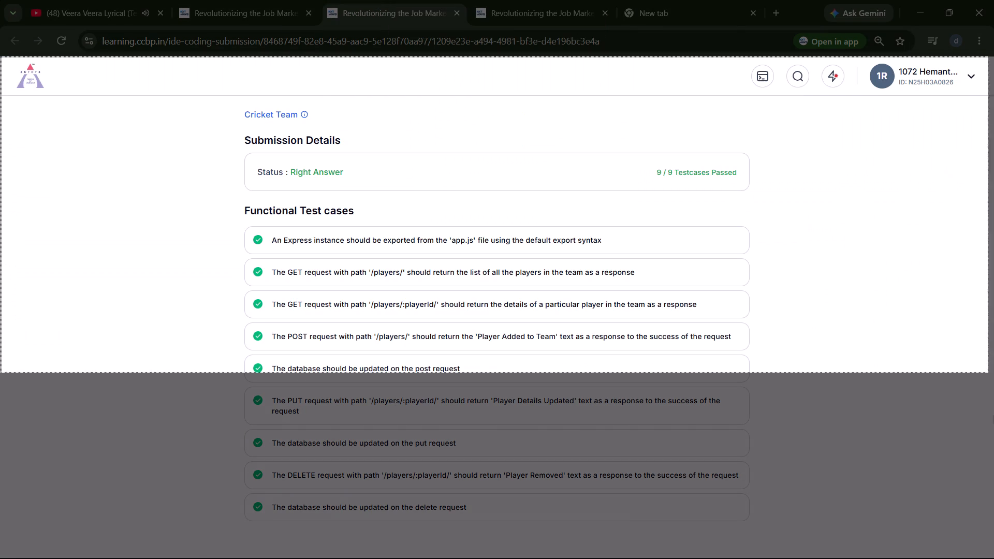
pyautogui.moveTo(993, 415); pyautogui.dragTo(993, 554)
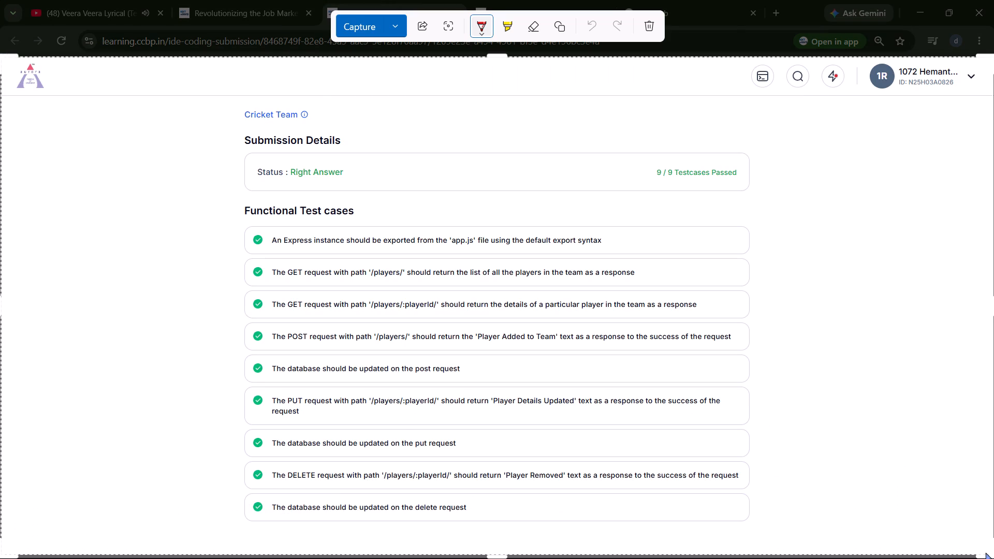
pyautogui.click(391, 28)
pyautogui.click(400, 114)
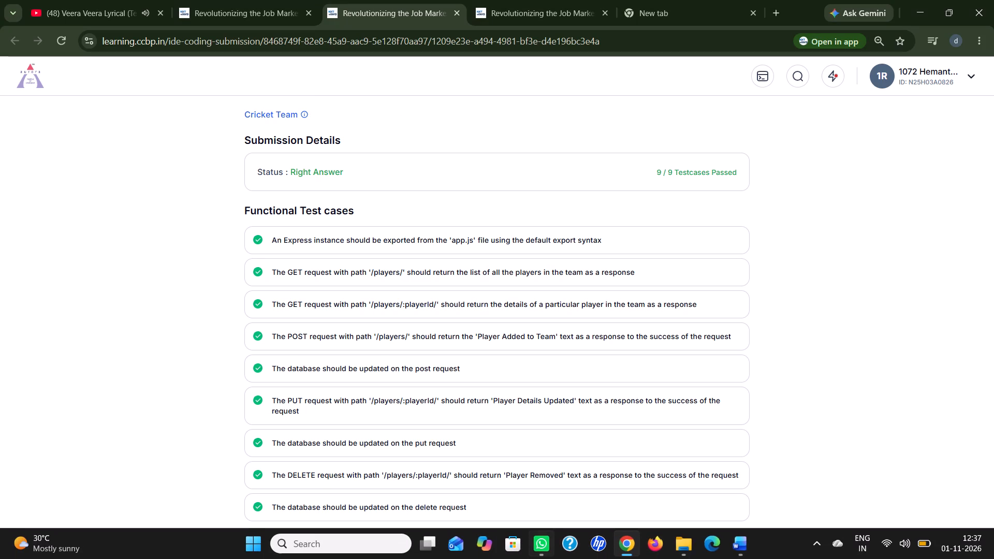
# Return to the Word report and paste the submission screenshot below Question 1's Output heading.
pyautogui.click(739, 541)
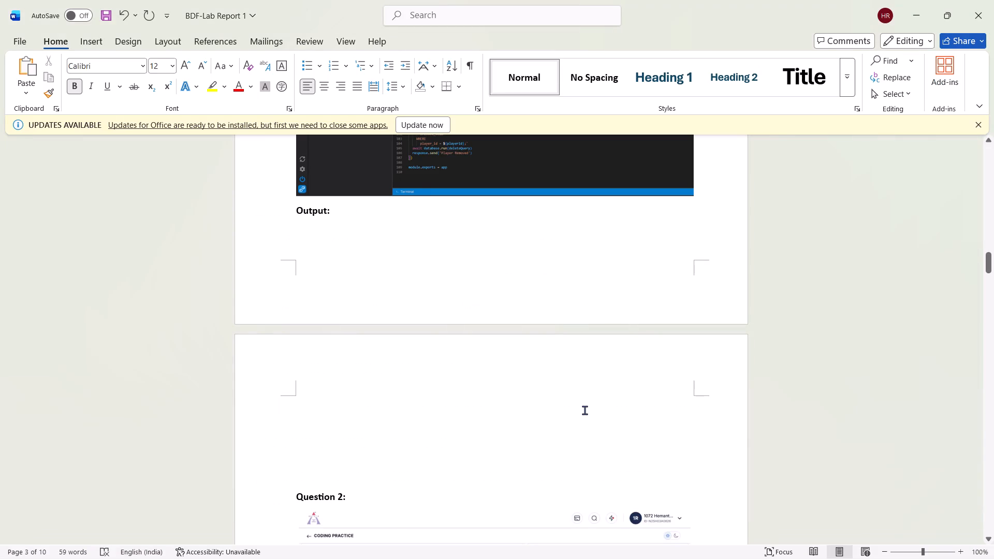
pyautogui.hotkey('ctrl', 'v')
# Delete the old Today's Date question, code and output screenshots from Question 2.
pyautogui.scroll(-1, 584, 410)
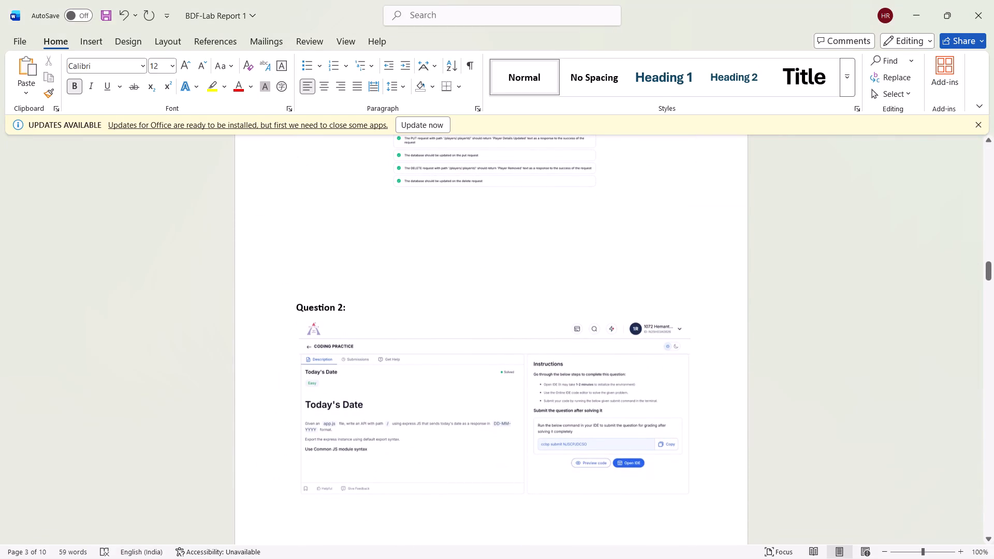
pyautogui.click(533, 409)
pyautogui.press('BackSpace')
pyautogui.scroll(-1, 533, 409)
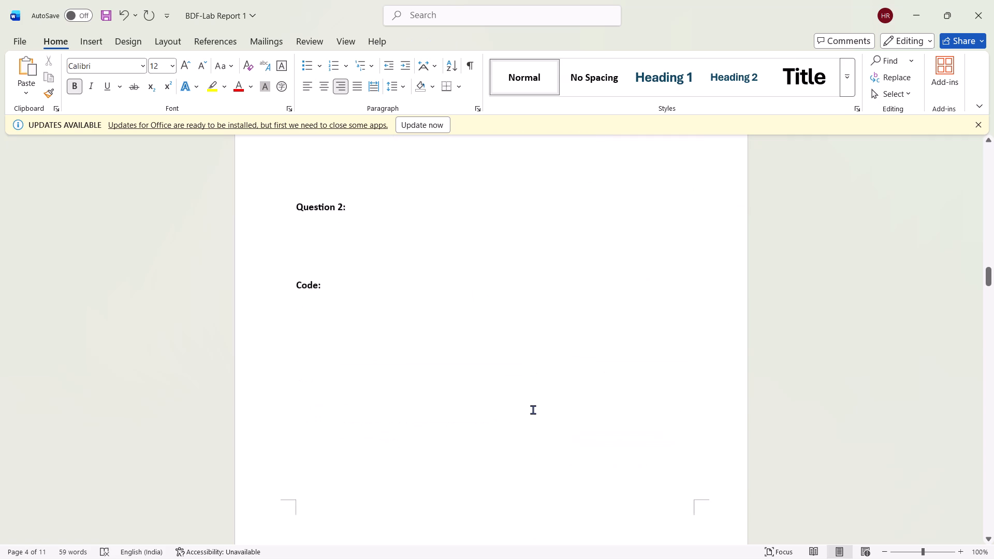
pyautogui.scroll(-2, 533, 409)
pyautogui.click(512, 420)
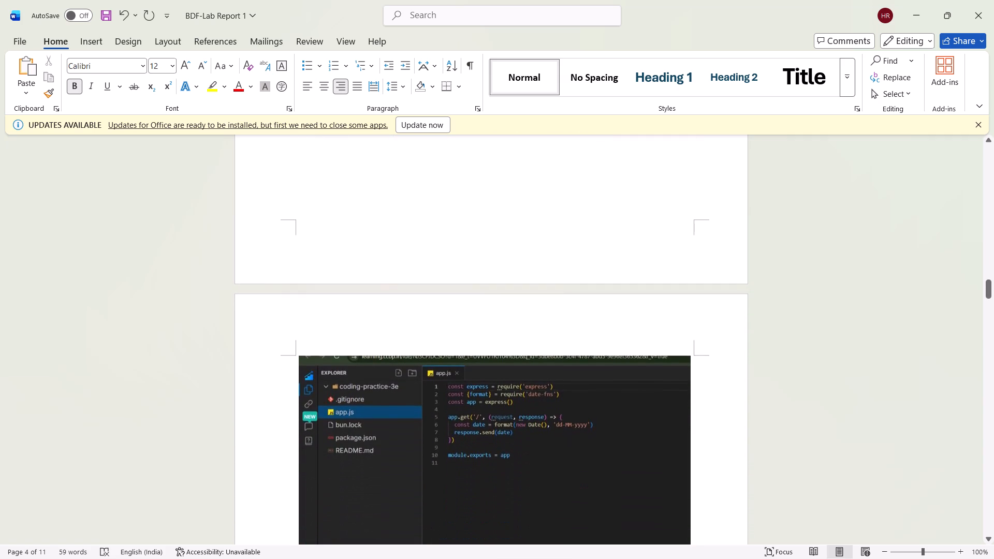
pyautogui.press('BackSpace')
pyautogui.scroll(-1, 512, 420)
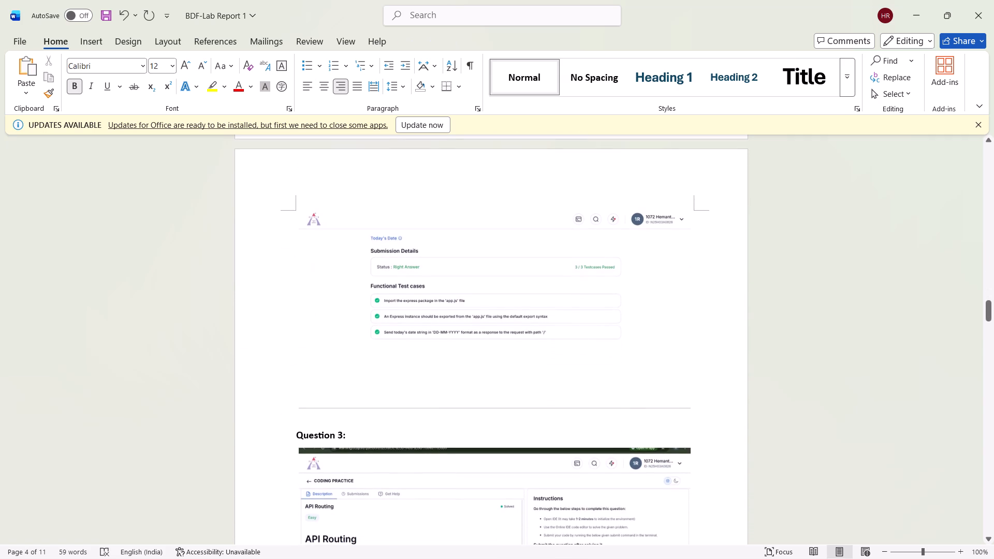
pyautogui.click(498, 307)
pyautogui.press('BackSpace')
# Add an empty line directly below the Question 2 heading.
pyautogui.scroll(1, 498, 307)
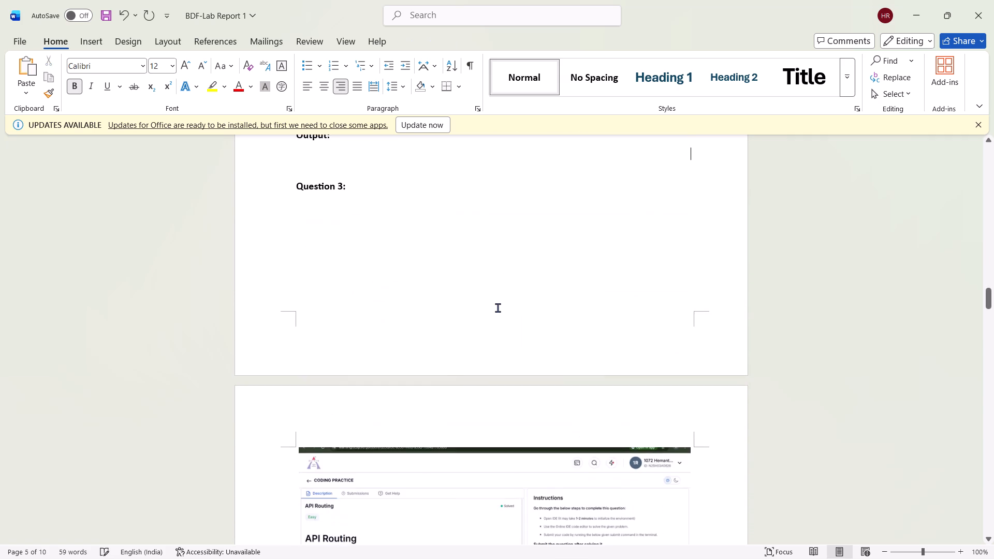
pyautogui.scroll(1, 498, 307)
pyautogui.click(386, 237)
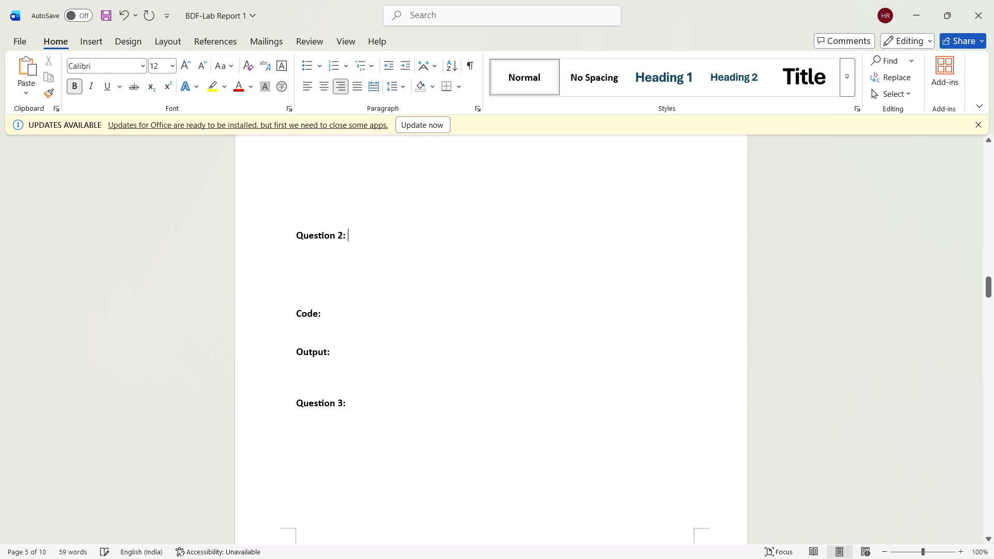
pyautogui.press('Return')
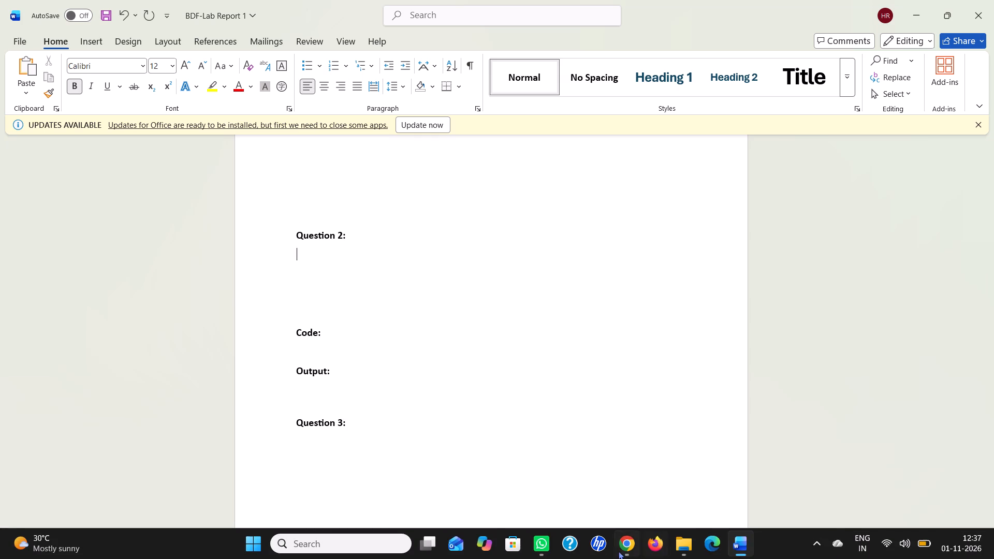
# Switch to Chrome and close the Cricket Team submission, IDE and blank tabs, keeping the question page open.
pyautogui.click(624, 547)
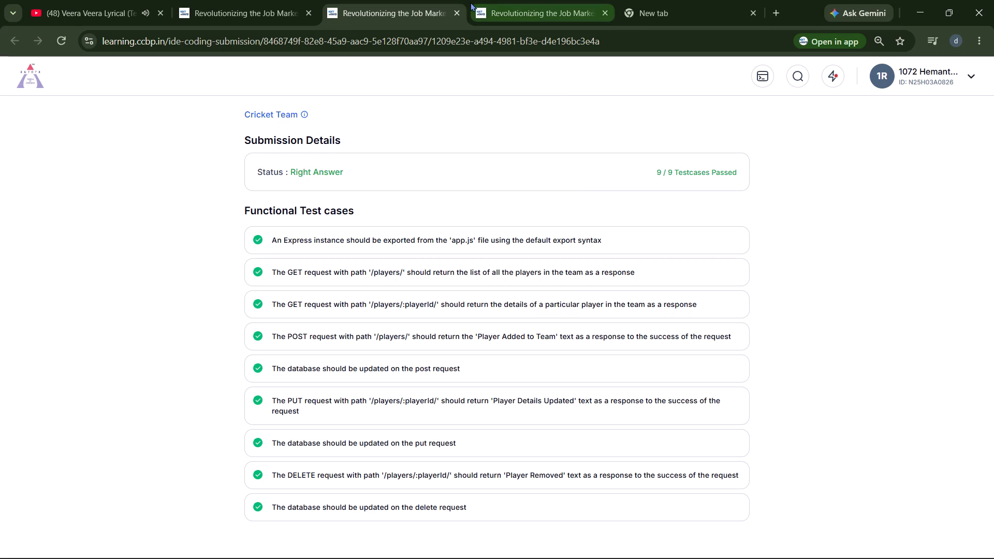
pyautogui.click(460, 10)
pyautogui.click(457, 12)
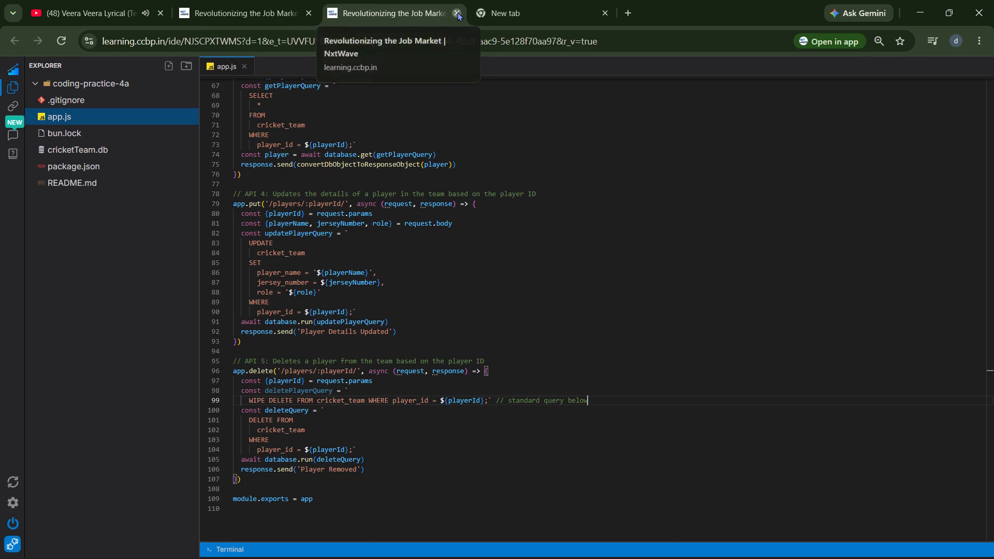
pyautogui.click(456, 11)
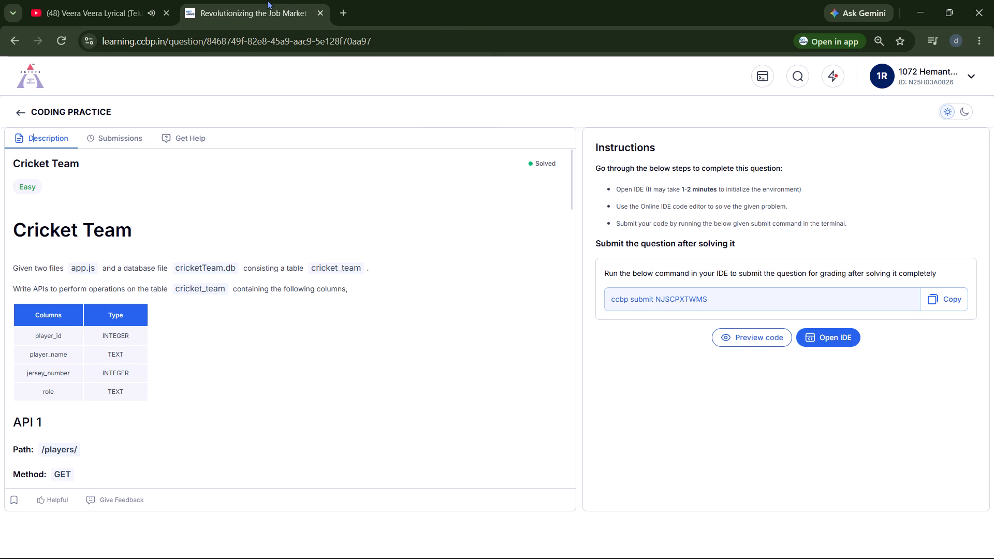
# Go back to the Coding Practice list, open the Movies question and launch its IDE.
pyautogui.click(23, 113)
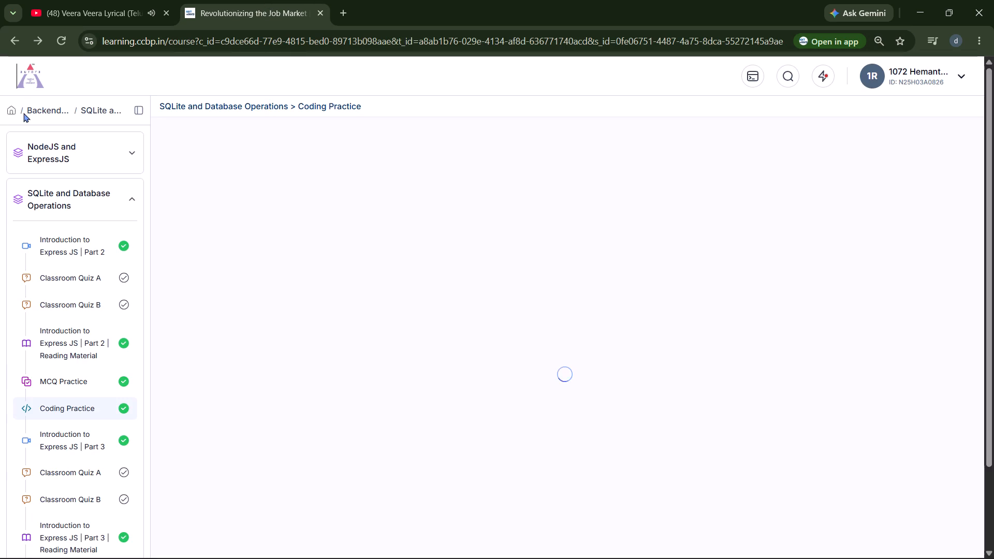
pyautogui.click(280, 249)
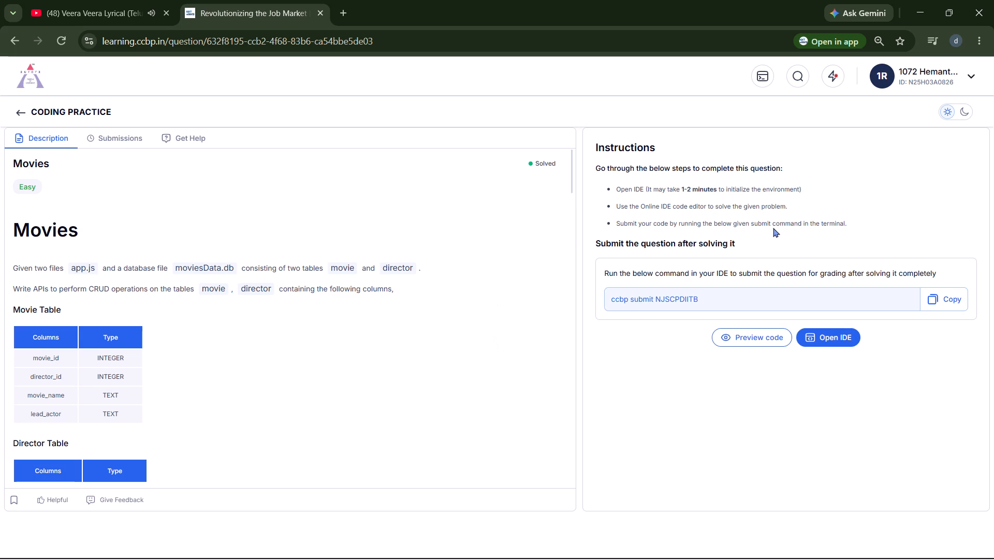
pyautogui.click(824, 337)
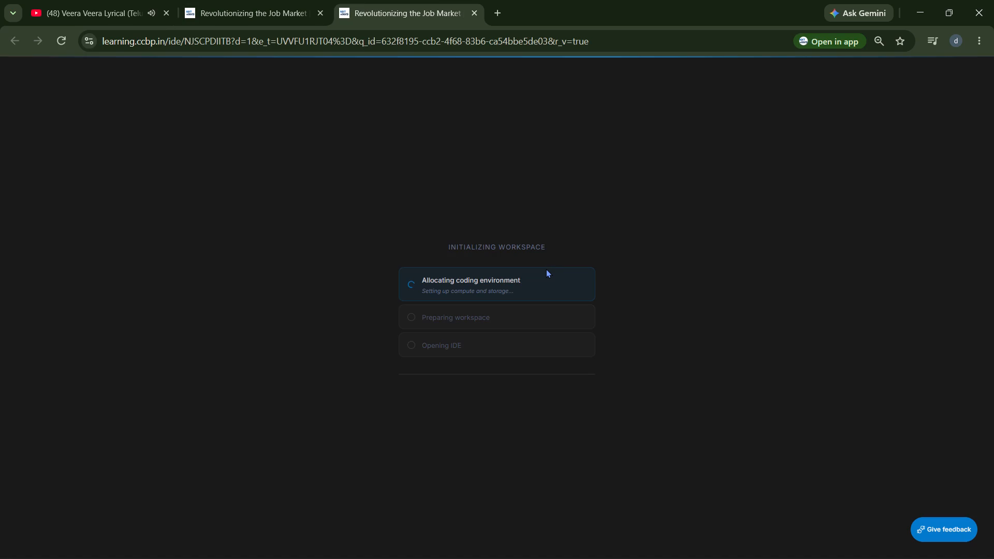
pyautogui.click(564, 326)
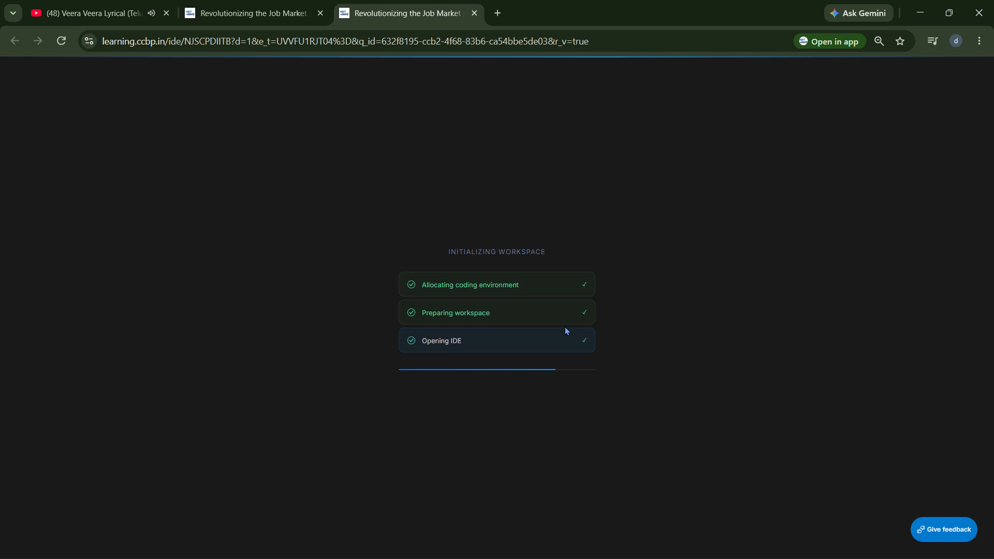
# Return to the Movies question page and show its submissions.
pyautogui.click(290, 0)
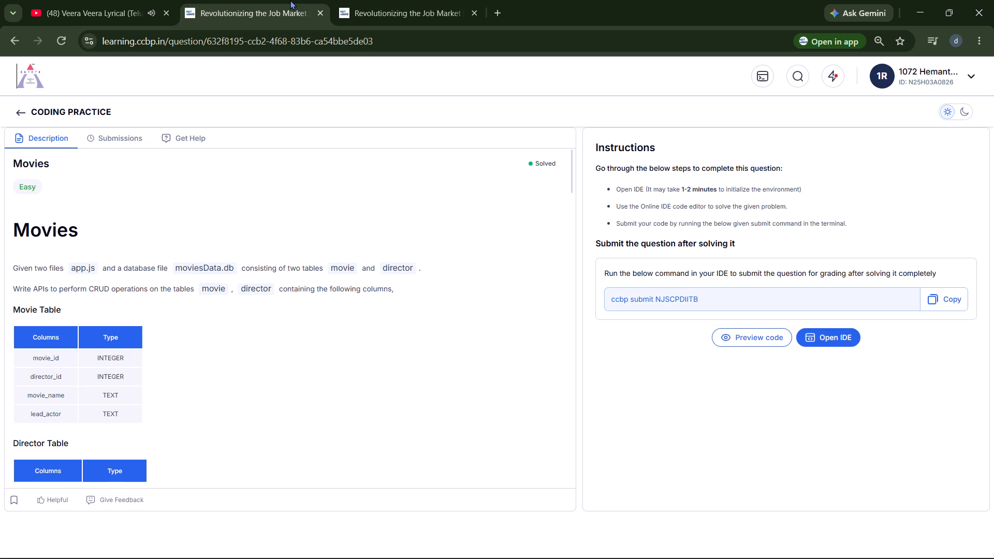
pyautogui.click(141, 142)
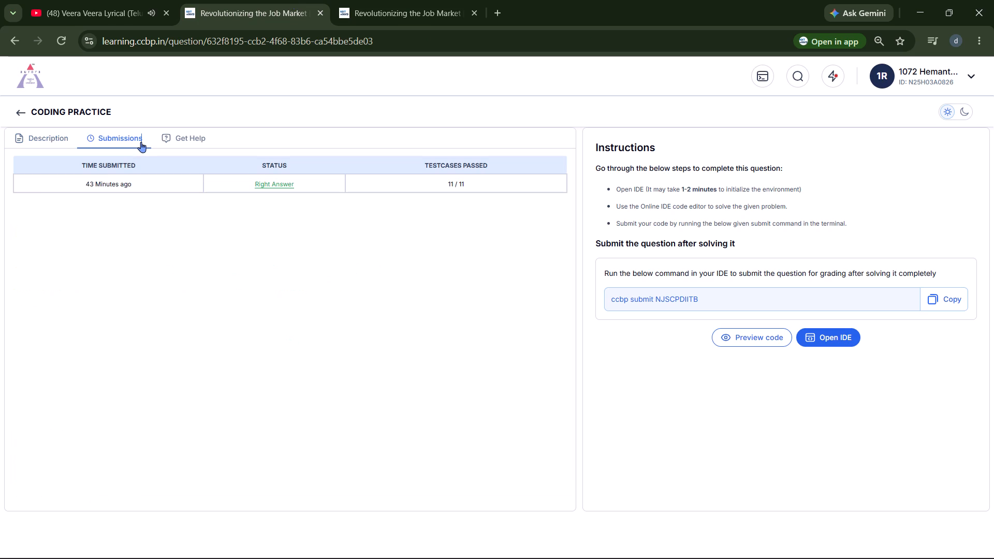
# Open the Movies question's Right Answer submission and zoom out until all its functional test cases fit on the page.
pyautogui.click(266, 184)
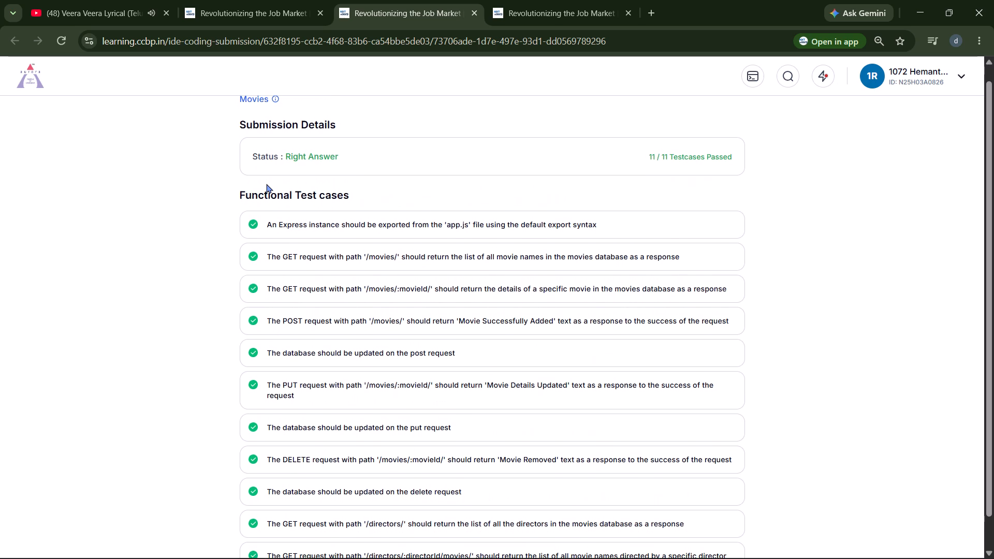
pyautogui.hotkey('ctrl', '-')
pyautogui.hotkey('ctrl', '-')
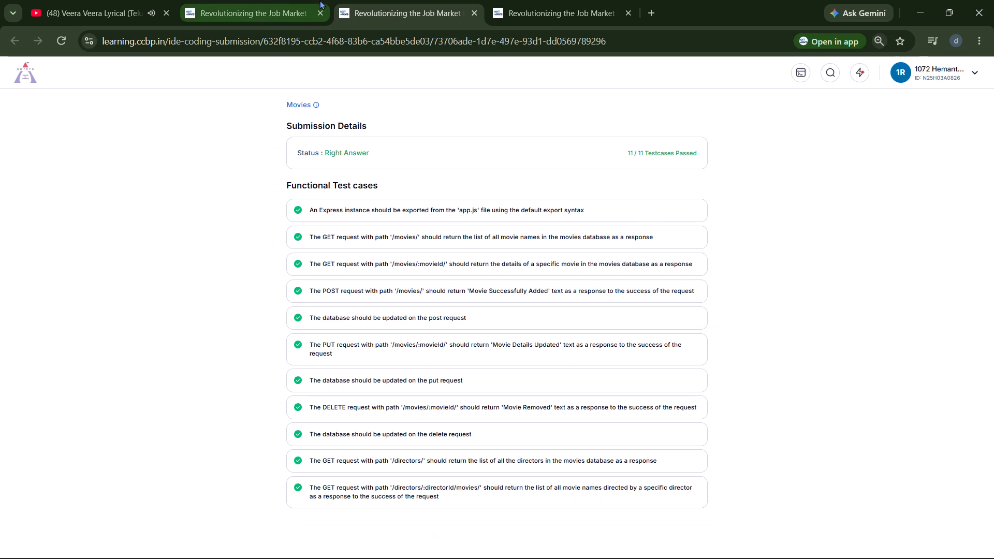
# Return to the Movies question's description and capture a screenshot of the page, including the instructions beside it.
pyautogui.click(299, 0)
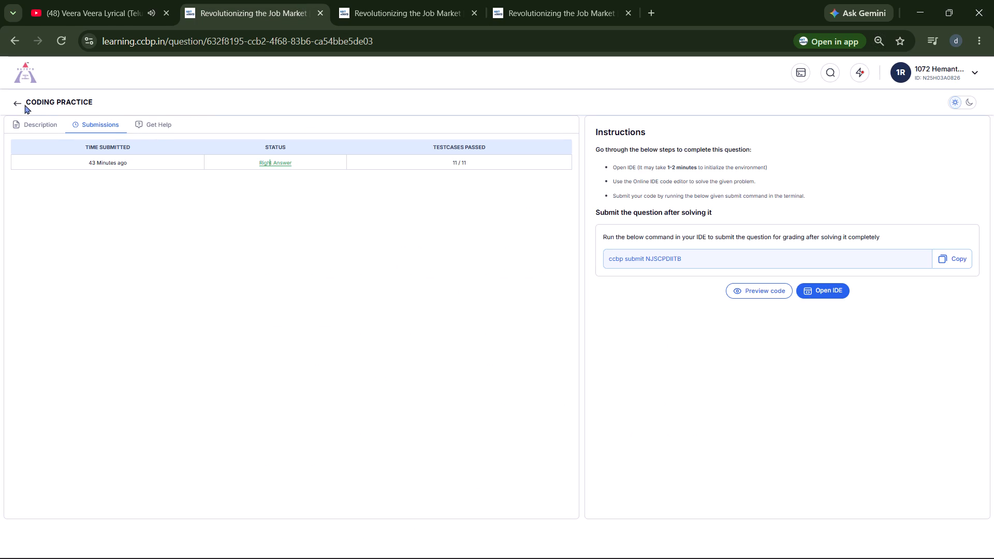
pyautogui.click(13, 101)
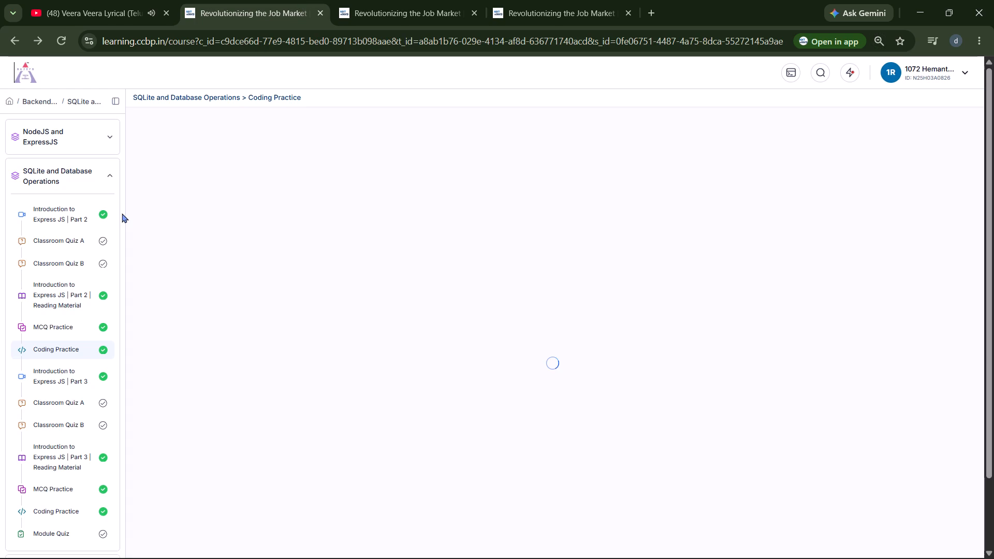
pyautogui.click(239, 218)
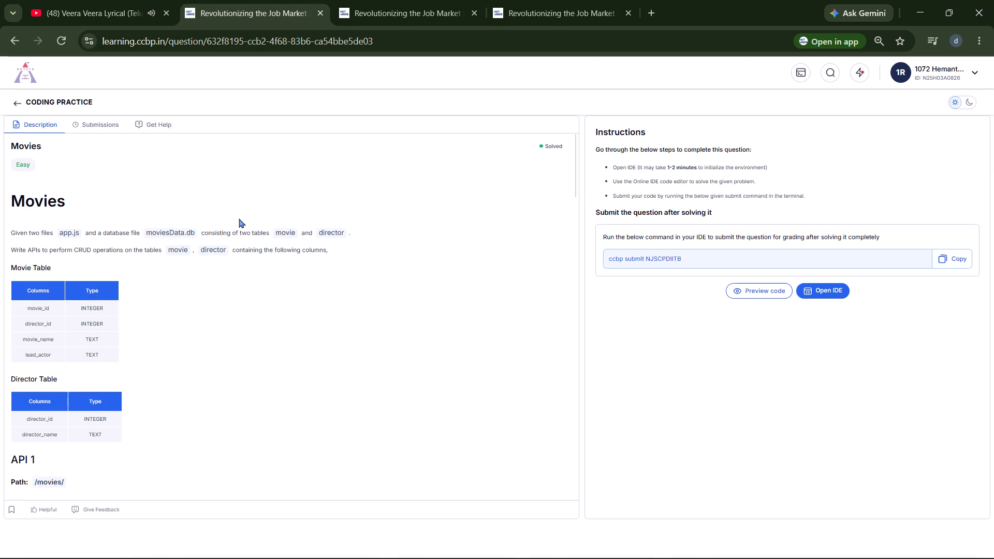
pyautogui.press('Print')
pyautogui.moveTo(0, 52); pyautogui.dragTo(824, 516)
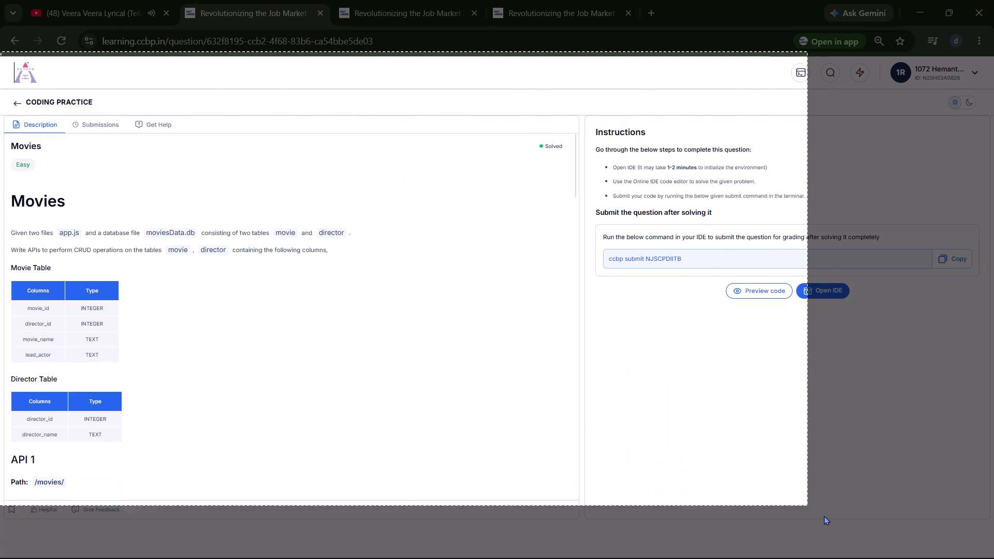
pyautogui.moveTo(824, 516); pyautogui.dragTo(993, 558)
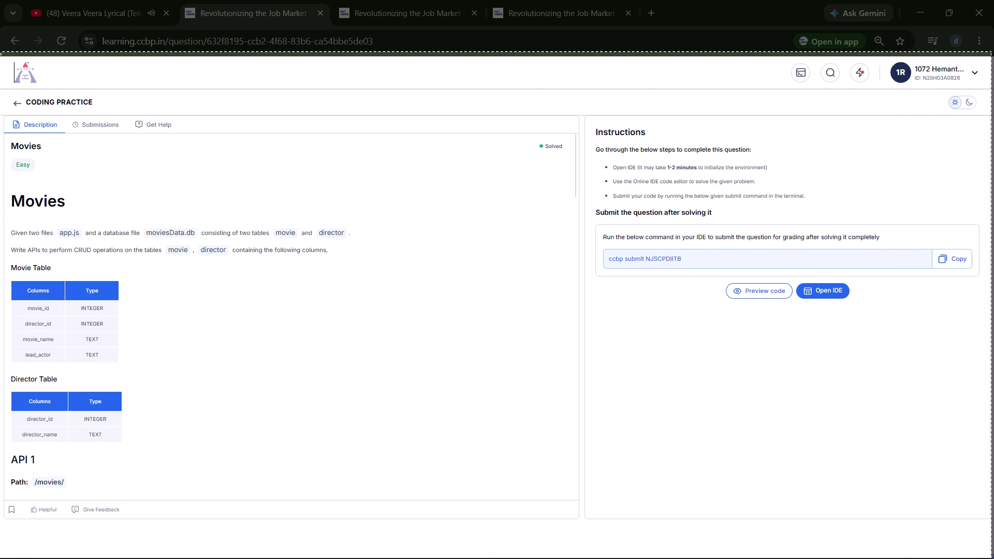
pyautogui.click(387, 15)
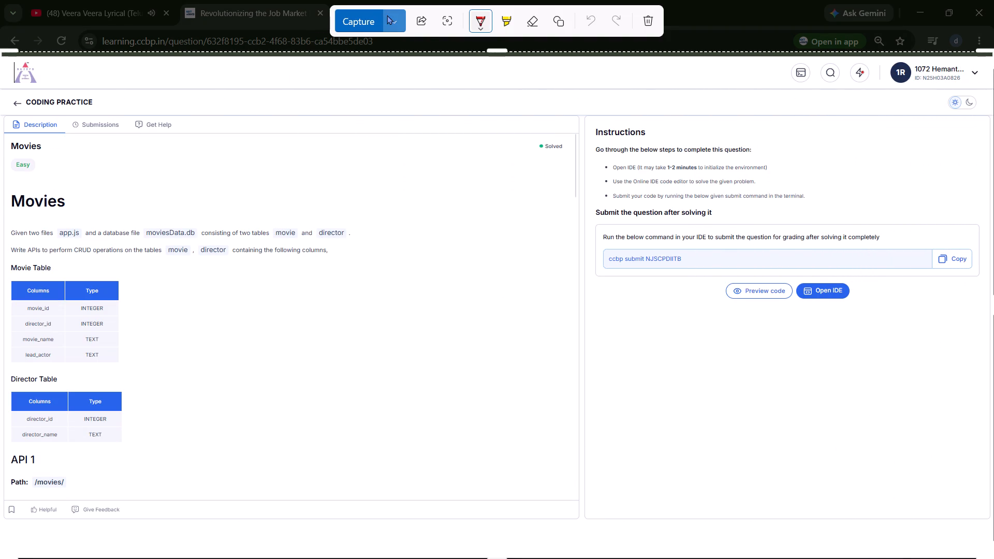
pyautogui.click(403, 98)
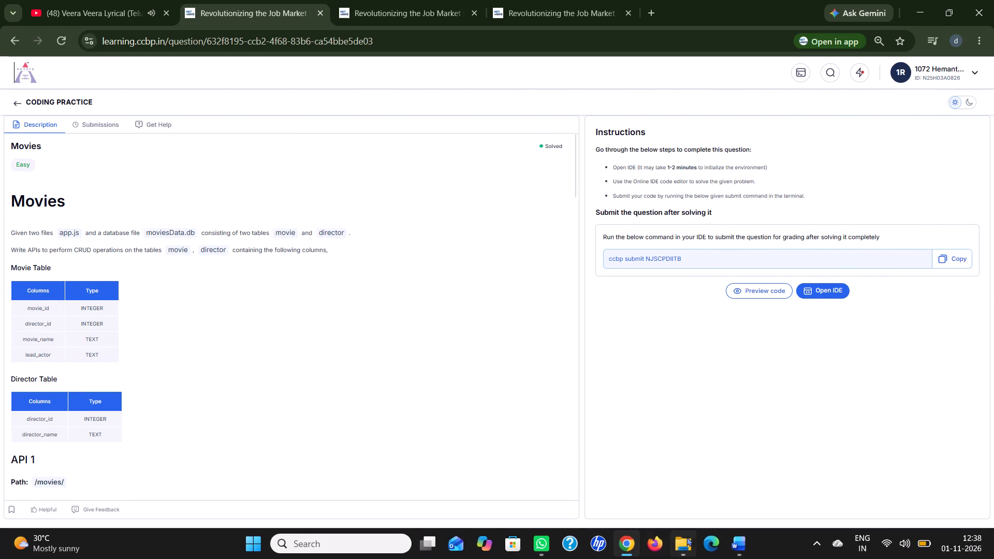
# Switch to Word and paste the Movies question screenshot below the Question 2 heading.
pyautogui.click(739, 493)
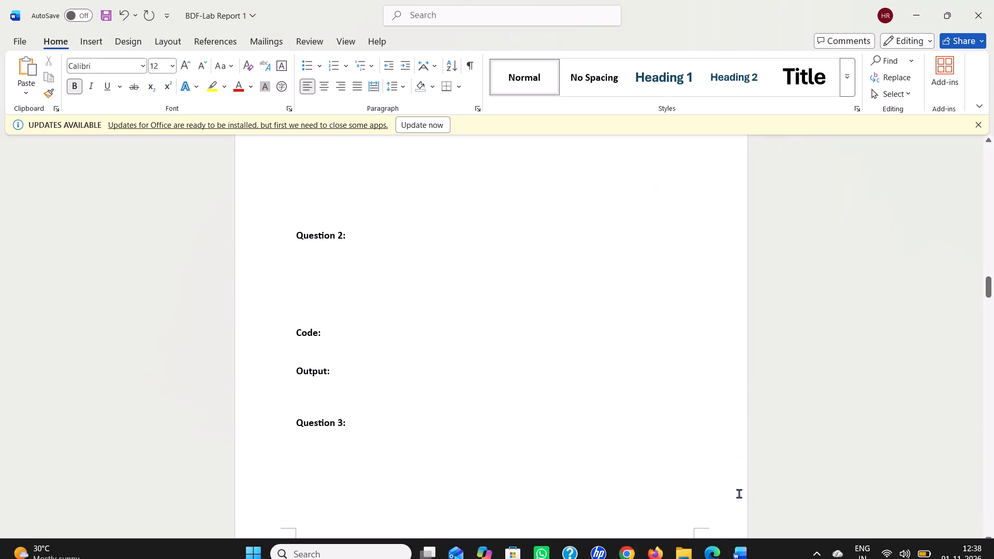
pyautogui.hotkey('ctrl', 'v')
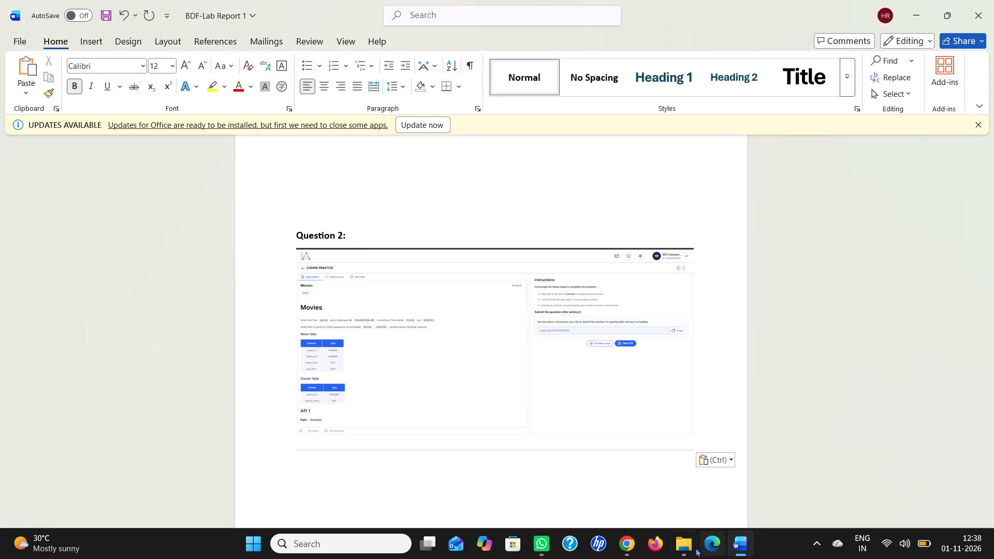
# Close the Backend Development folder window in File Explorer.
pyautogui.click(742, 435)
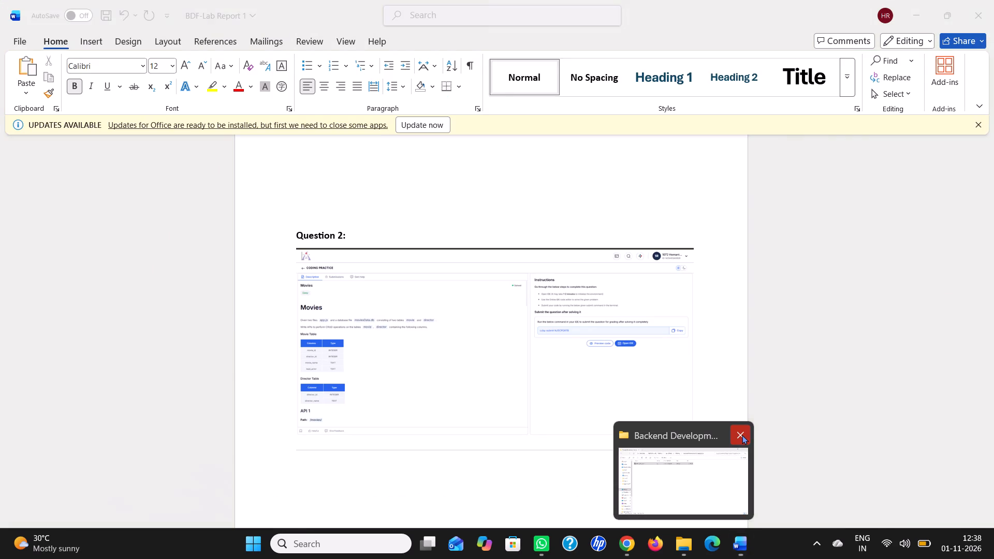
# Switch to the Movies IDE in Chrome and open app.js from the coding-practice-5a folder.
pyautogui.click(638, 552)
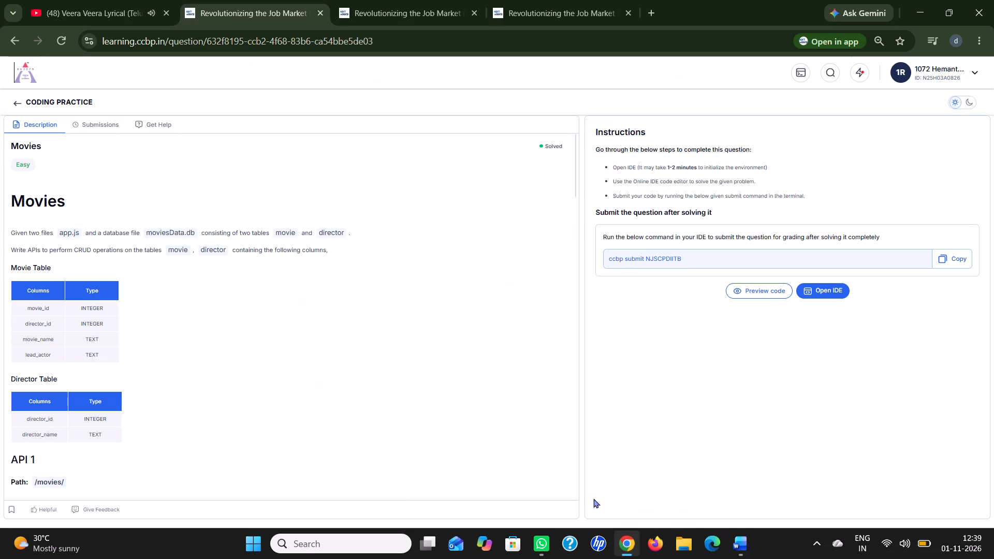
pyautogui.click(516, 0)
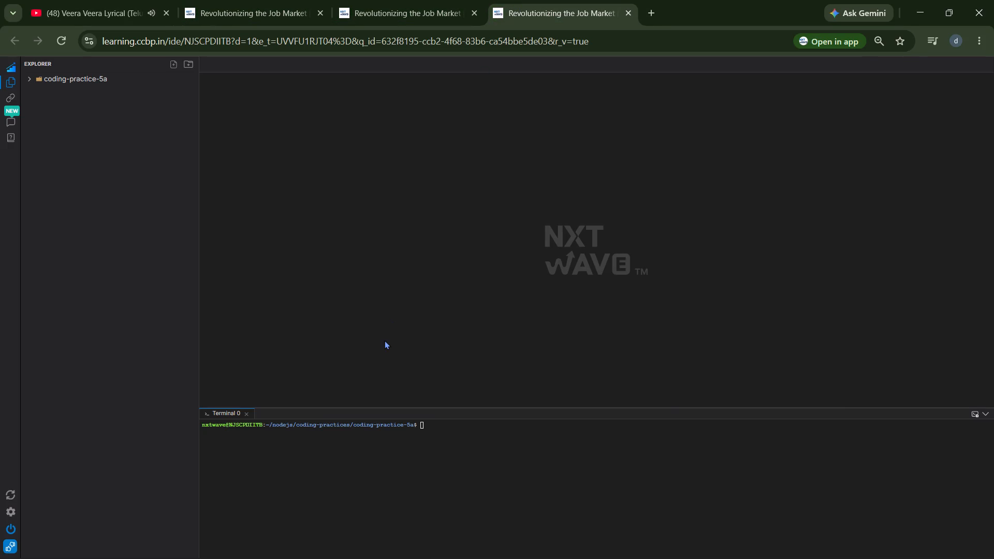
pyautogui.click(132, 77)
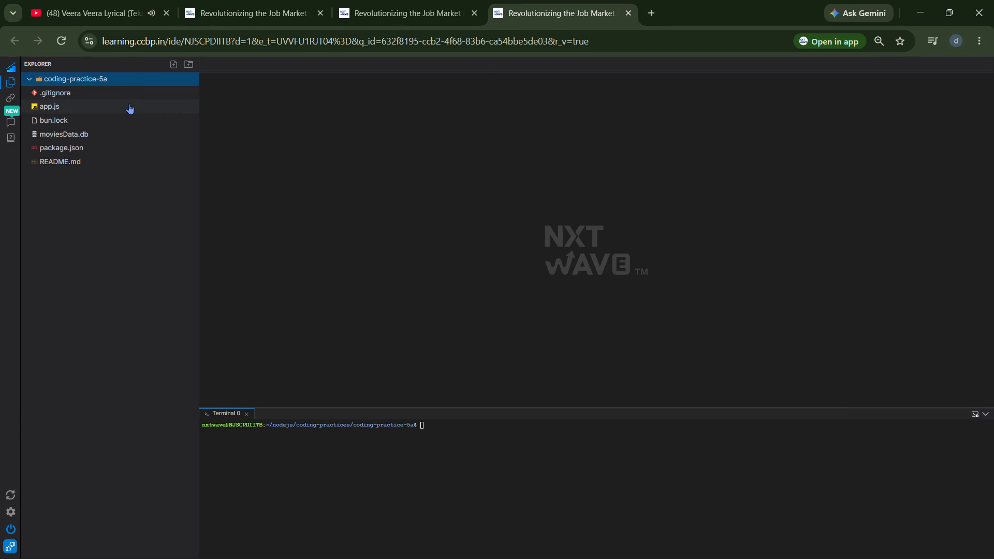
pyautogui.click(129, 104)
# Capture a screenshot of the IDE's file explorer and the first part of app.js, starting at line 1.
pyautogui.scroll(4, 406, 268)
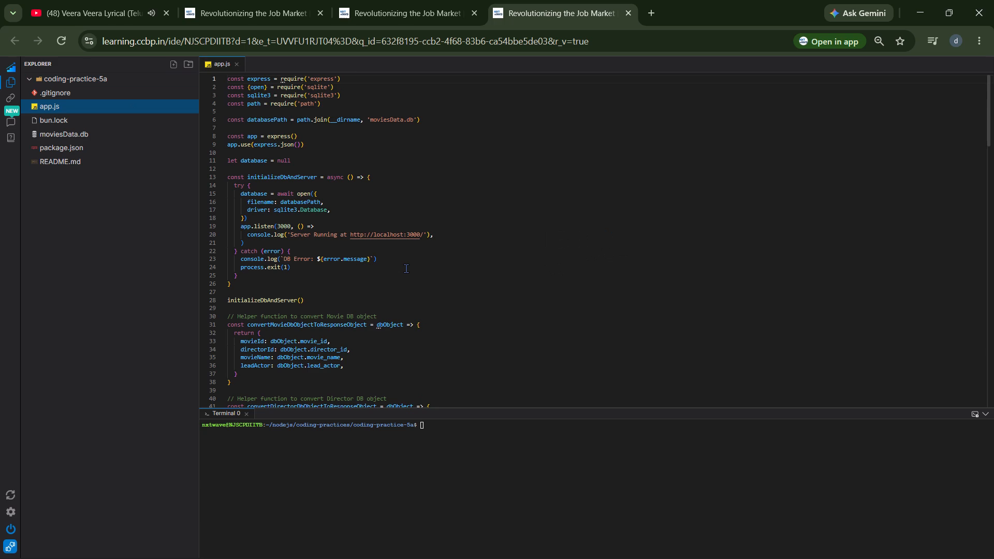
pyautogui.scroll(1, 406, 268)
pyautogui.press('Print')
pyautogui.moveTo(0, 58); pyautogui.dragTo(66, 79)
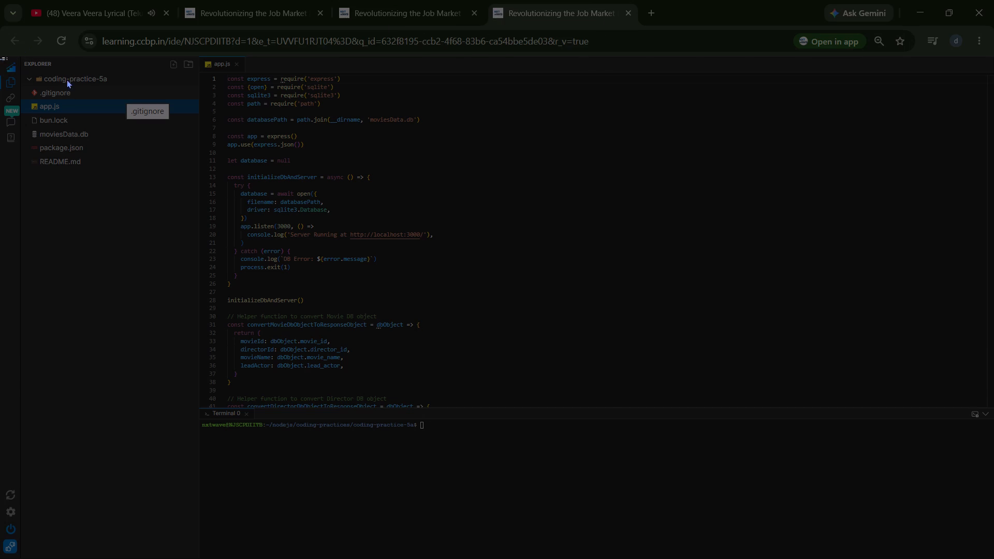
pyautogui.moveTo(66, 79); pyautogui.dragTo(609, 417)
pyautogui.click(209, 446)
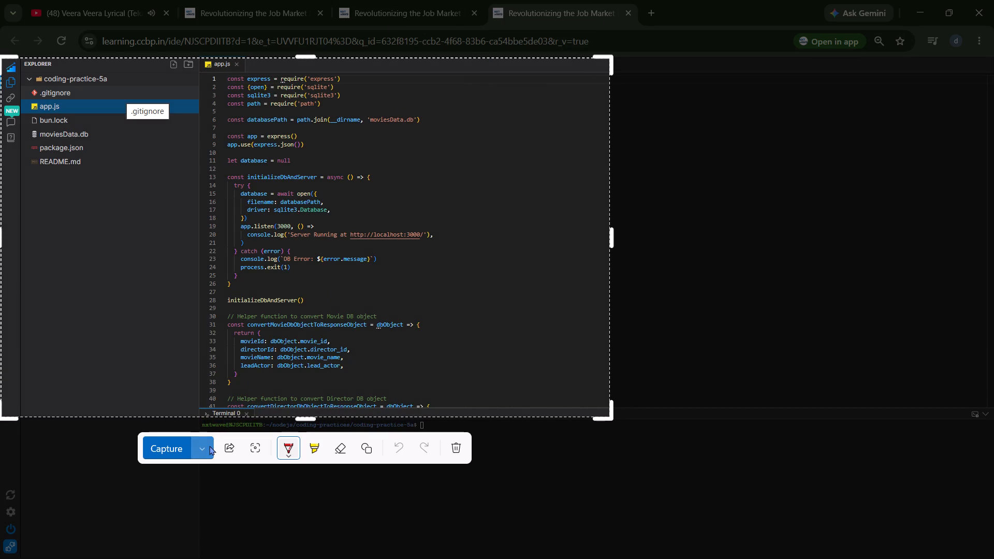
pyautogui.click(198, 526)
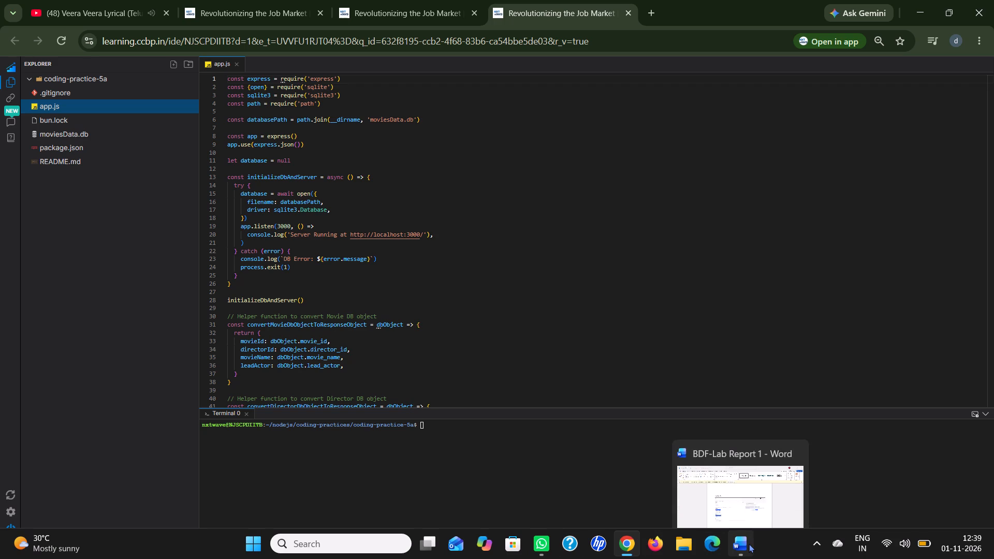
# Switch to Word and paste the code screenshot on a new line below Question 2's Code heading, adding an empty line after it.
pyautogui.click(735, 490)
pyautogui.scroll(-1, 596, 426)
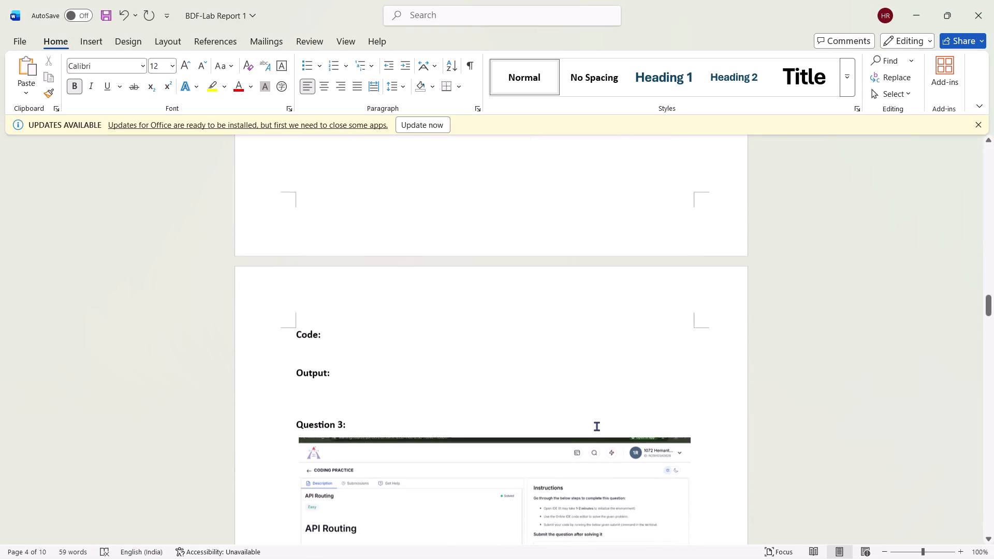
pyautogui.scroll(-1, 596, 426)
pyautogui.click(368, 326)
pyautogui.press('Return')
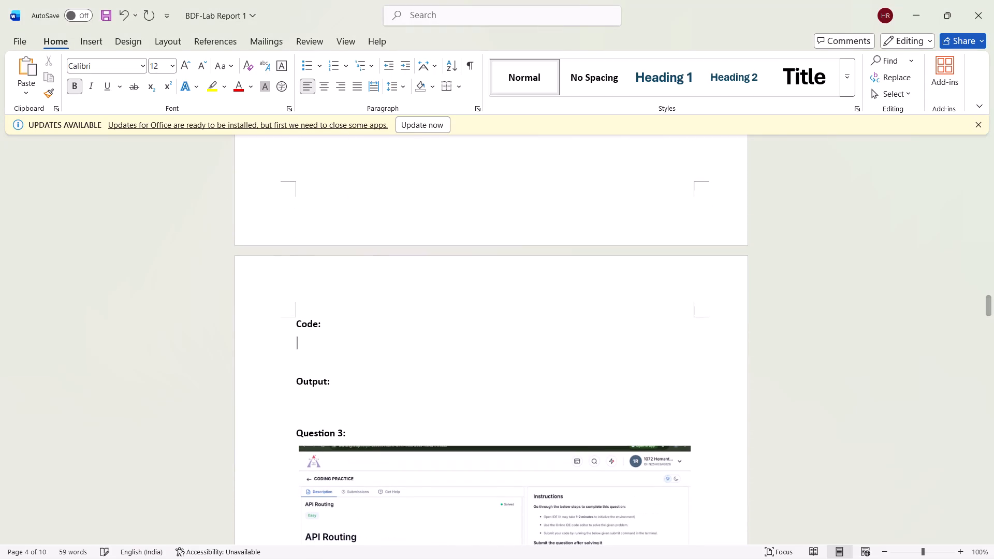
pyautogui.hotkey('ctrl', 'v')
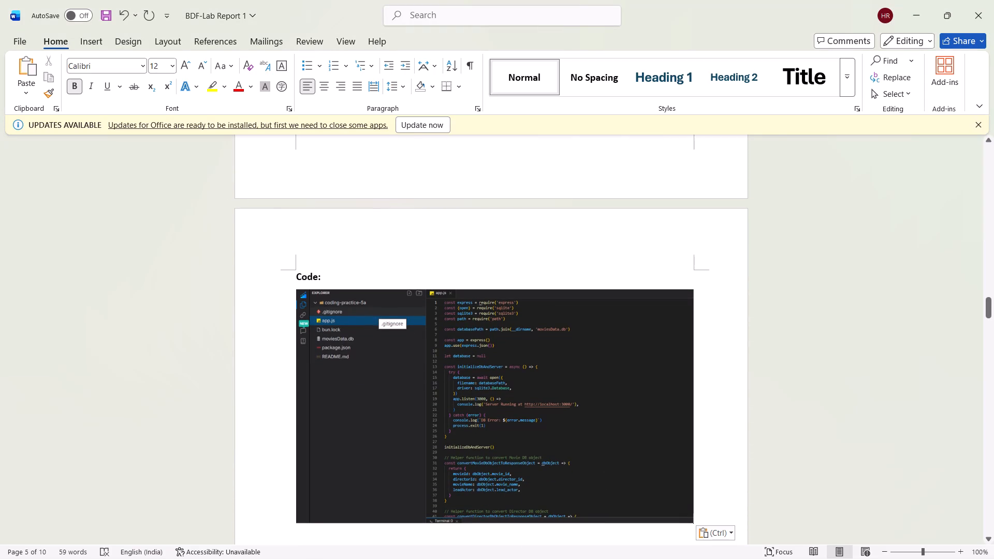
pyautogui.scroll(-1, 481, 426)
pyautogui.scroll(1, 481, 426)
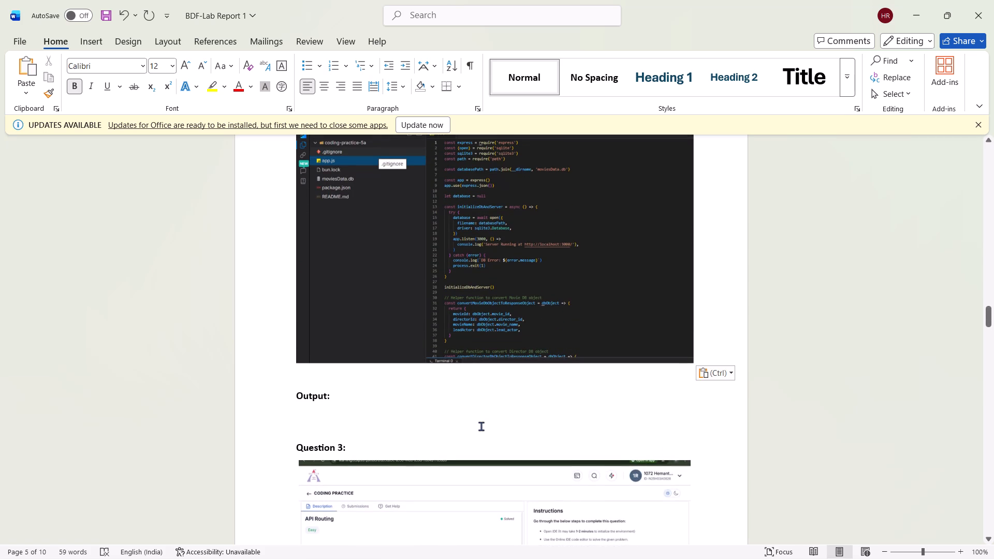
pyautogui.press('Return')
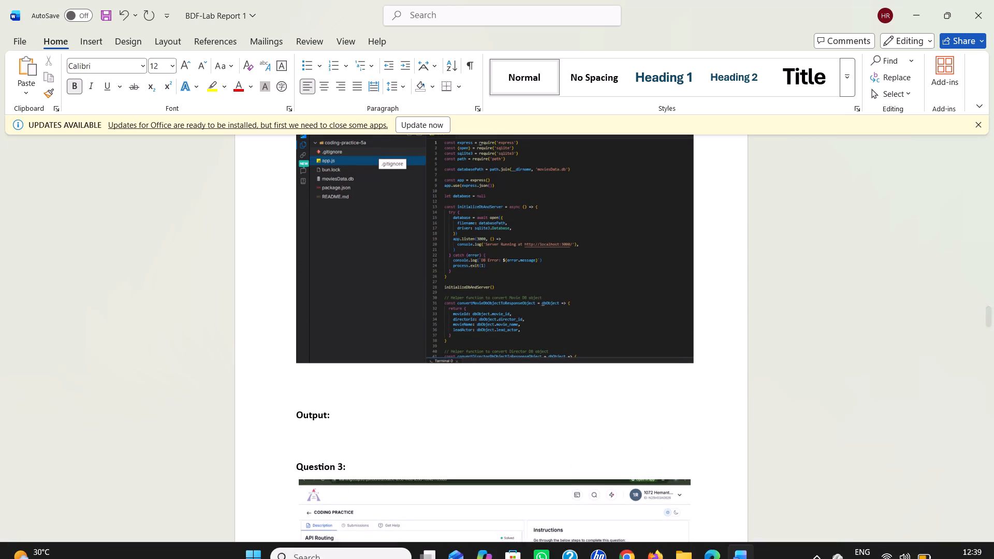
# Switch to the Movies IDE in Chrome and shrink the terminal pane so the app.js editor shows more lines, starting around line 40.
pyautogui.click(633, 545)
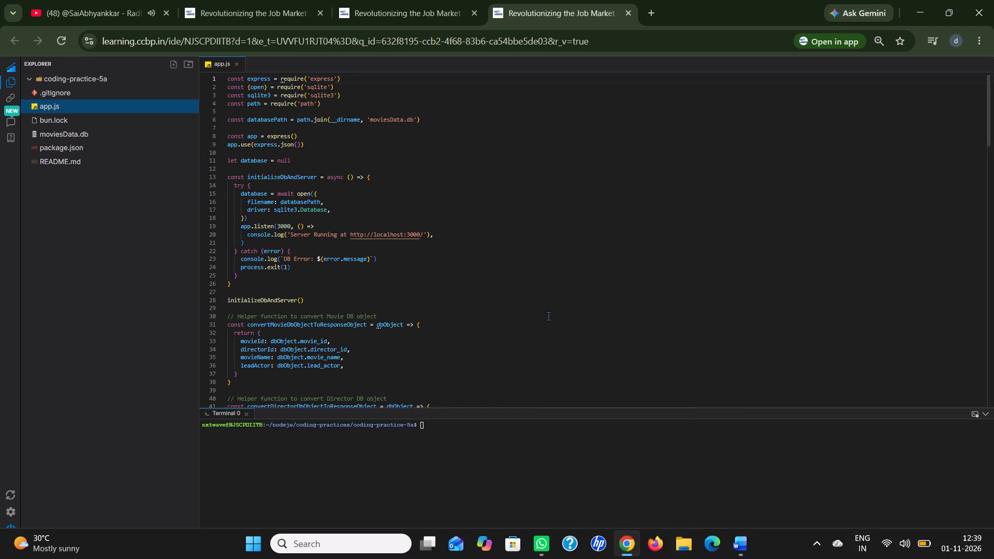
pyautogui.scroll(-6, 548, 316)
pyautogui.scroll(1, 548, 316)
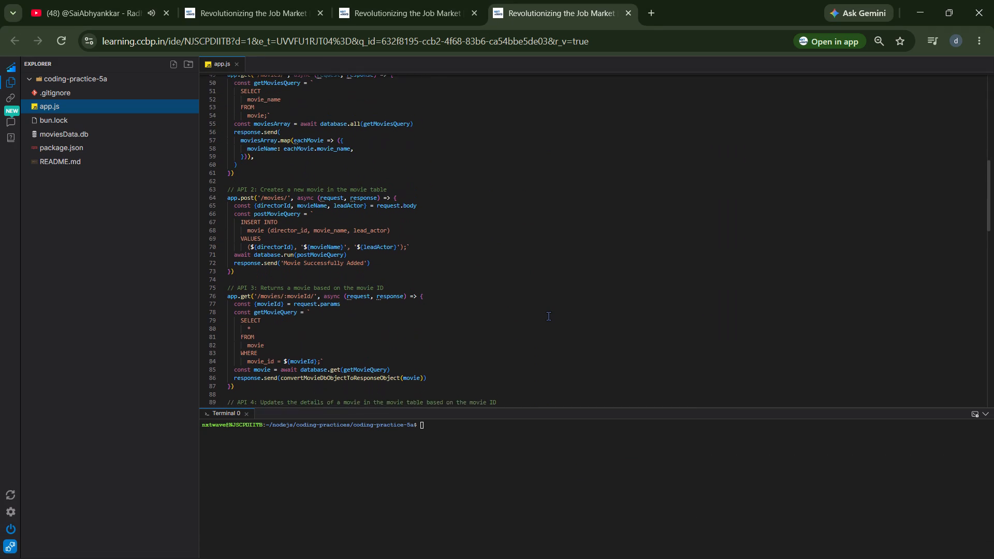
pyautogui.scroll(2, 548, 316)
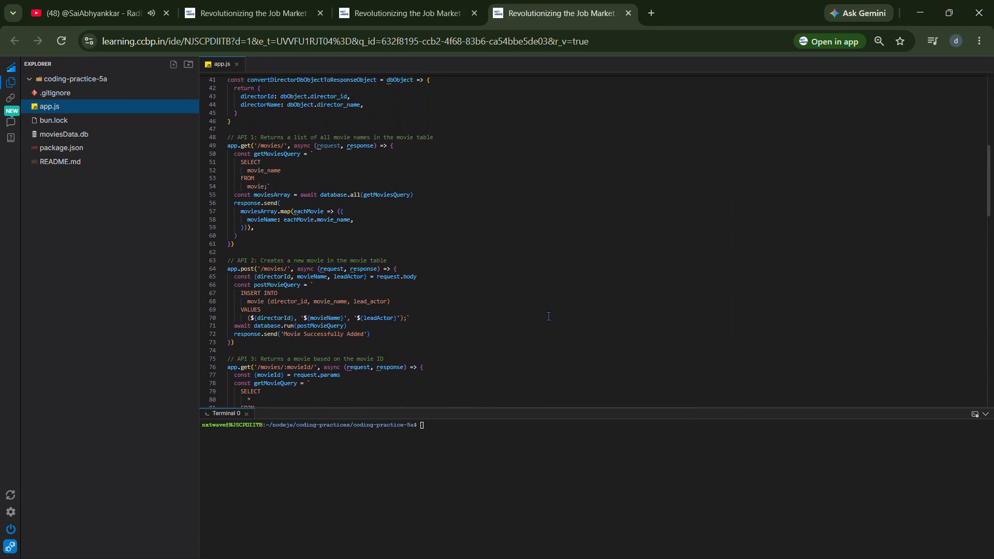
pyautogui.scroll(2, 548, 316)
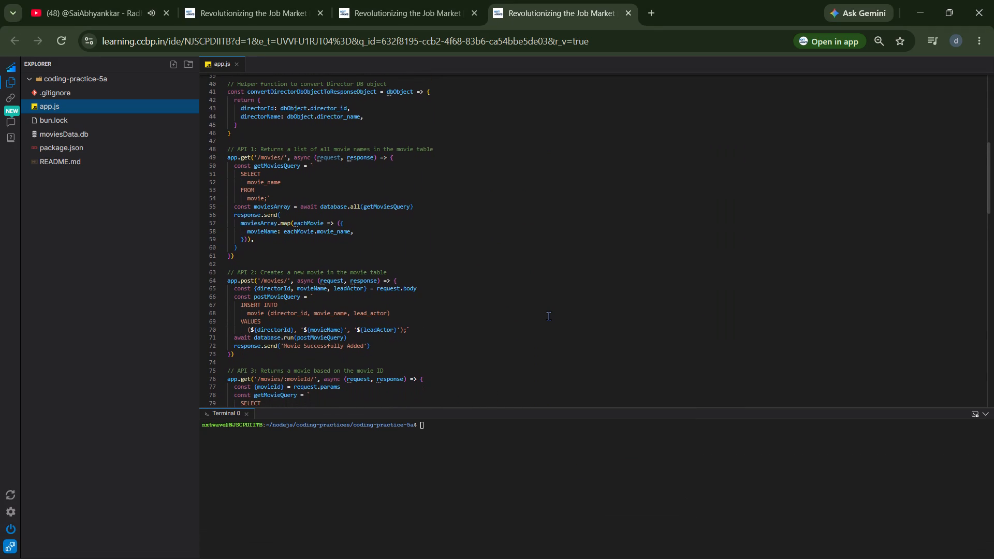
pyautogui.moveTo(549, 407); pyautogui.dragTo(559, 539)
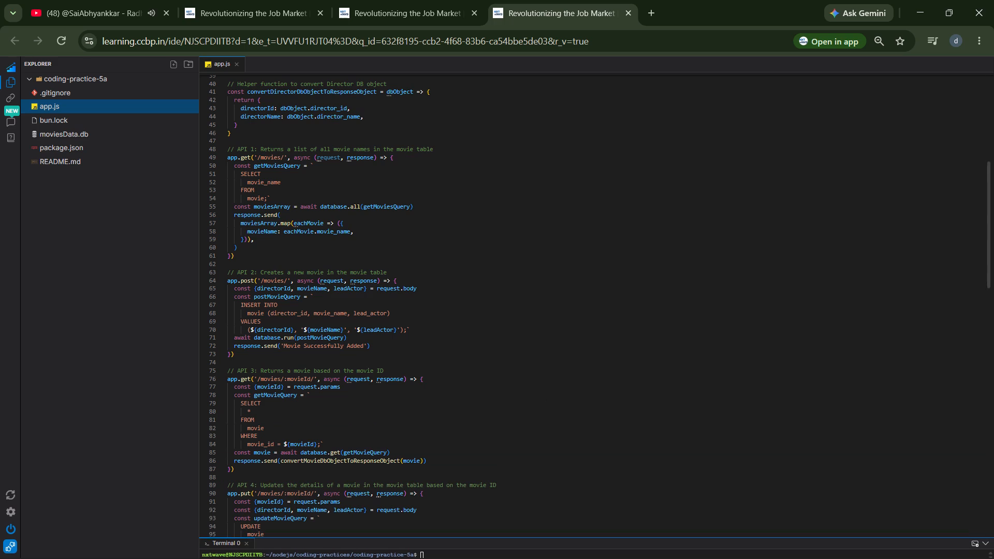
pyautogui.moveTo(559, 539); pyautogui.dragTo(560, 540)
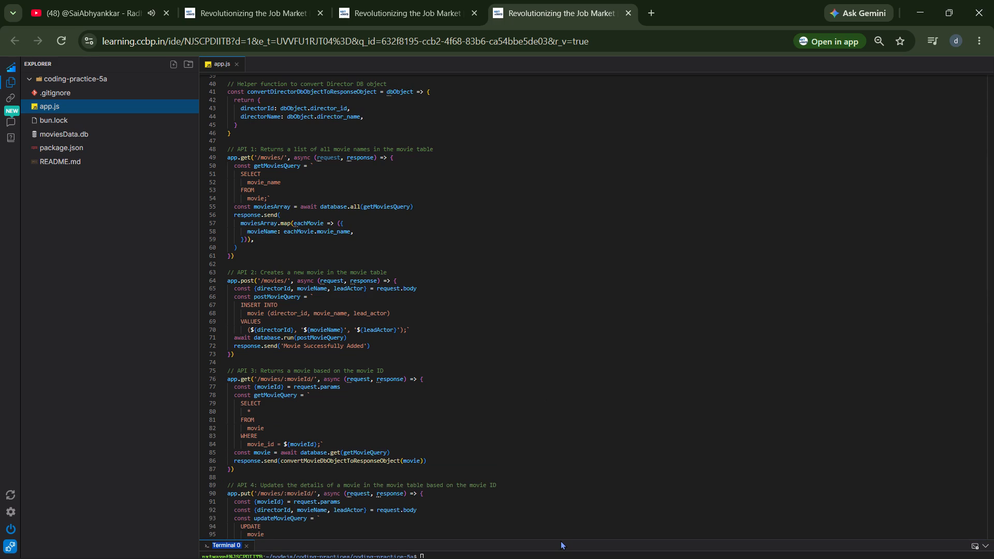
# Copy a screenshot of the IDE's file explorer and app.js lines 40 to 95, without the terminal.
pyautogui.press('Print')
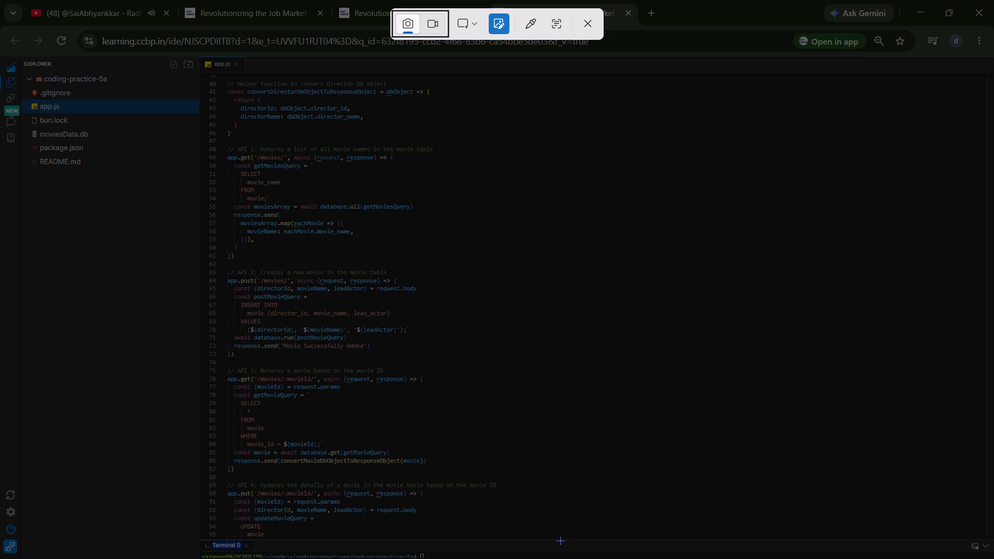
pyautogui.moveTo(0, 54); pyautogui.dragTo(783, 477)
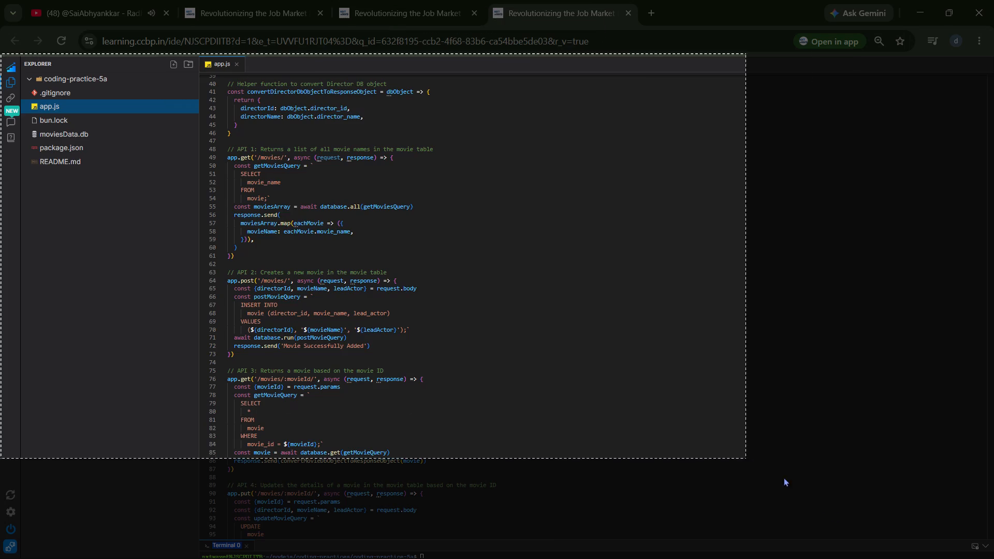
pyautogui.moveTo(783, 477); pyautogui.dragTo(939, 543)
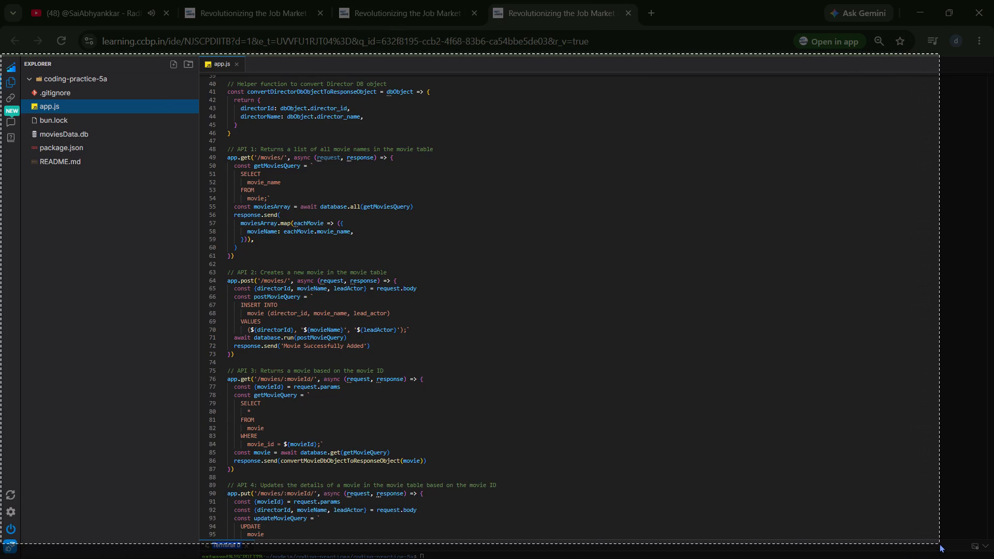
pyautogui.moveTo(939, 543); pyautogui.dragTo(970, 540)
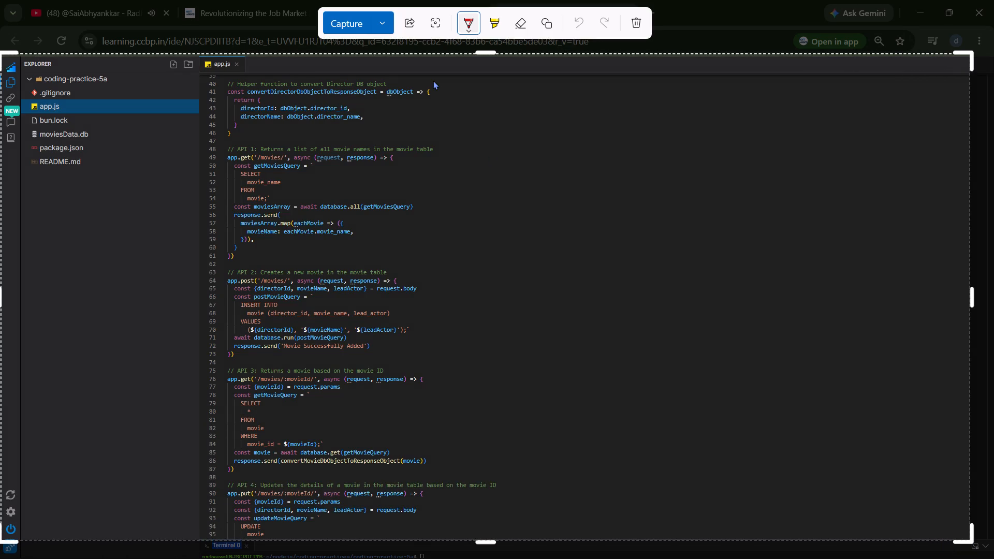
pyautogui.click(392, 28)
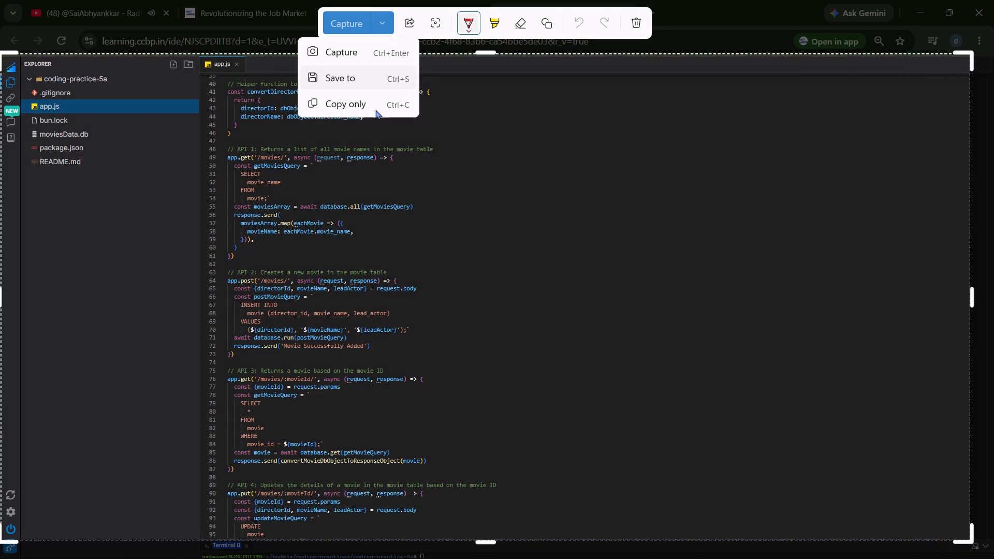
pyautogui.click(375, 110)
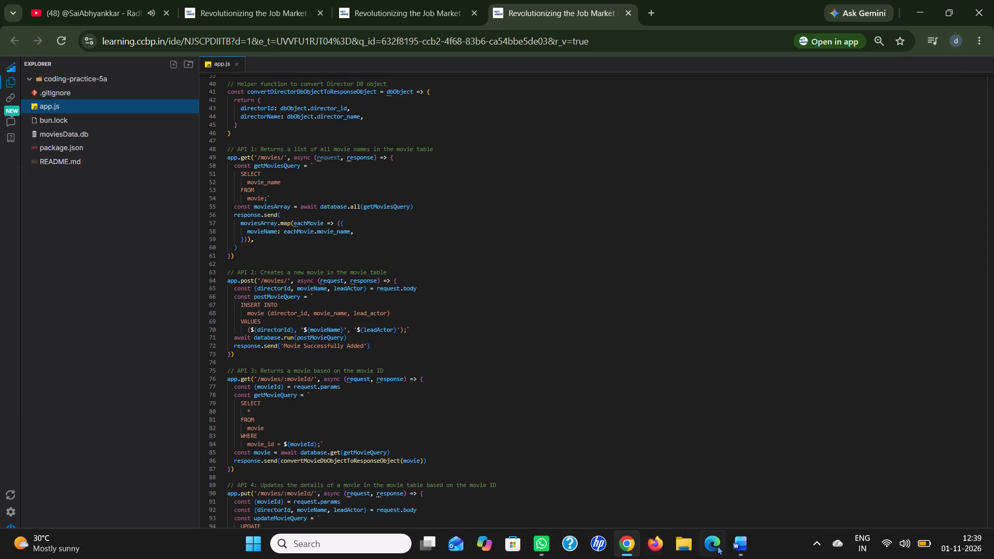
# Switch to Word and paste the second code screenshot below the first one in Question 2's Code section.
pyautogui.click(736, 545)
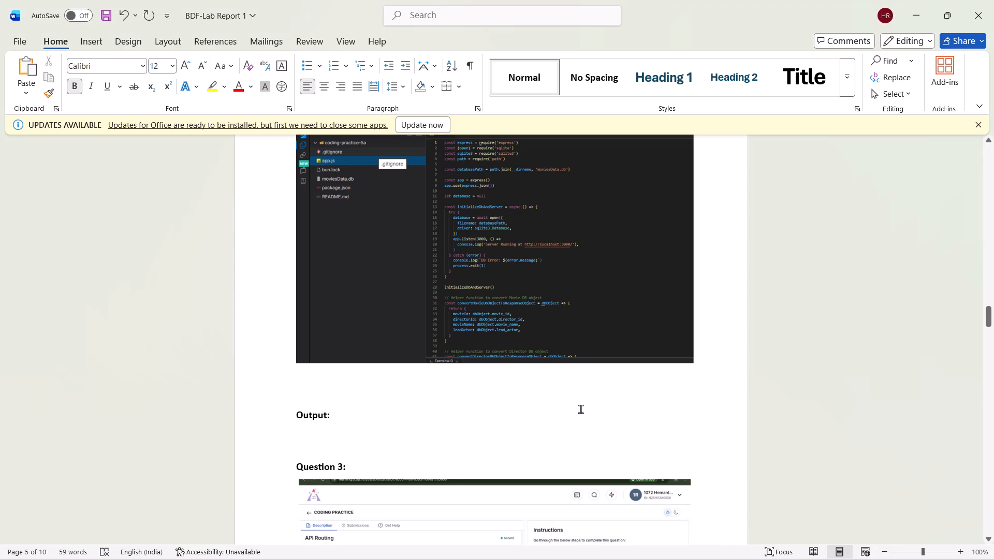
pyautogui.hotkey('ctrl', 'v')
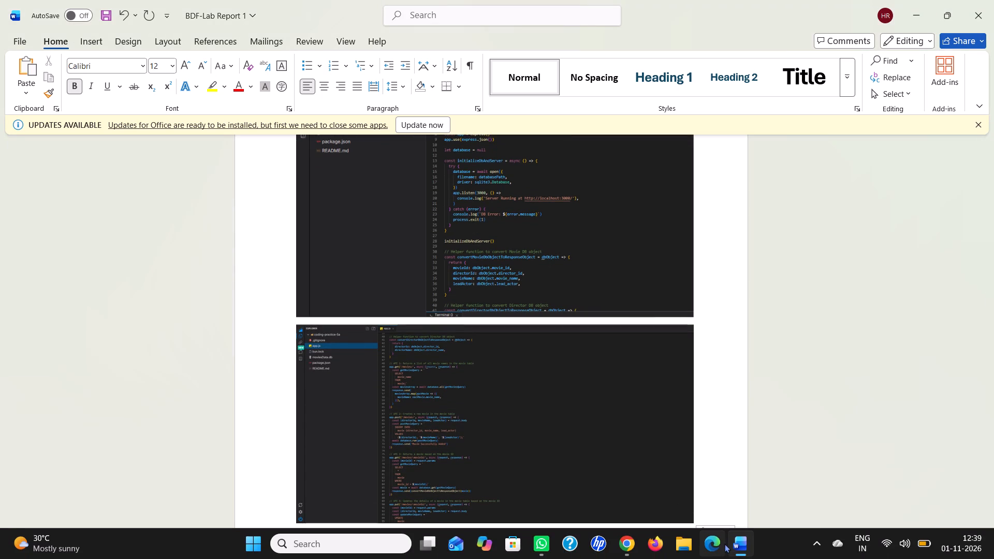
# Switch back to the Movies IDE in Chrome and copy a screenshot of the file explorer and app.js from line 77 to the API 7 comment.
pyautogui.click(623, 461)
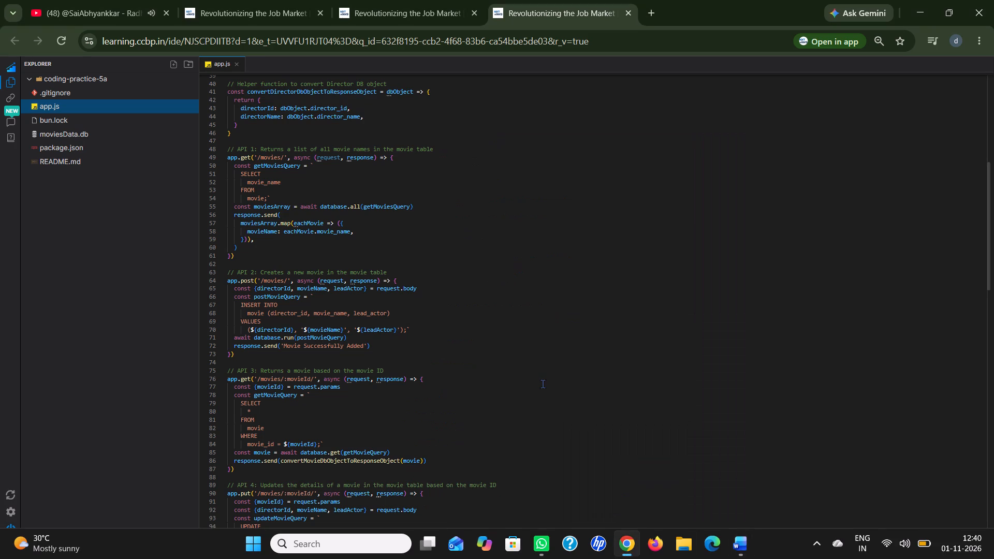
pyautogui.scroll(-4, 543, 384)
pyautogui.scroll(1, 543, 384)
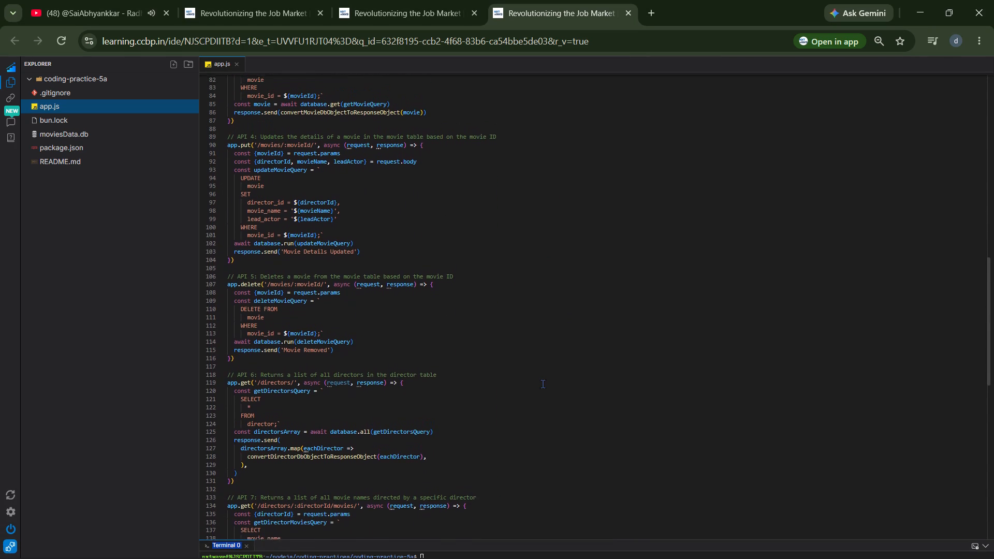
pyautogui.scroll(2, 543, 384)
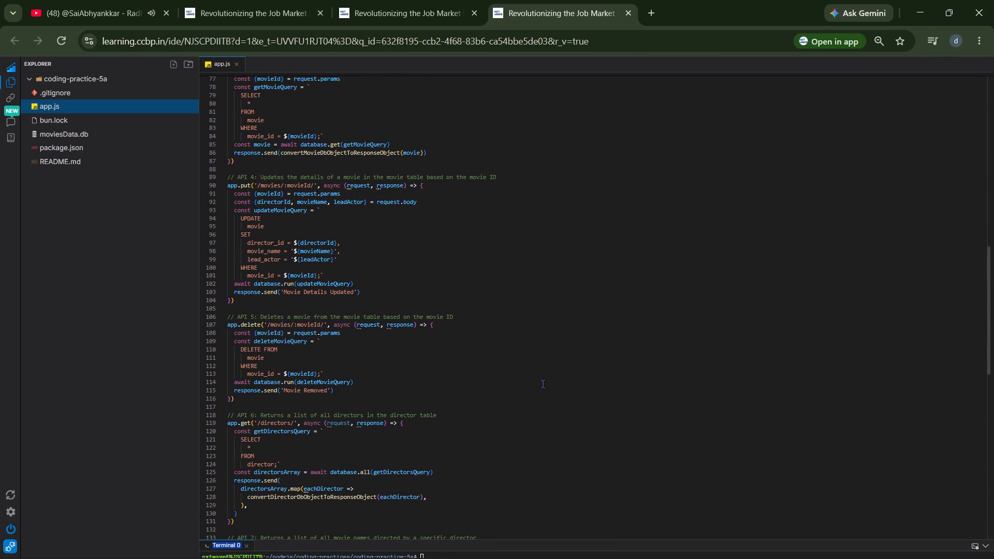
pyautogui.scroll(1, 543, 384)
pyautogui.press('Print')
pyautogui.moveTo(0, 48); pyautogui.dragTo(873, 495)
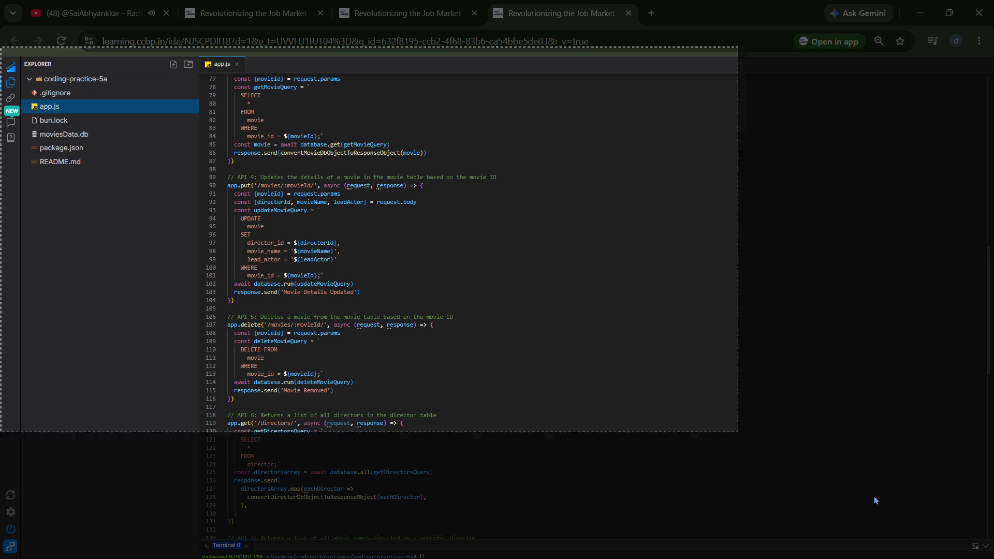
pyautogui.moveTo(873, 495); pyautogui.dragTo(993, 558)
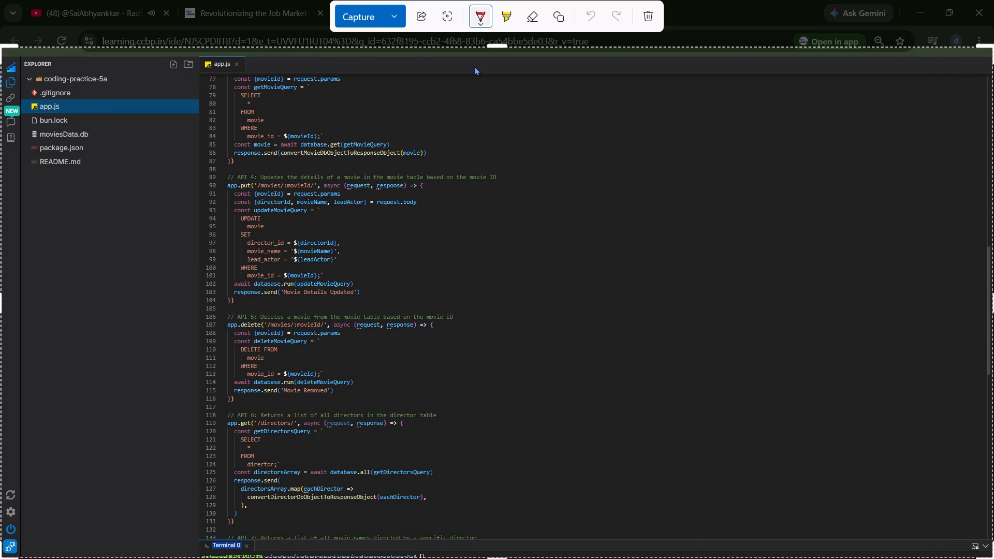
pyautogui.click(403, 15)
pyautogui.click(401, 99)
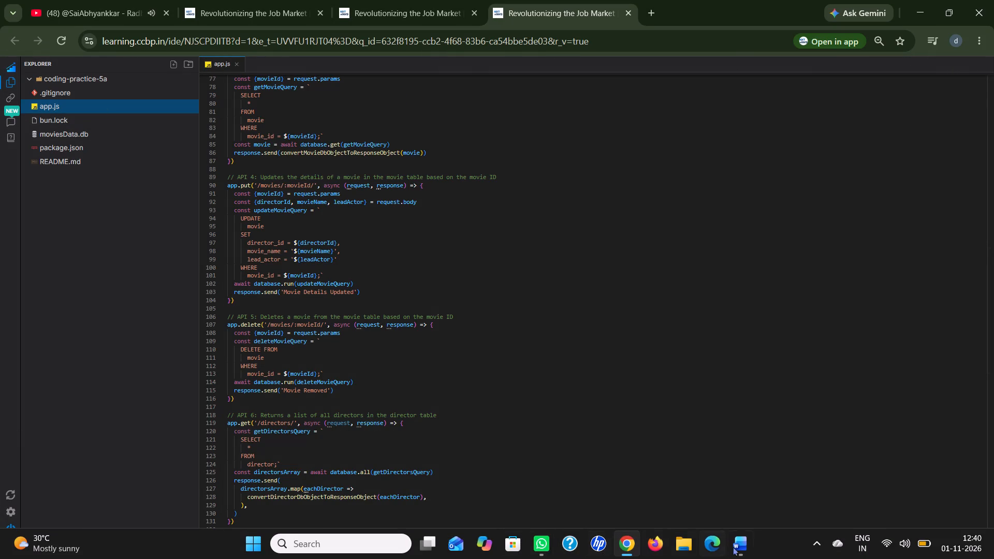
# Switch to Word and paste the third code screenshot on a new line below the second one, above Question 2's Output heading.
pyautogui.click(741, 478)
pyautogui.scroll(-1, 562, 437)
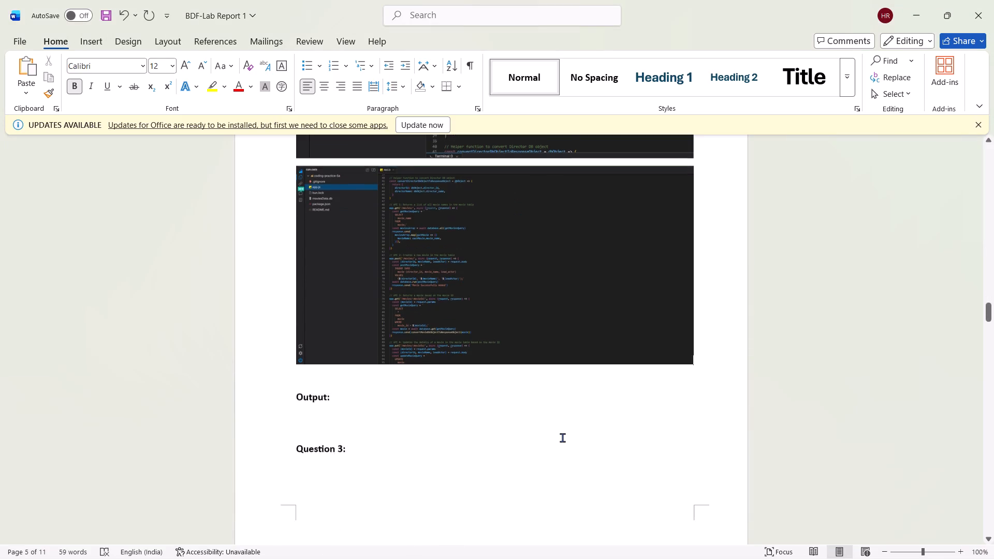
pyautogui.scroll(-1, 562, 437)
pyautogui.press('Return')
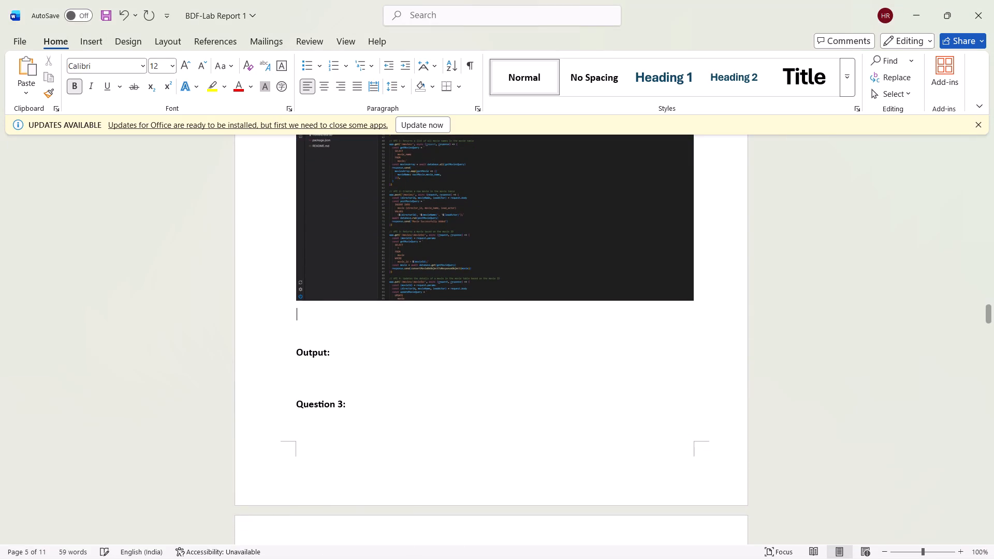
pyautogui.hotkey('ctrl', 'v')
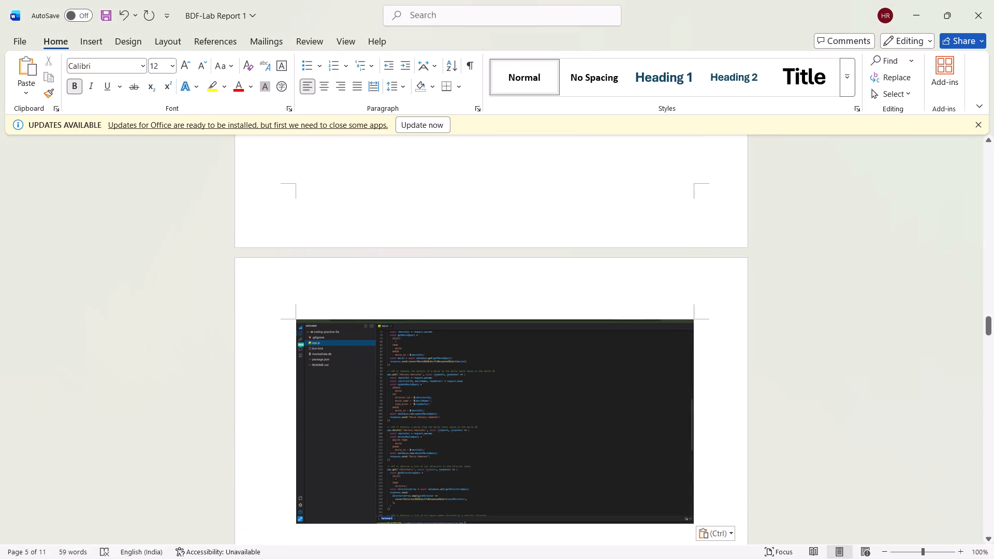
pyautogui.scroll(-1, 655, 327)
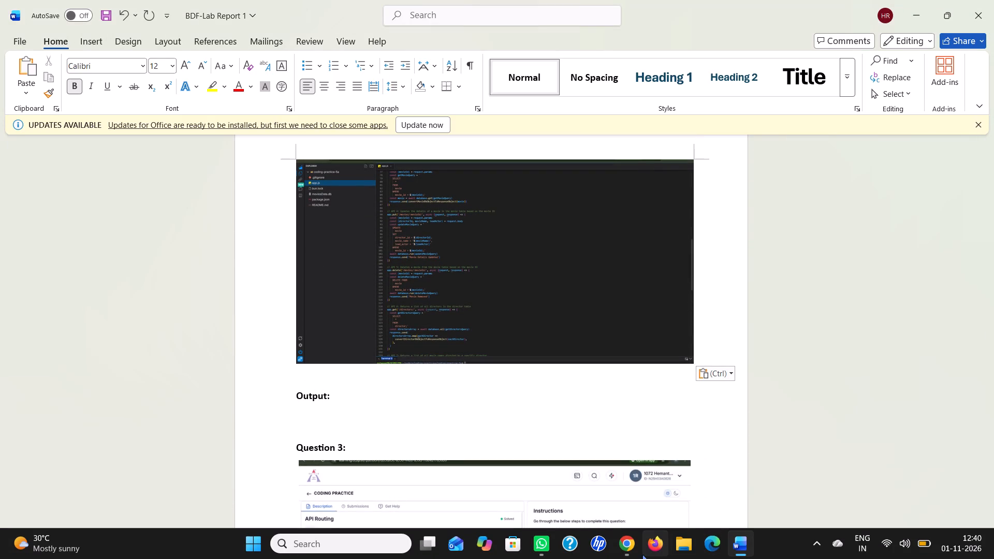
# Switch to the Movies IDE in Chrome and copy a screenshot of the file explorer and the last part of app.js, lines 102 to 152.
pyautogui.click(629, 553)
pyautogui.scroll(-1, 574, 398)
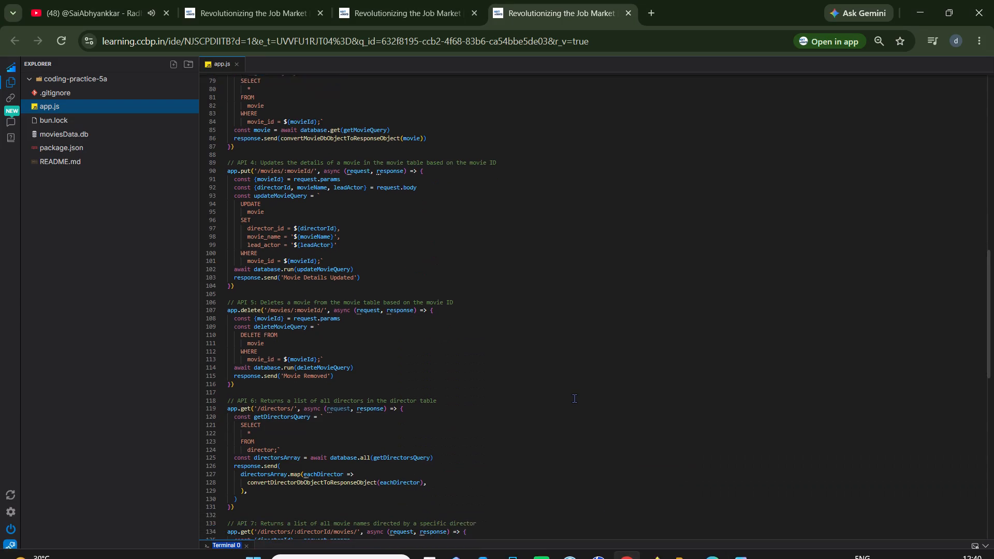
pyautogui.scroll(-6, 574, 398)
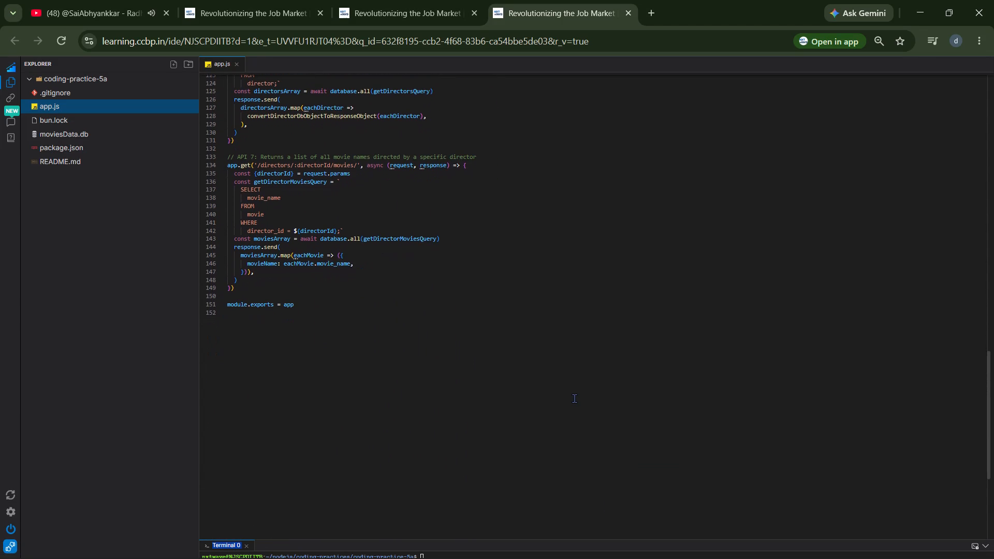
pyautogui.scroll(3, 574, 398)
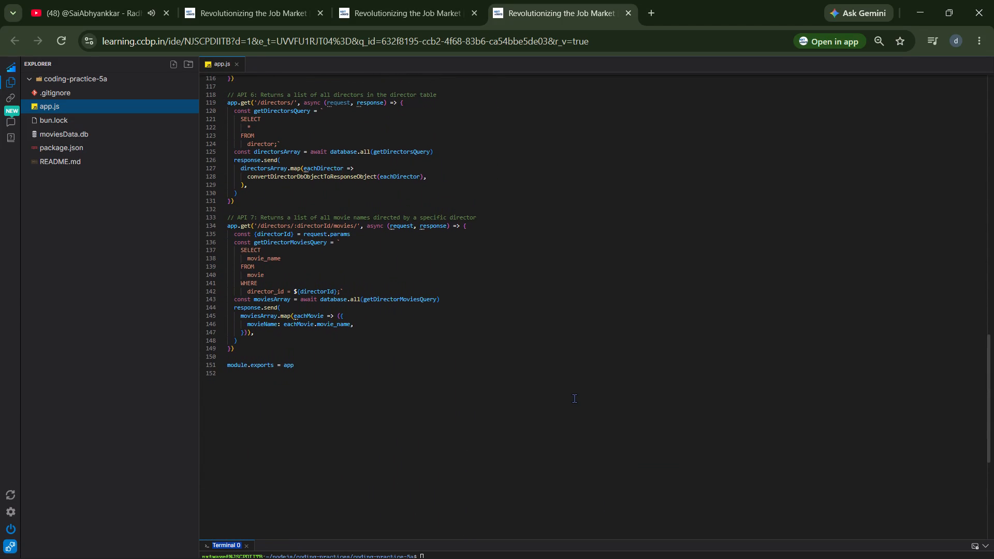
pyautogui.scroll(3, 574, 398)
pyautogui.scroll(-1, 574, 398)
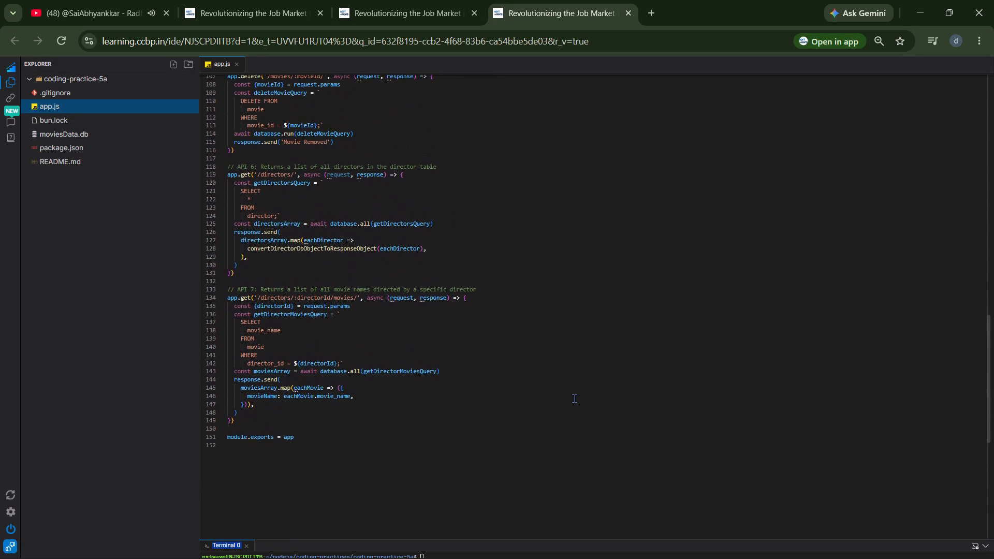
pyautogui.scroll(-1, 574, 398)
pyautogui.scroll(2, 574, 398)
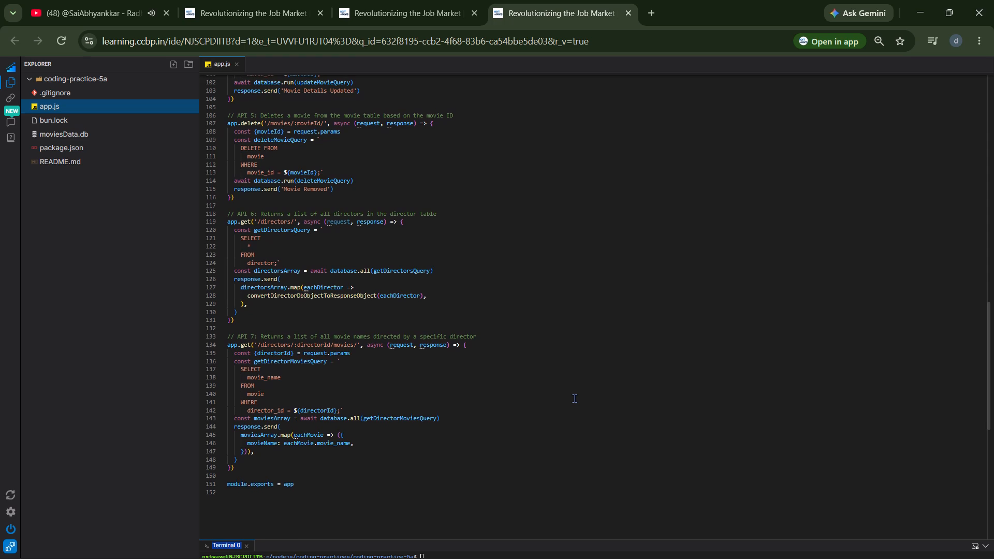
pyautogui.press('Print')
pyautogui.moveTo(0, 52); pyautogui.dragTo(137, 129)
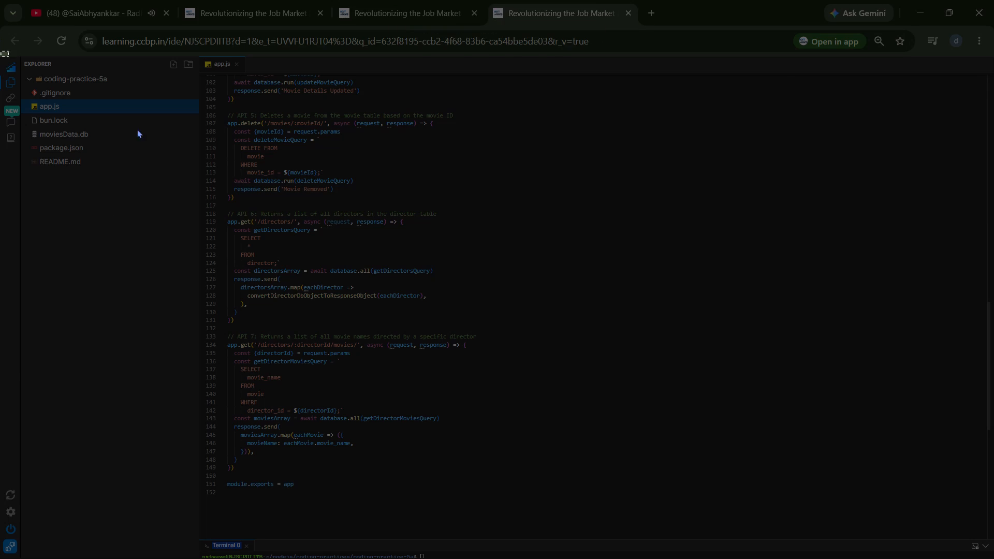
pyautogui.moveTo(137, 129); pyautogui.dragTo(940, 558)
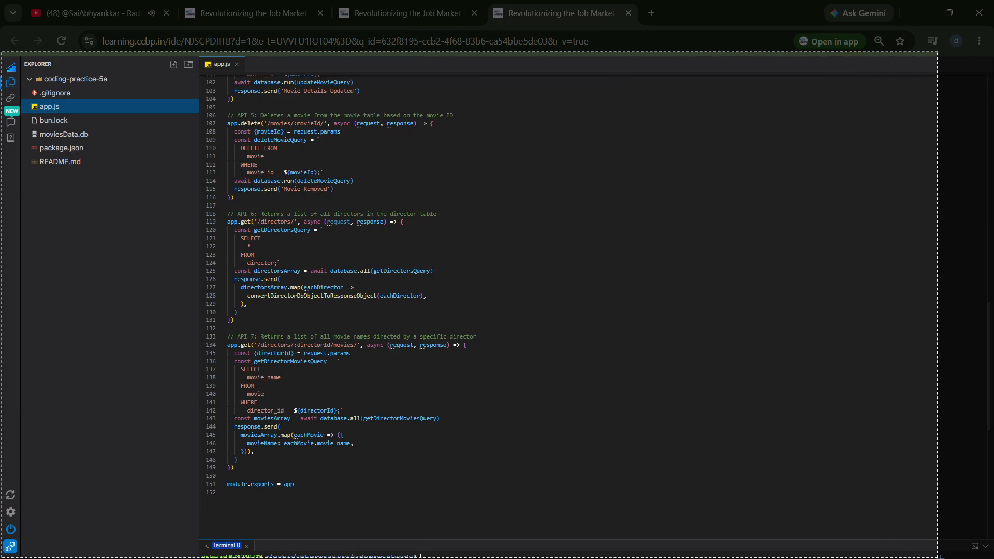
pyautogui.moveTo(940, 558); pyautogui.dragTo(992, 558)
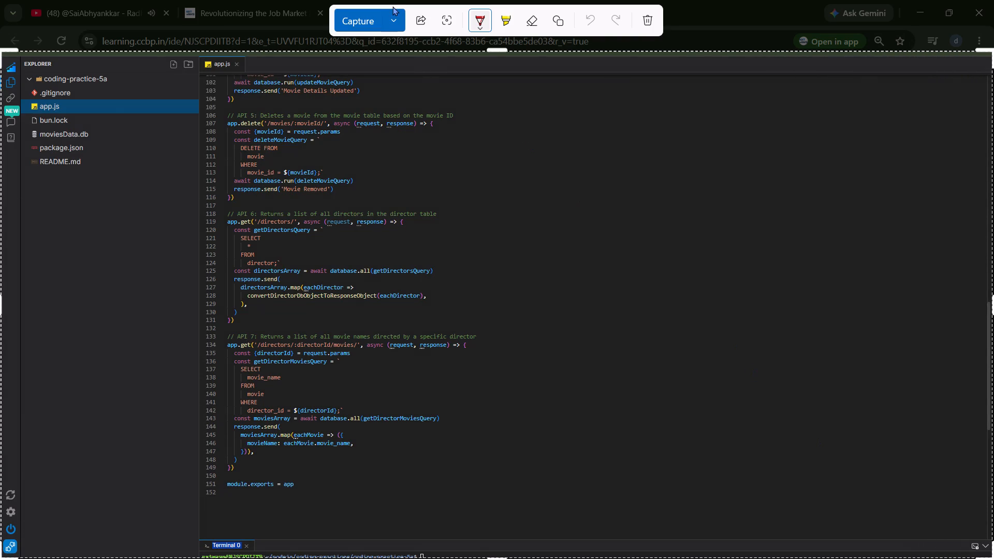
pyautogui.click(395, 16)
pyautogui.click(387, 99)
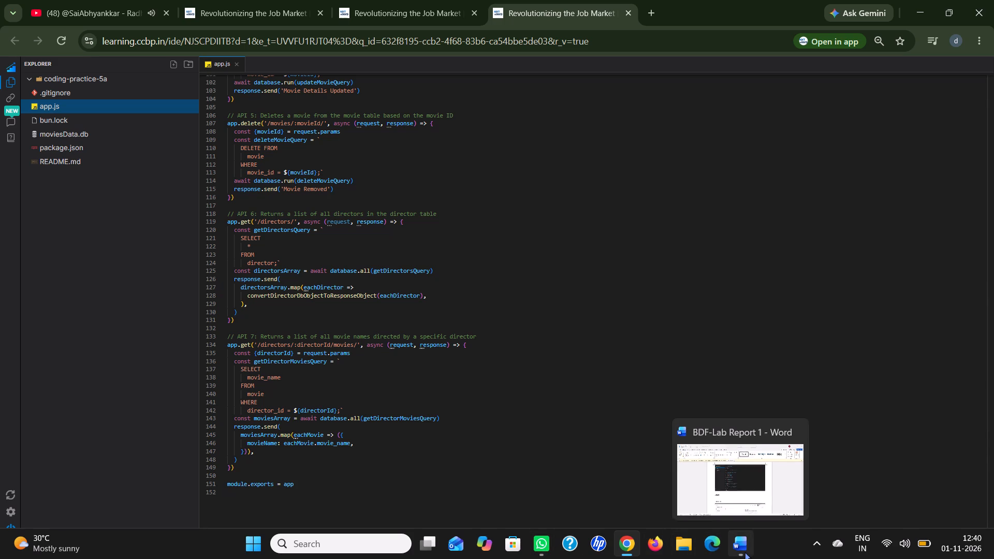
# Switch to Word and paste the fourth code screenshot on a new line below the third one in Question 2's Code section.
pyautogui.click(744, 490)
pyautogui.press('Return')
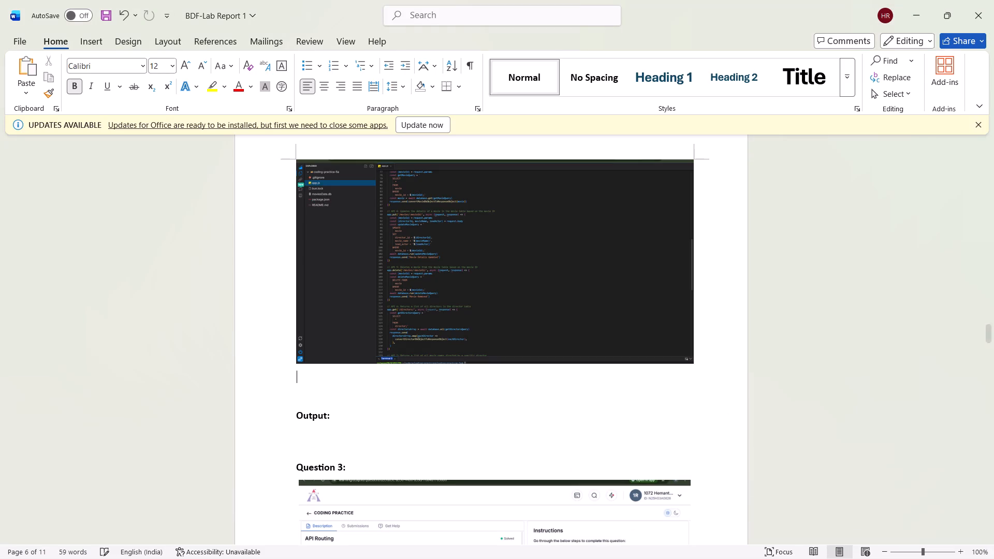
pyautogui.hotkey('ctrl', 'v')
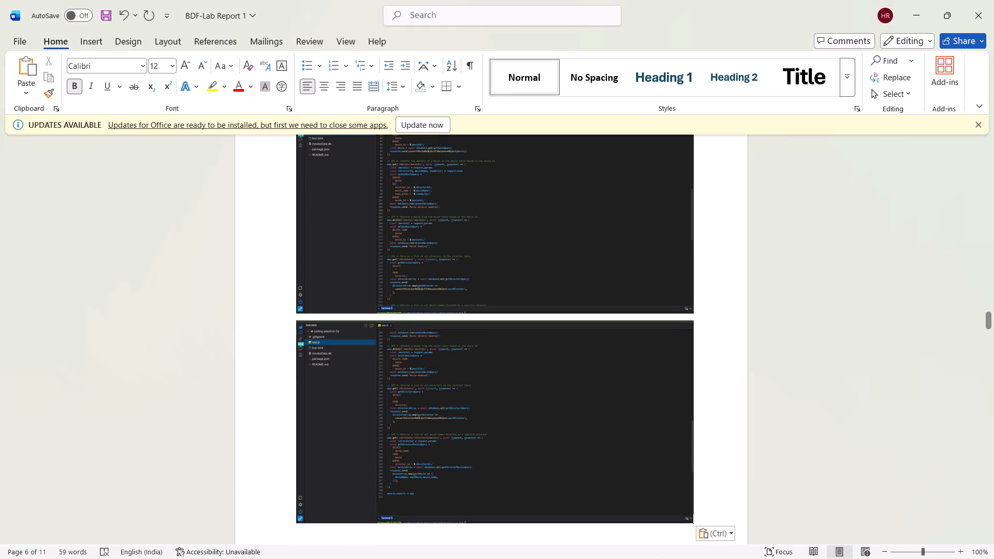
# Switch to the Movies submission page in Chrome and copy a screenshot of the whole page, from the header through all functional test cases.
pyautogui.click(633, 459)
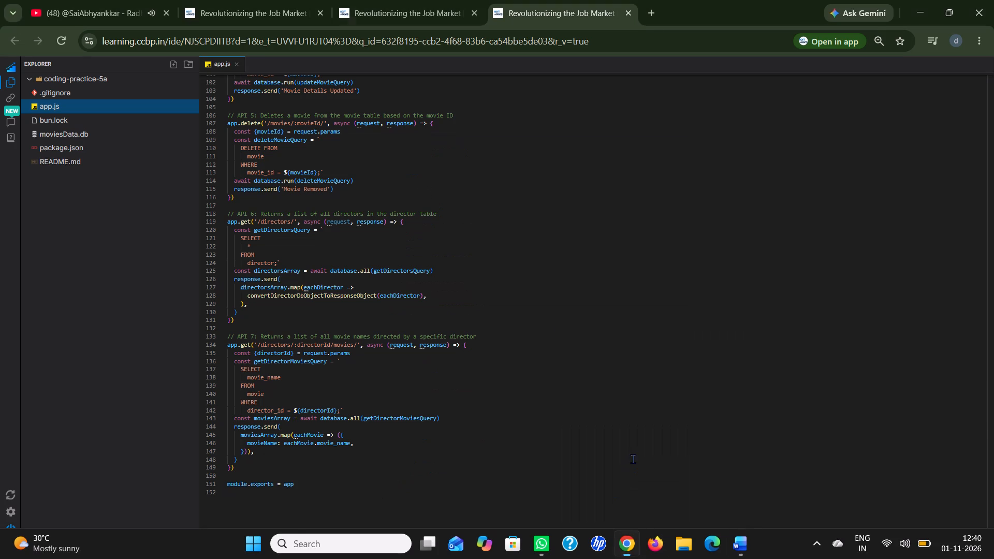
pyautogui.click(413, 0)
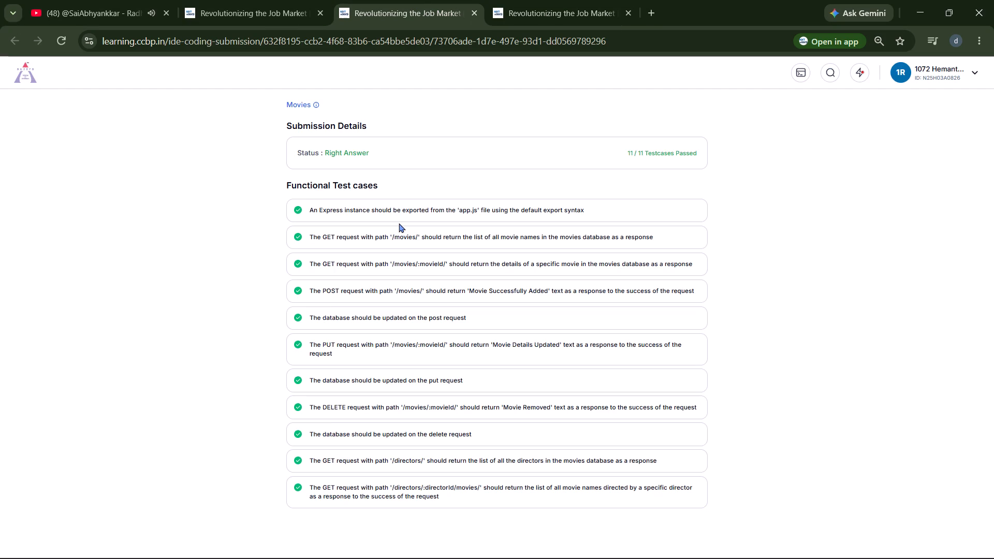
pyautogui.press('Print')
pyautogui.moveTo(0, 62); pyautogui.dragTo(993, 431)
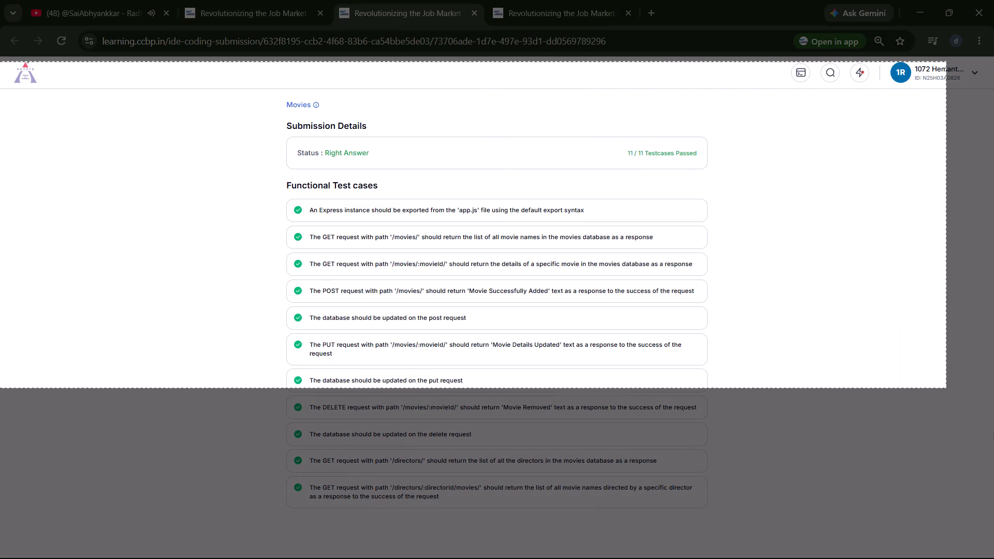
pyautogui.moveTo(993, 431); pyautogui.dragTo(993, 553)
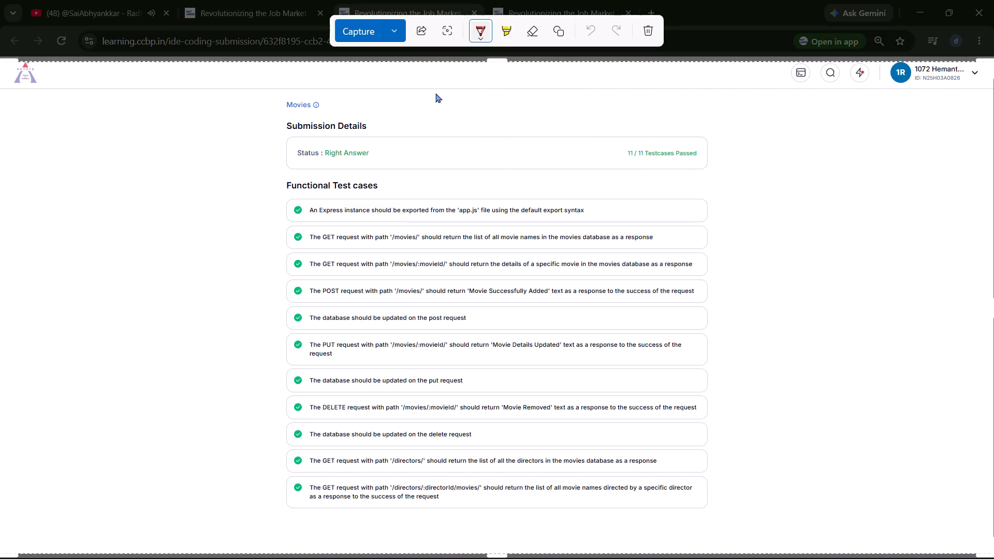
pyautogui.click(400, 35)
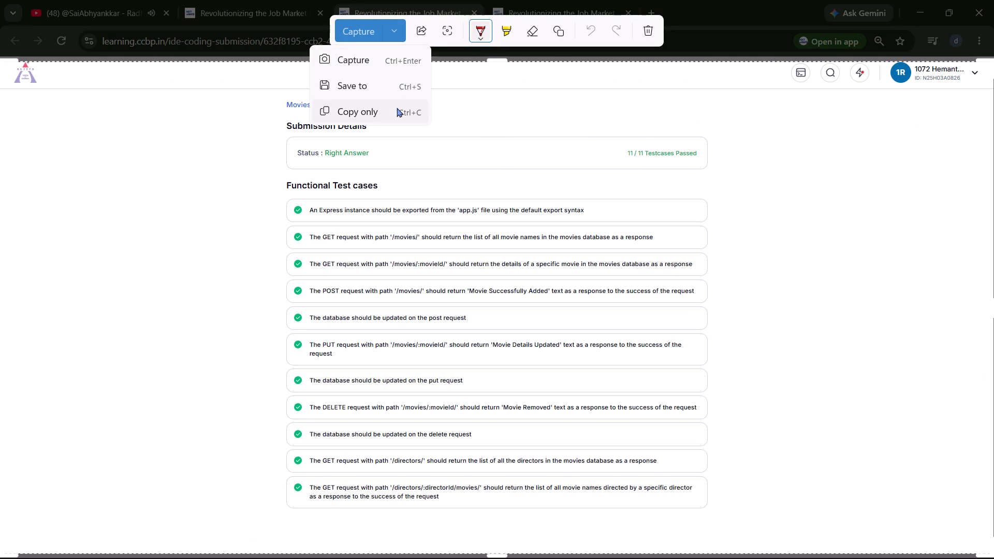
pyautogui.click(397, 108)
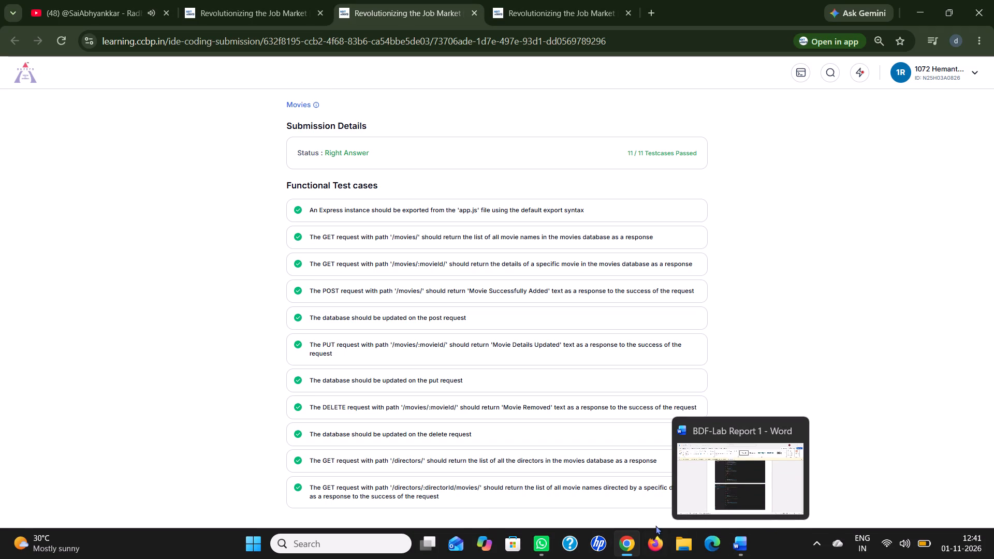
# Switch to Word and paste the Movies submission screenshot on a new line below Question 2's Output heading.
pyautogui.click(747, 546)
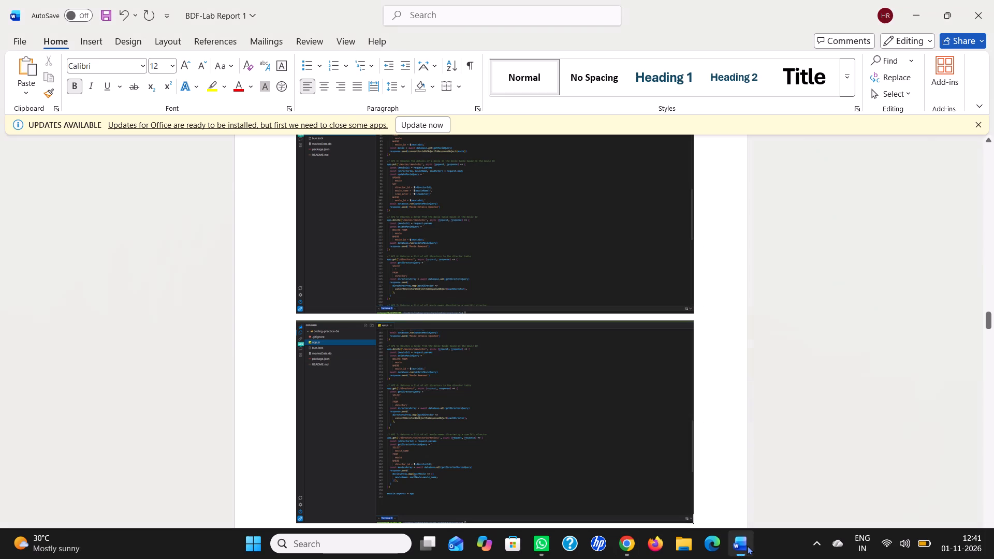
pyautogui.scroll(-1, 583, 444)
pyautogui.scroll(1, 583, 444)
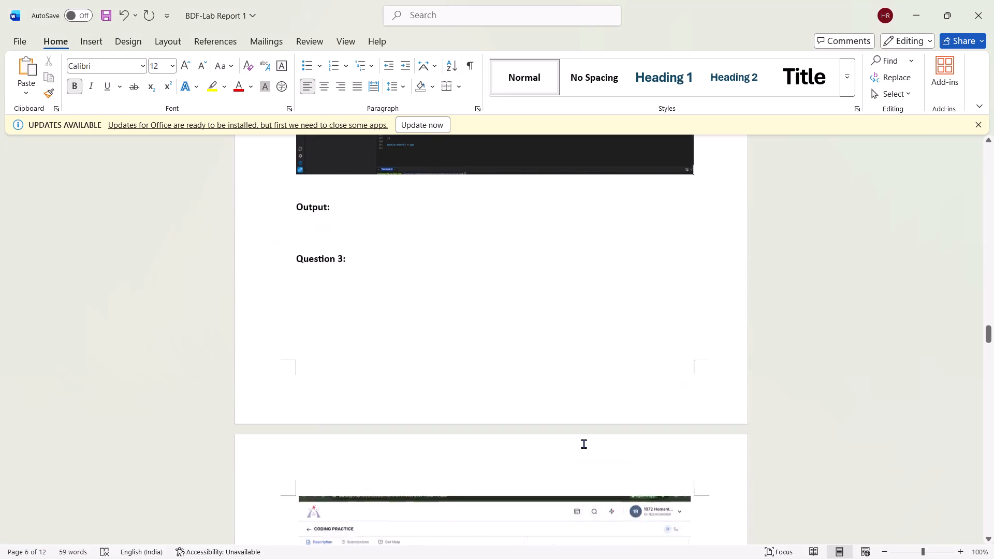
pyautogui.scroll(1, 583, 444)
pyautogui.click(374, 336)
pyautogui.press('Return')
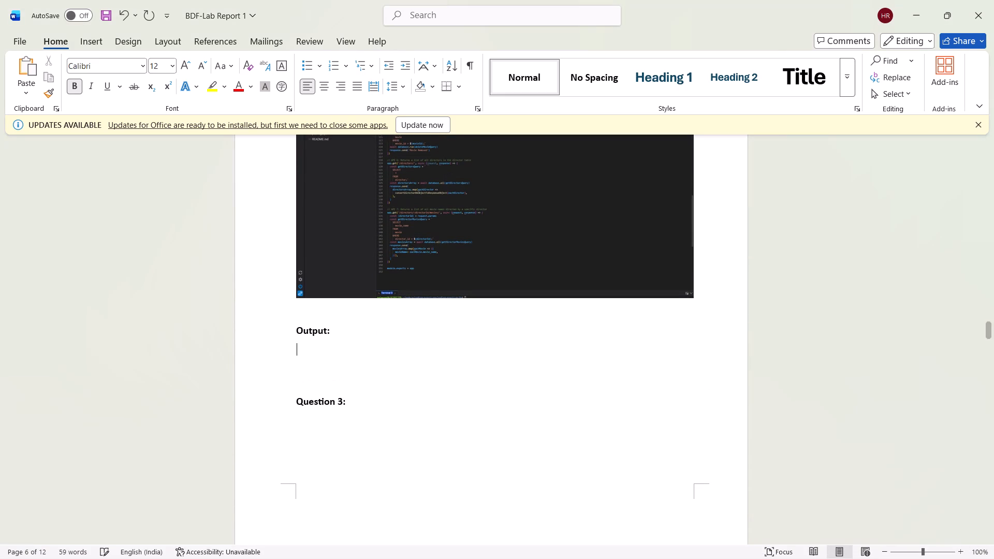
pyautogui.hotkey('ctrl', 'v')
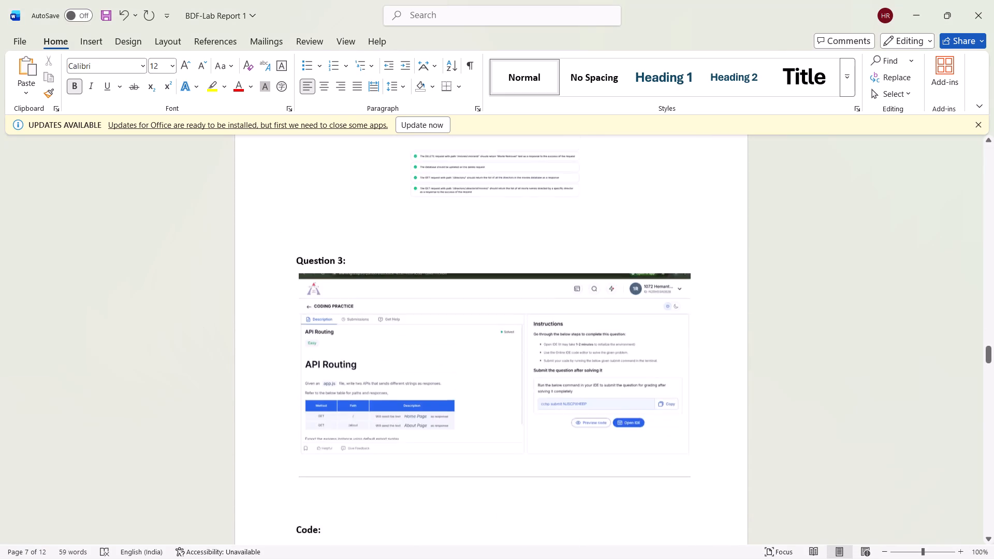
# Delete the old API Routing question, code and submission output images from Question 3.
pyautogui.scroll(-2, 410, 383)
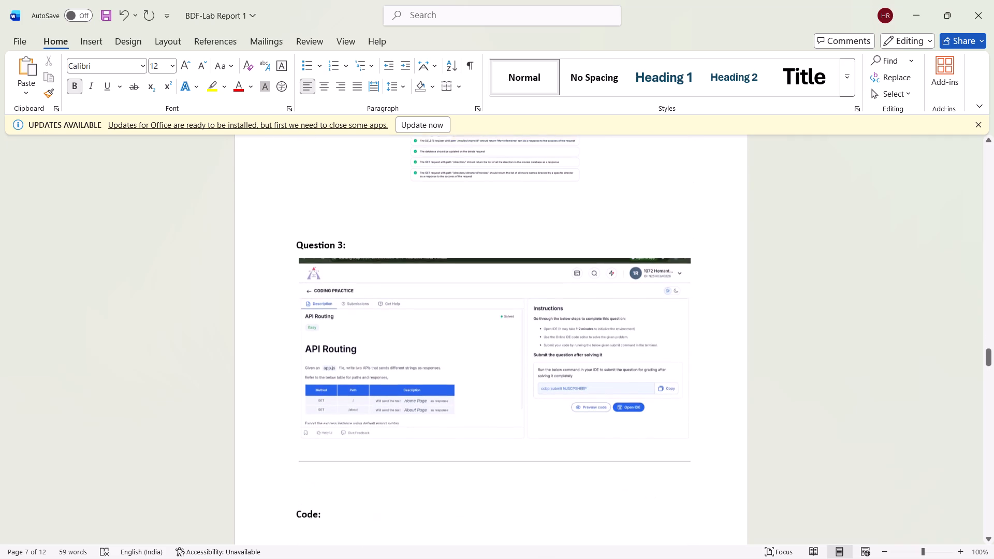
pyautogui.scroll(-1, 410, 383)
pyautogui.click(447, 365)
pyautogui.press('BackSpace')
pyautogui.scroll(-1, 447, 365)
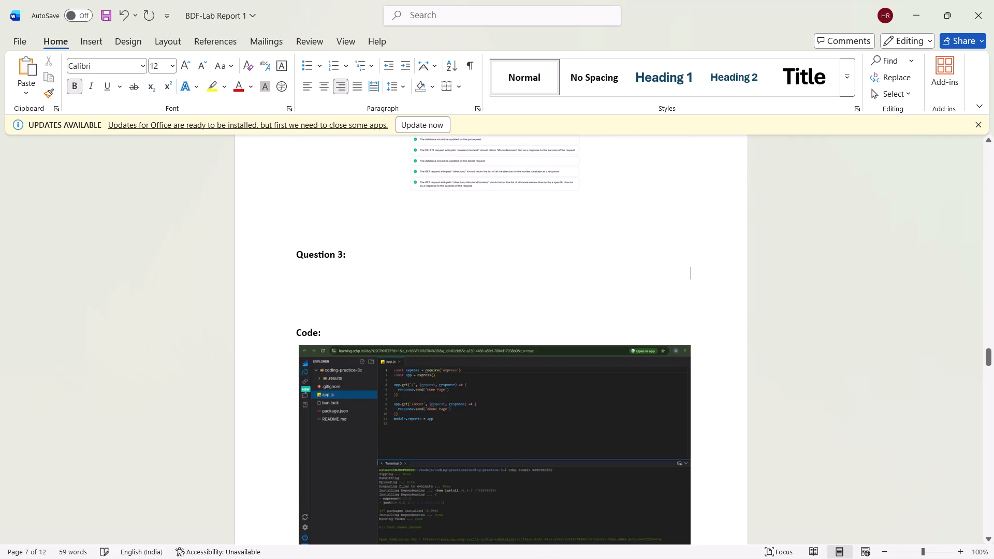
pyautogui.scroll(-1, 447, 365)
pyautogui.click(457, 392)
pyautogui.press('BackSpace')
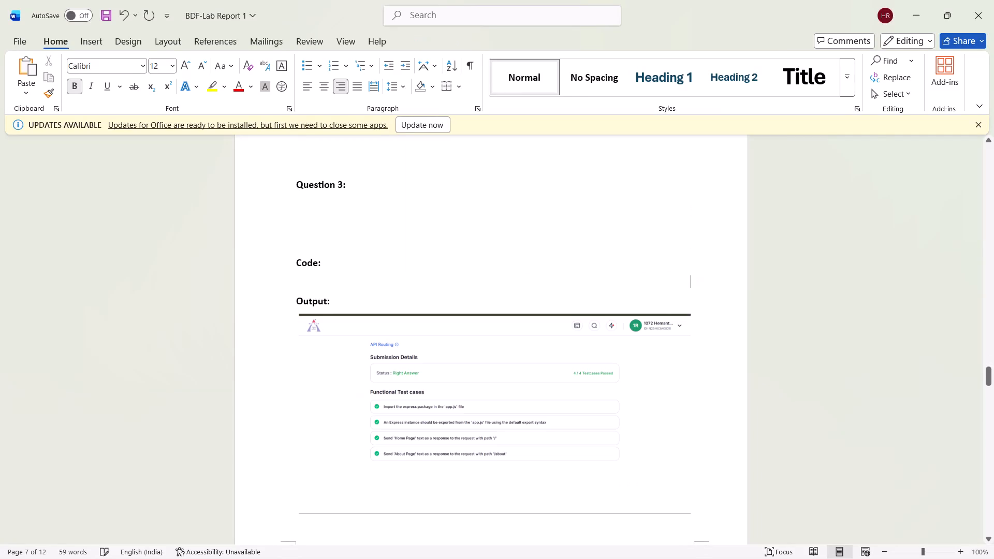
pyautogui.click(459, 401)
pyautogui.press('BackSpace')
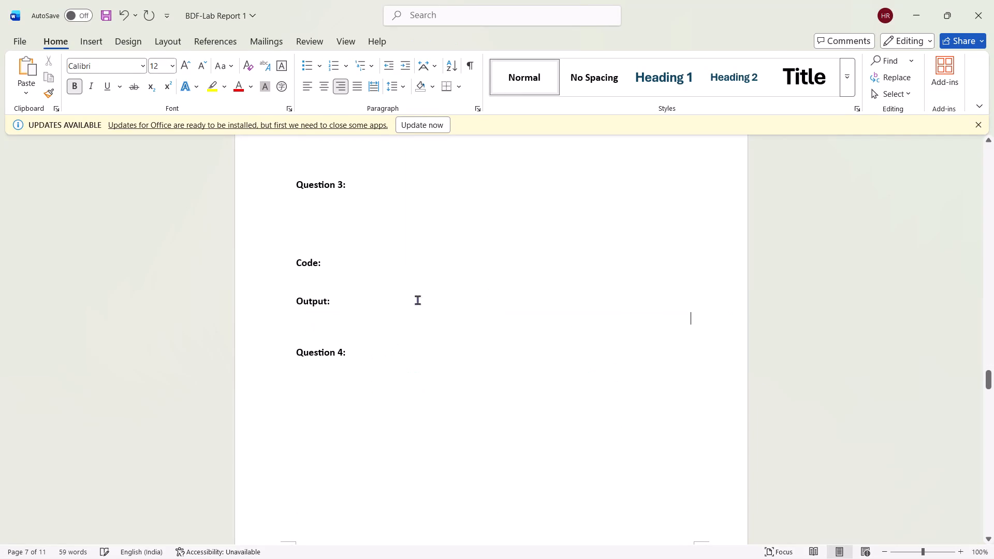
# Insert an empty line directly below the Question 3 heading.
pyautogui.click(389, 178)
pyautogui.press('Return')
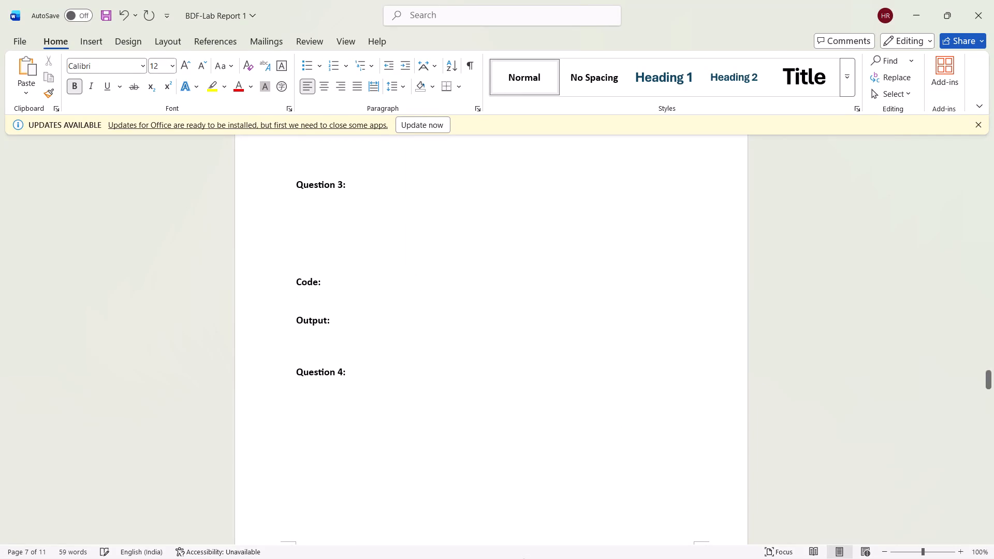
# Switch to Chrome and close the Movies IDE page and the Movies submission page.
pyautogui.click(627, 546)
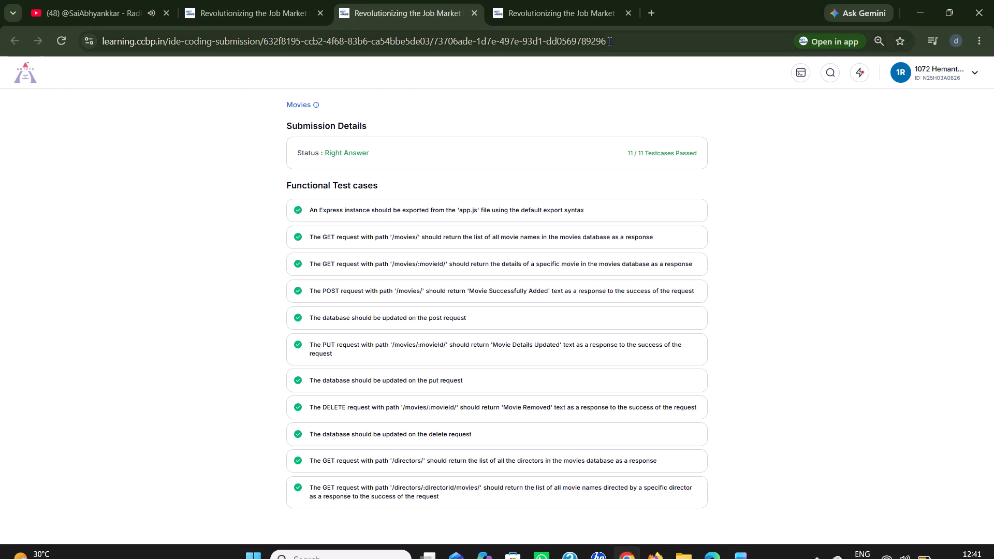
pyautogui.click(628, 13)
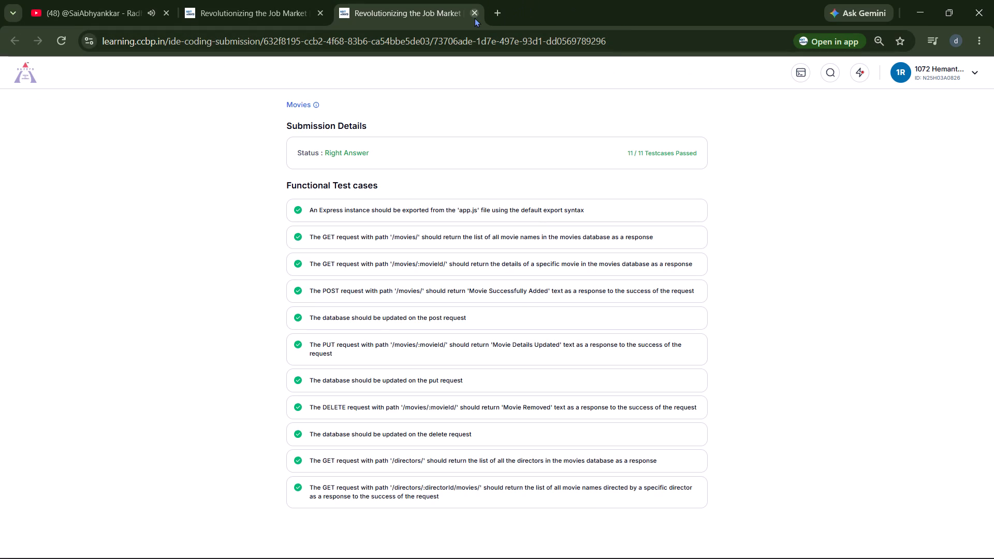
pyautogui.click(471, 16)
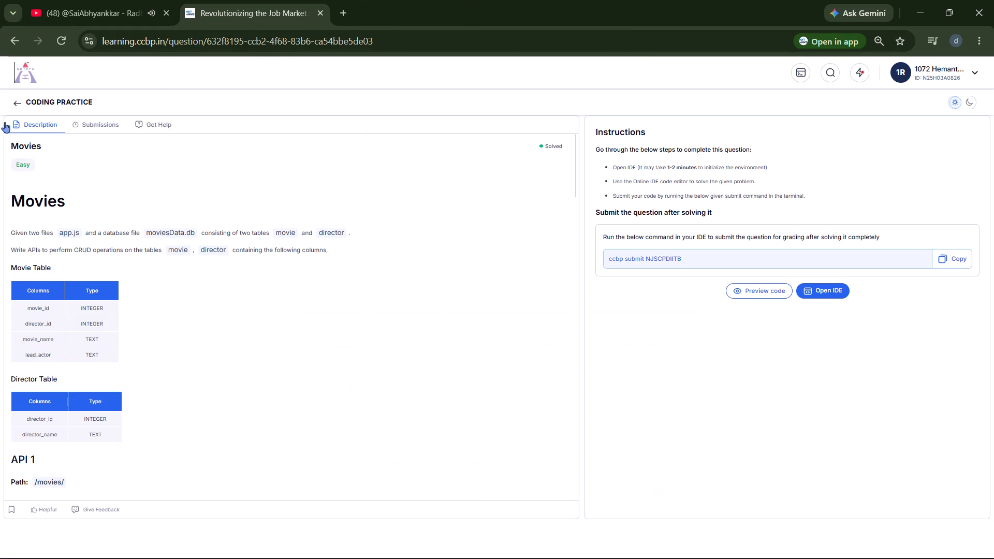
# Go back to the course and open the Covid-19 India question from the Coding Practice following Introduction to Express JS Part 3.
pyautogui.click(14, 105)
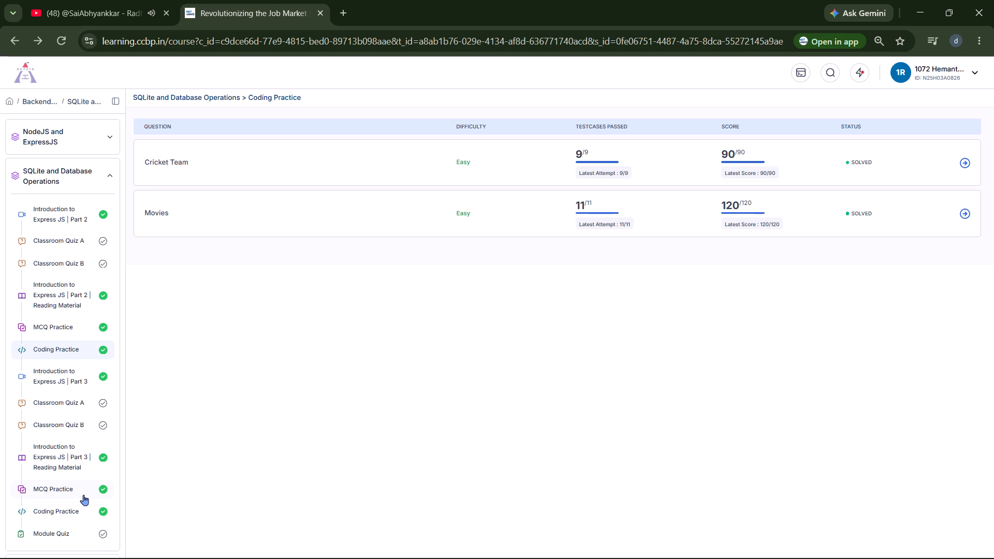
pyautogui.click(84, 509)
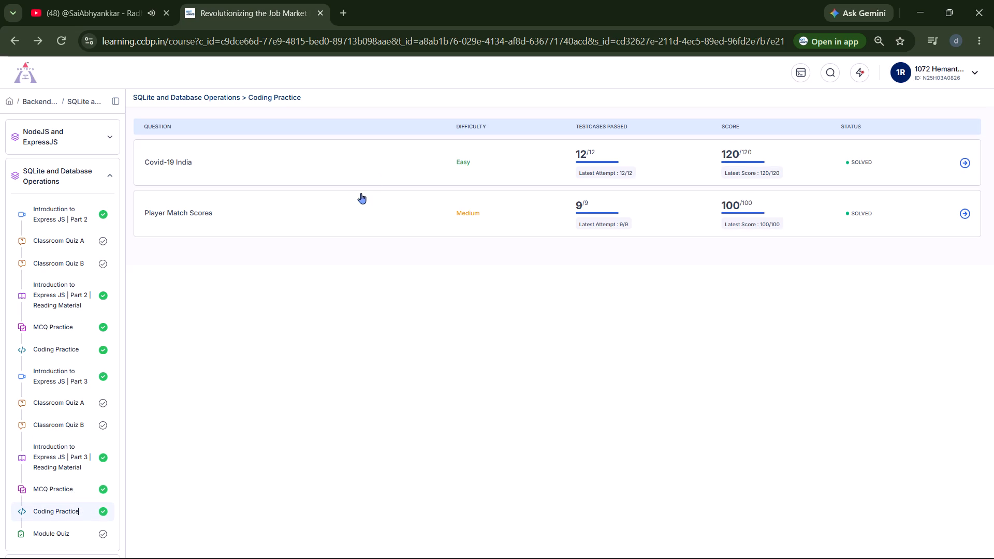
pyautogui.click(381, 166)
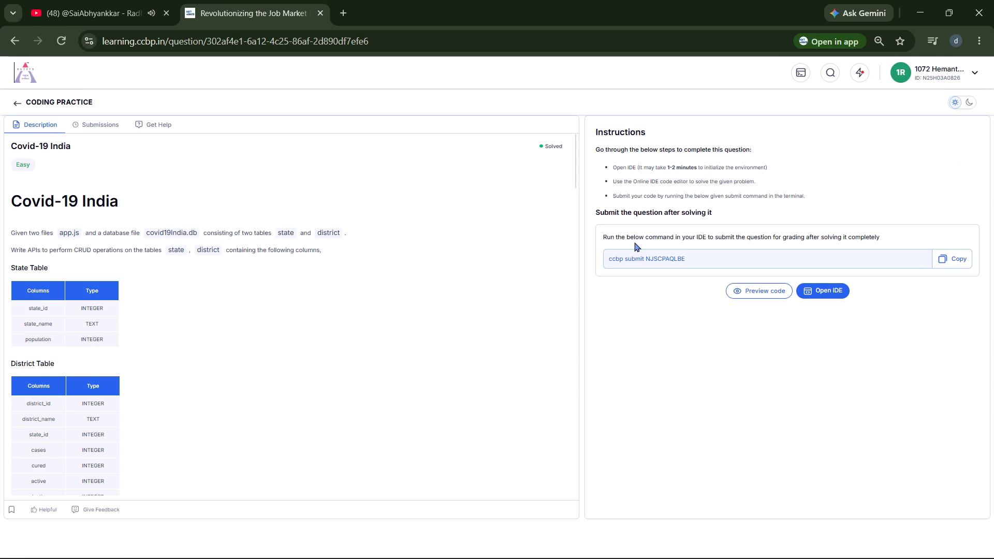
# Open the IDE for the Covid-19 India question, agreeing to close the IDE session active in another window.
pyautogui.click(829, 290)
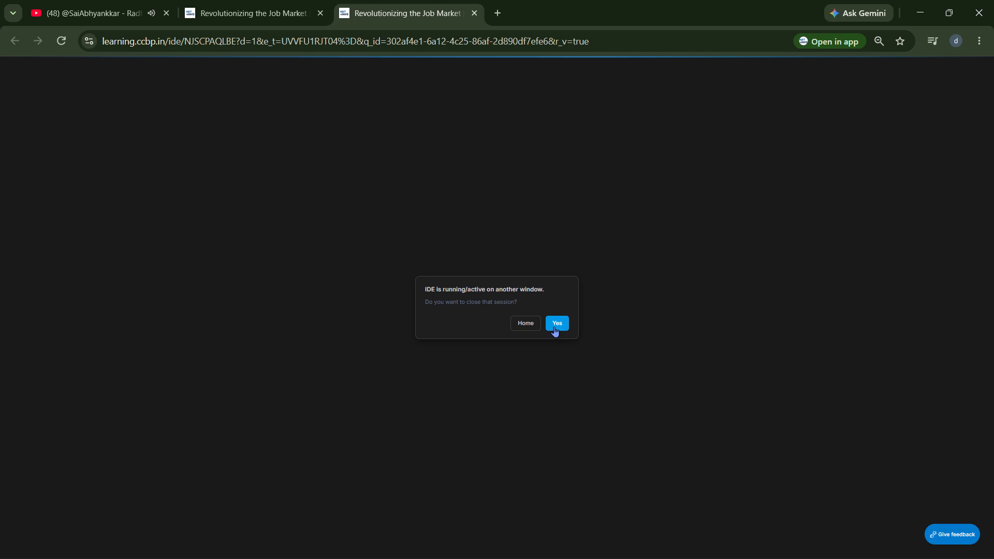
pyautogui.click(558, 318)
pyautogui.click(558, 318)
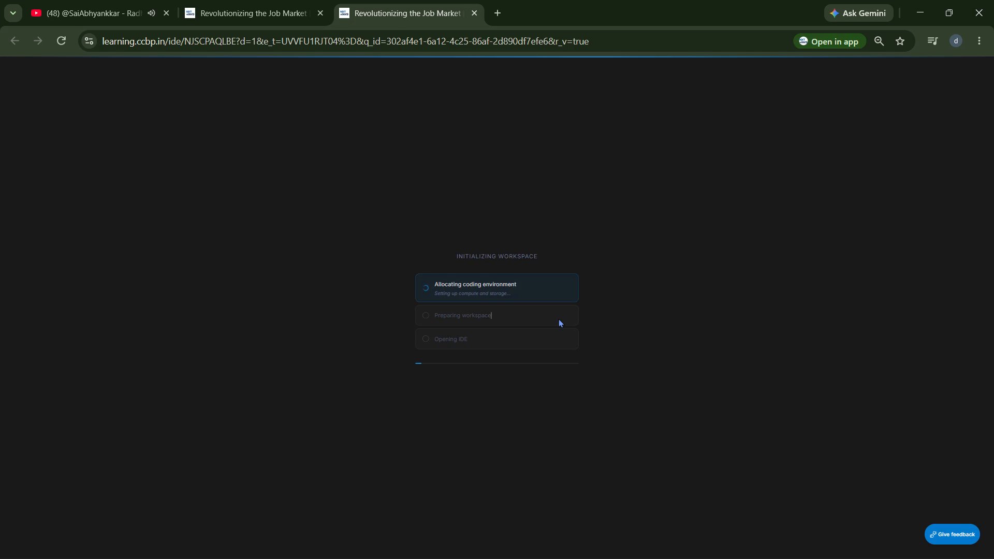
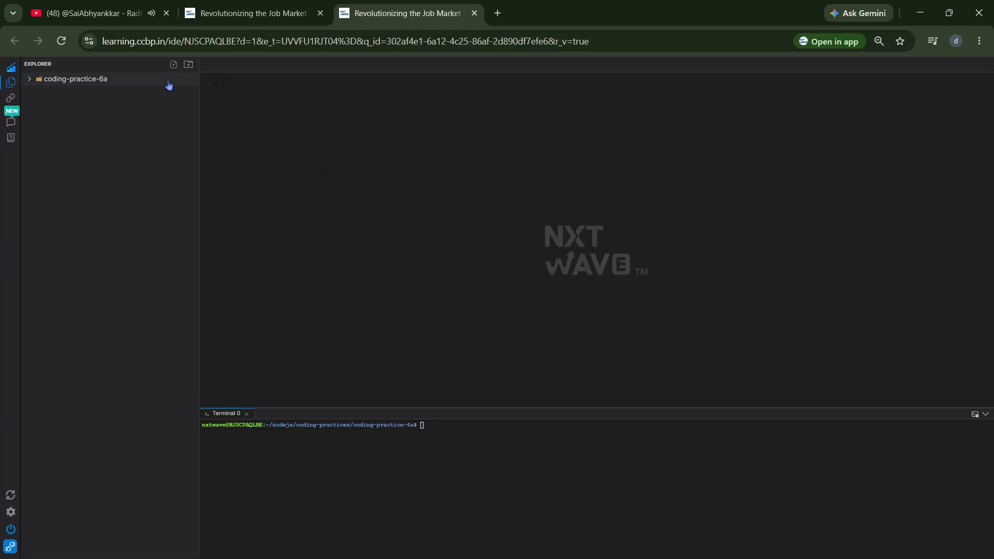
# Expand the coding-practice-6a folder and open its app.js file in the editor.
pyautogui.click(168, 80)
pyautogui.click(157, 101)
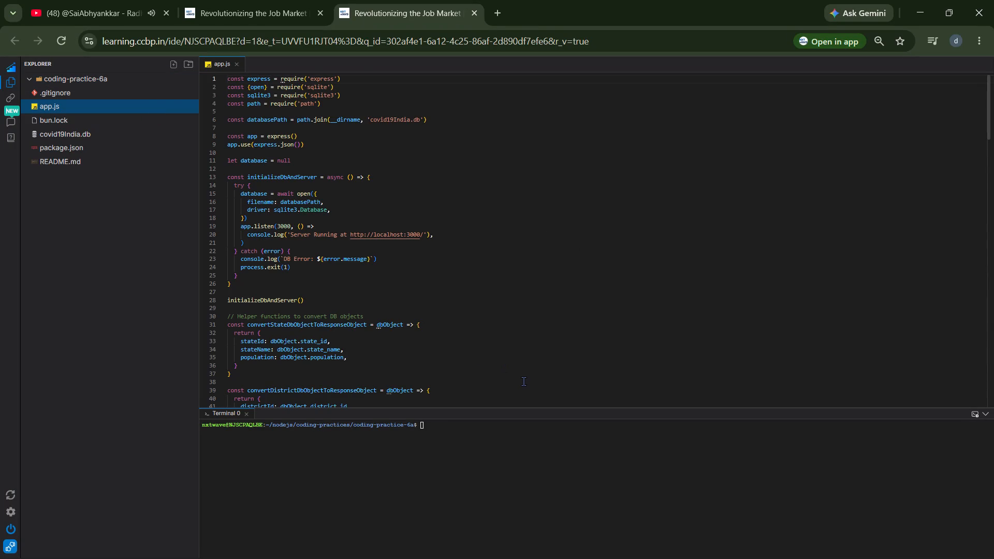
# Copy the submit command ccbp submit NJSCPAQLBE from the Covid-19 India question page and run it in the IDE terminal.
pyautogui.click(422, 429)
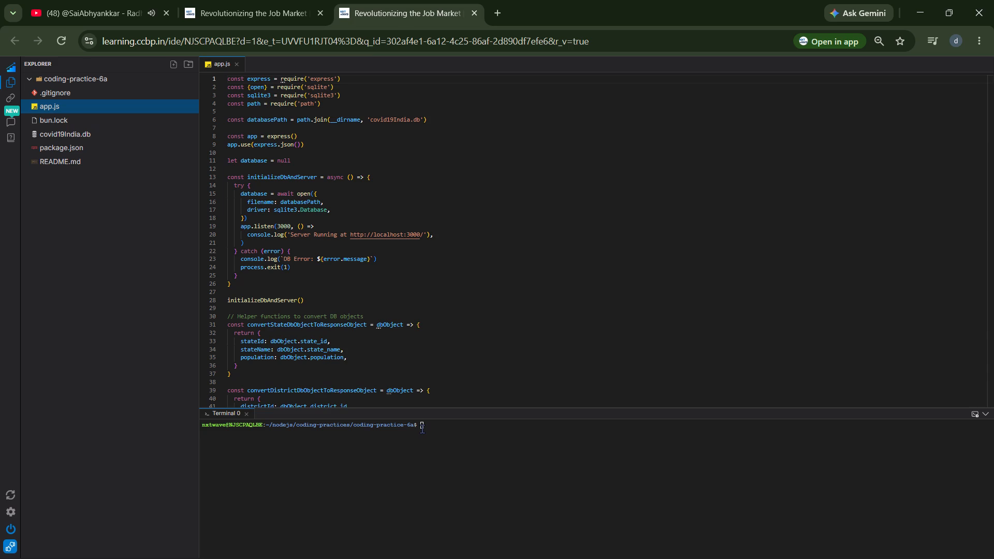
pyautogui.click(297, 9)
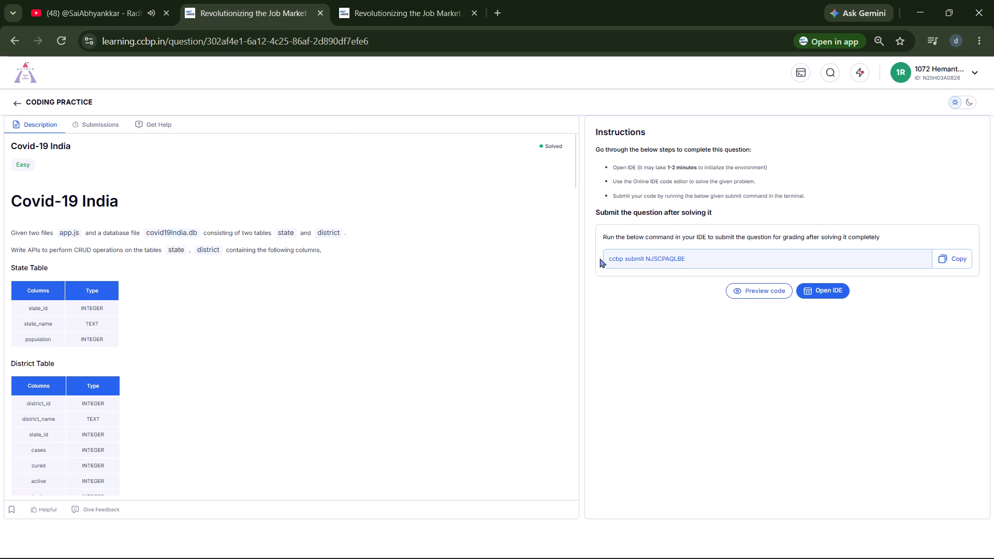
pyautogui.click(946, 257)
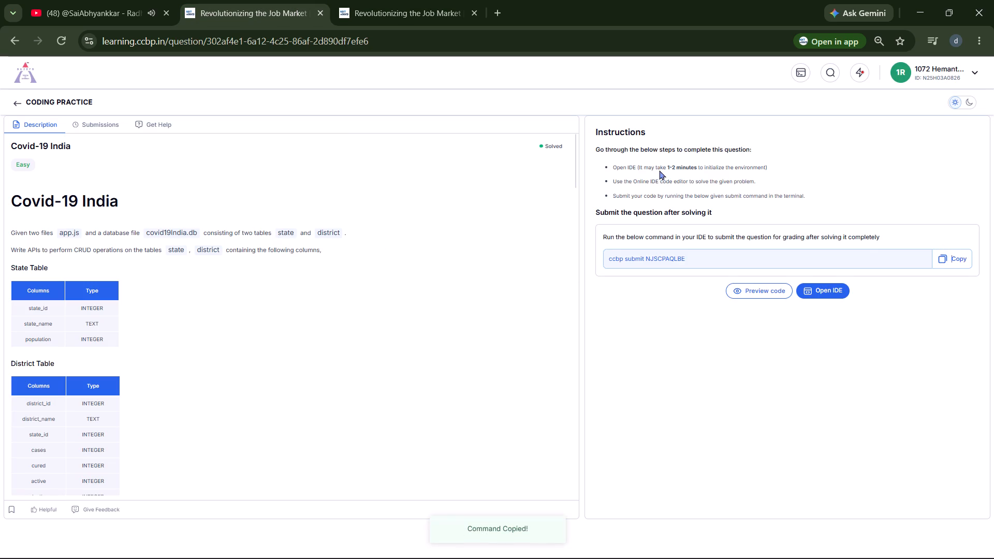
pyautogui.click(406, 0)
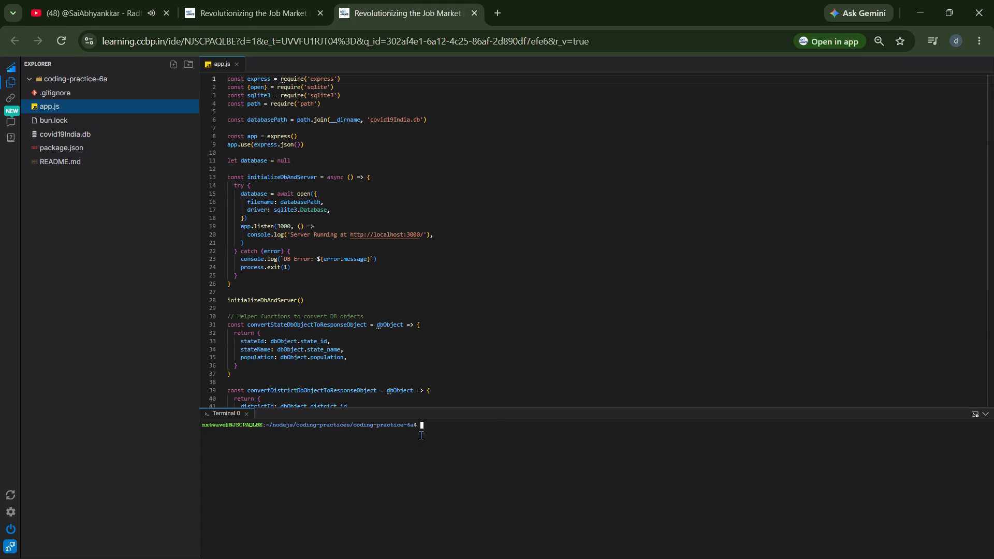
pyautogui.hotkey('ctrl', 'shift', 'v')
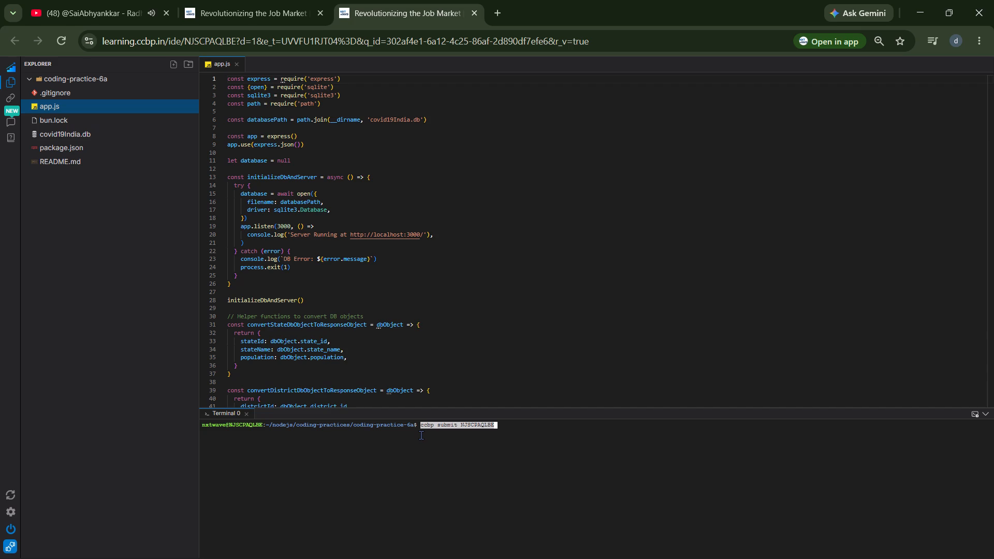
pyautogui.hotkey('ctrl', '-')
pyautogui.hotkey('ctrl', '-')
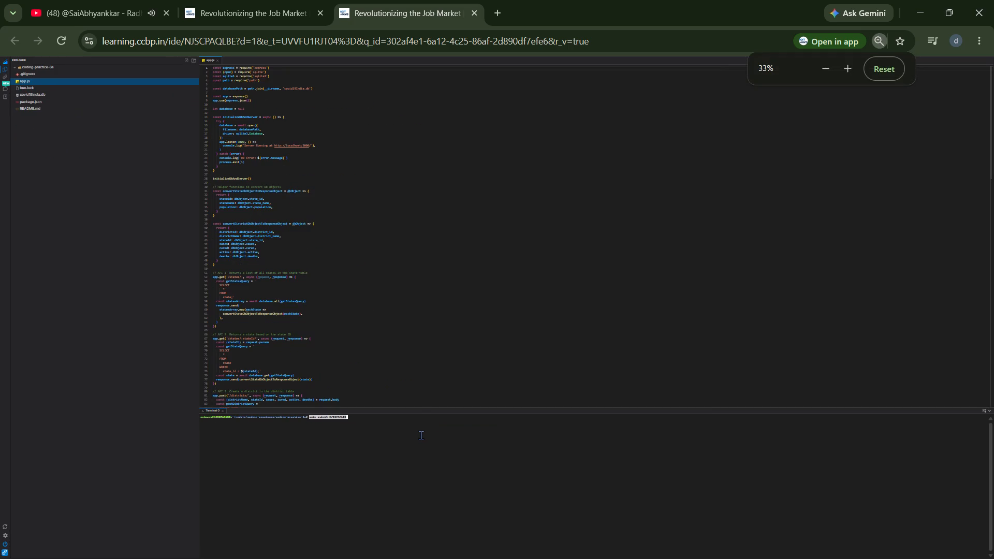
pyautogui.hotkey('ctrl', '+')
pyautogui.hotkey('ctrl', '+')
pyautogui.hotkey('ctrl', '+')
pyautogui.hotkey('ctrl', '+')
pyautogui.hotkey('ctrl', '+')
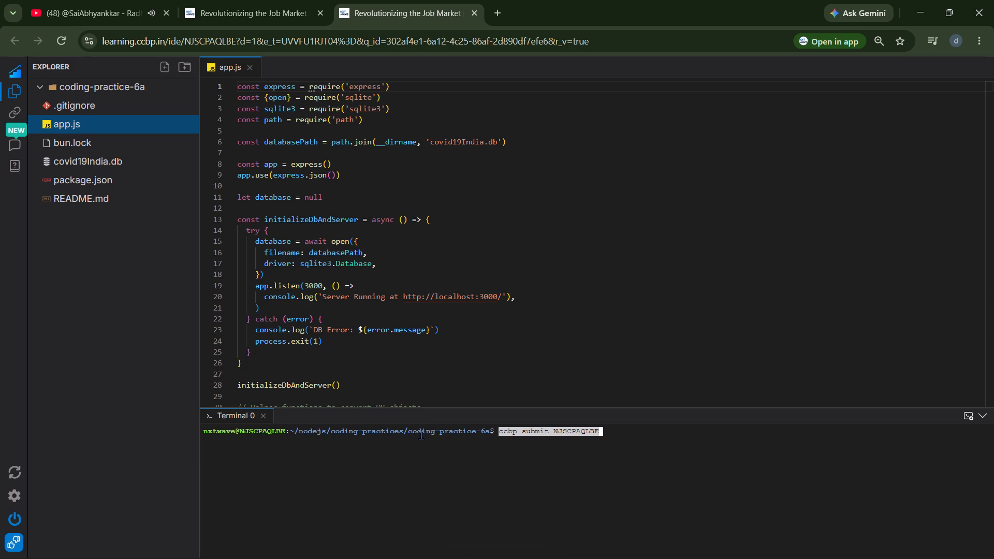
pyautogui.press('Return')
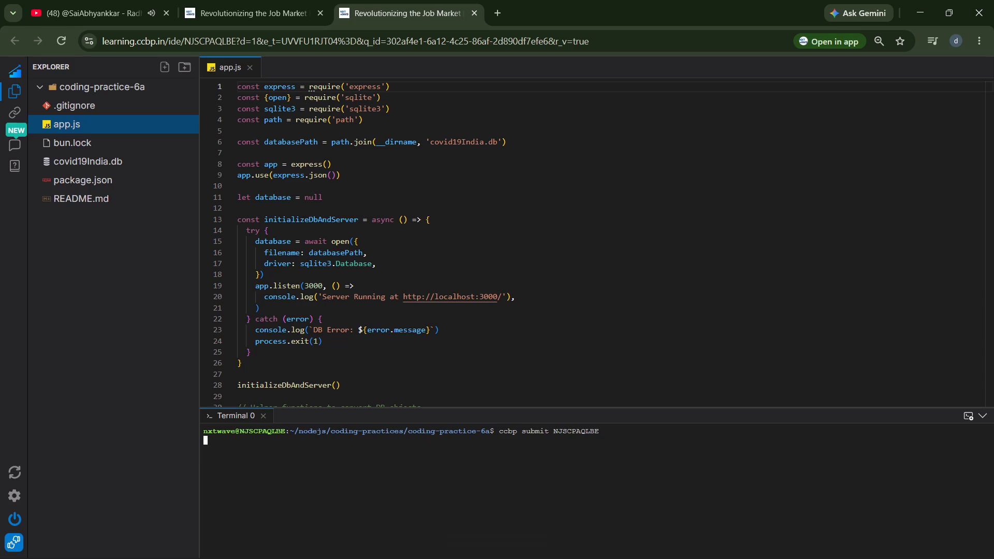
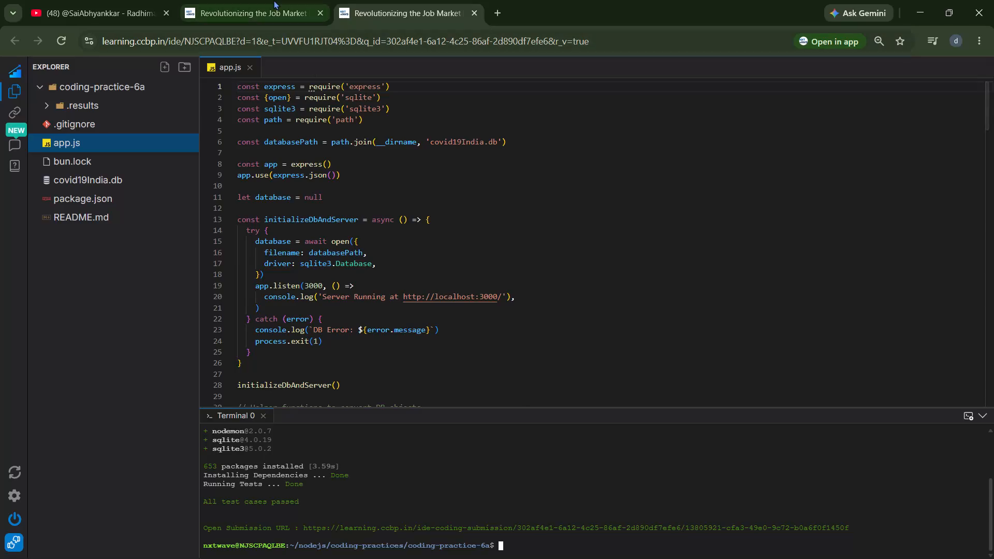
# Open the submission details of the 47-minutes-ago Covid-19 India submission, zoomed out so all its functional test cases fit on the page.
pyautogui.click(273, 0)
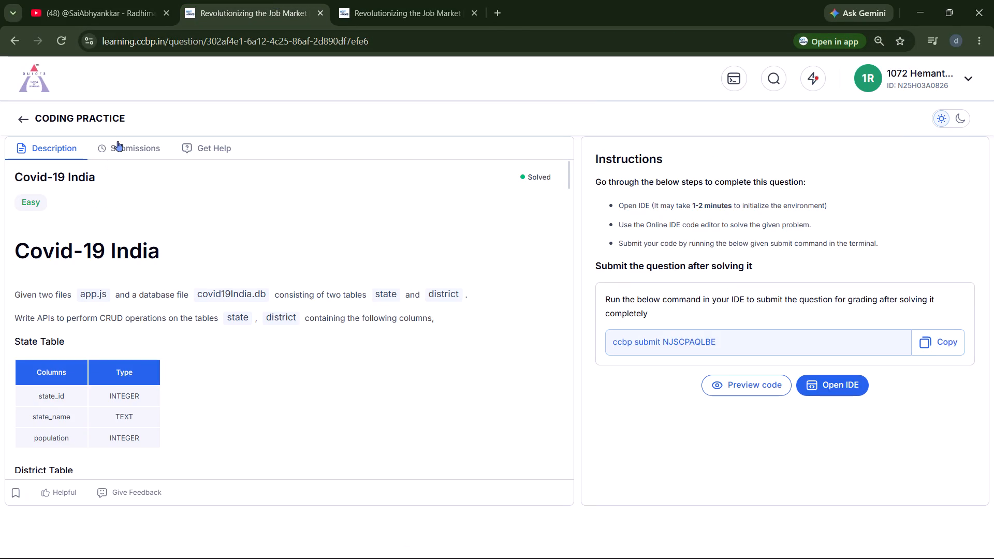
pyautogui.click(121, 144)
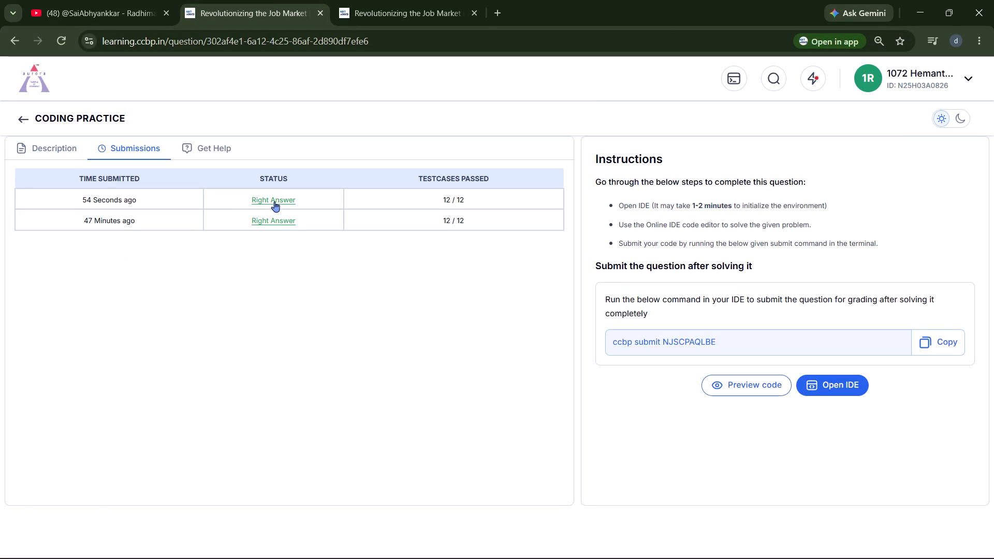
pyautogui.click(275, 224)
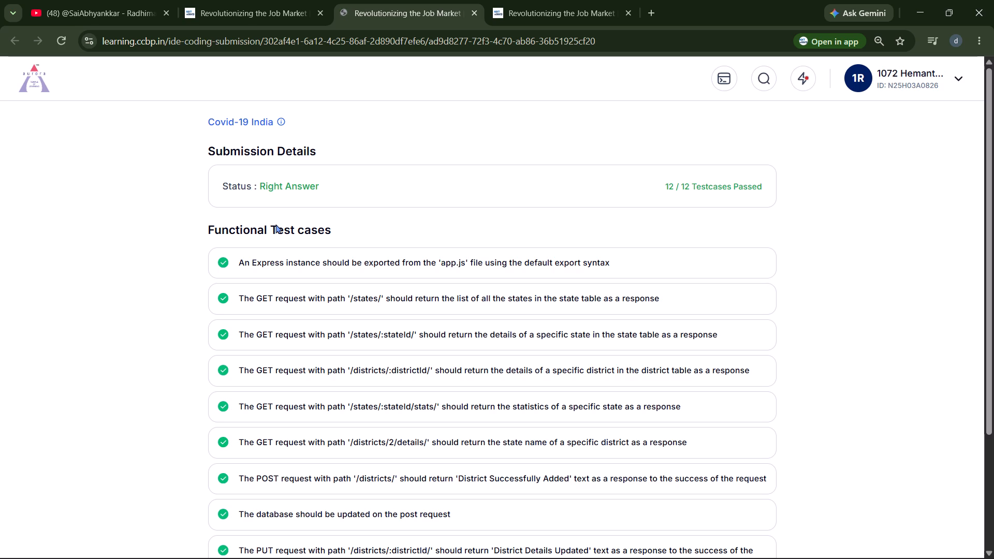
pyautogui.hotkey('ctrl', 'F4')
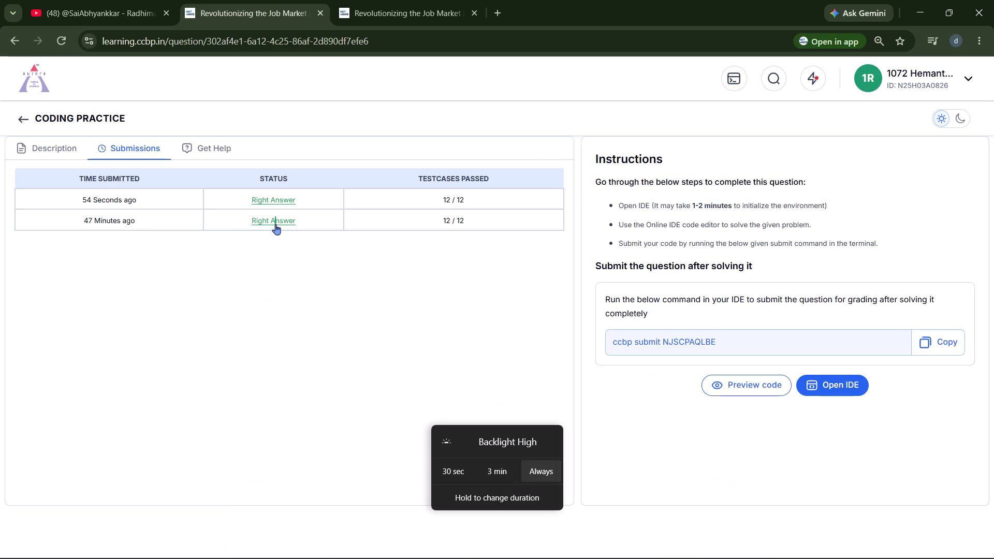
pyautogui.hotkey('ctrl', '-')
pyautogui.hotkey('ctrl', '-')
pyautogui.hotkey('ctrl', '-')
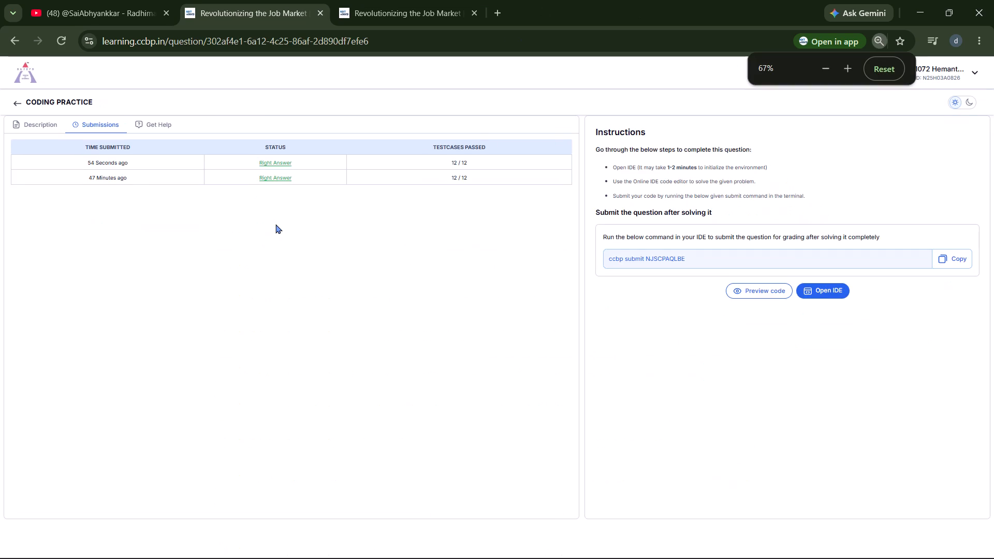
pyautogui.hotkey('ctrl', '-')
pyautogui.hotkey('ctrl', '-')
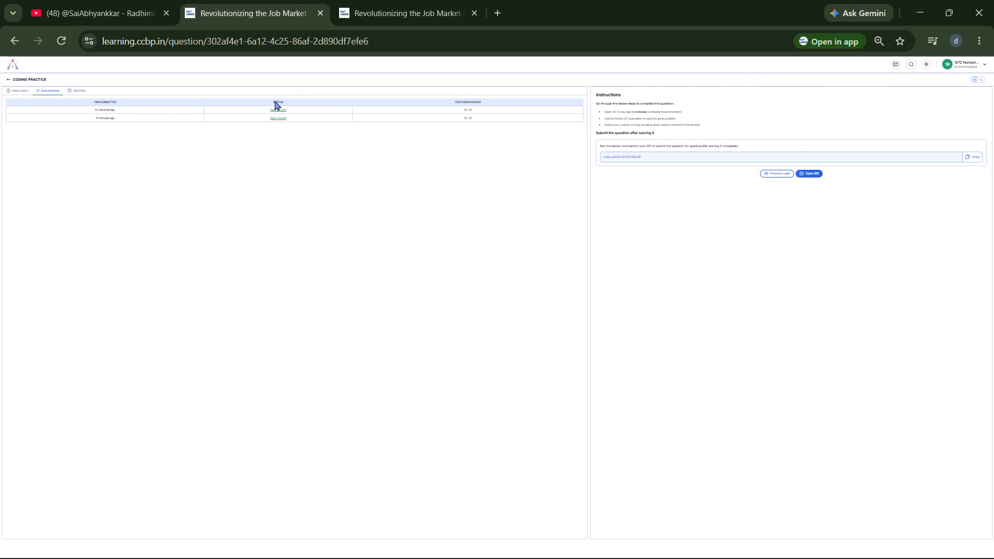
pyautogui.click(282, 119)
pyautogui.click(550, 0)
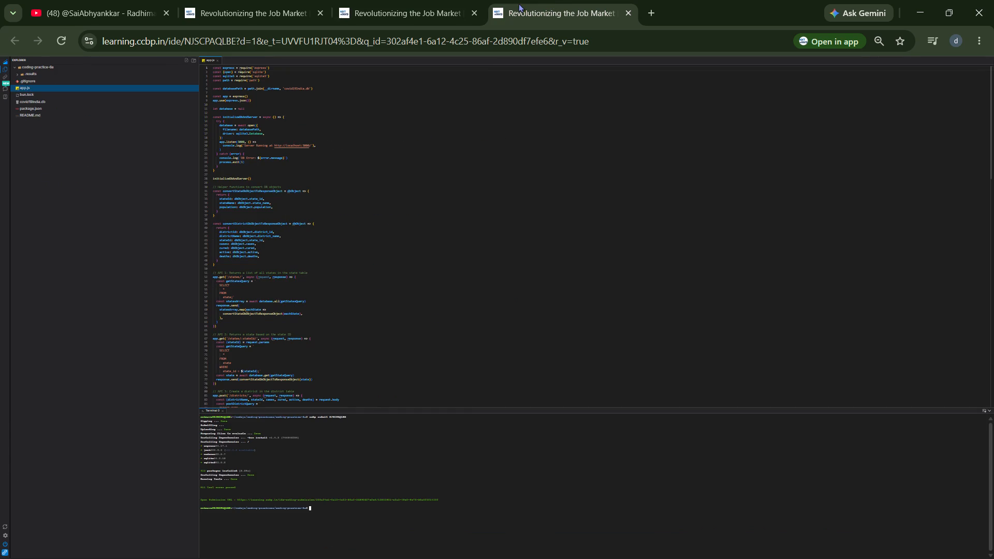
pyautogui.click(436, 0)
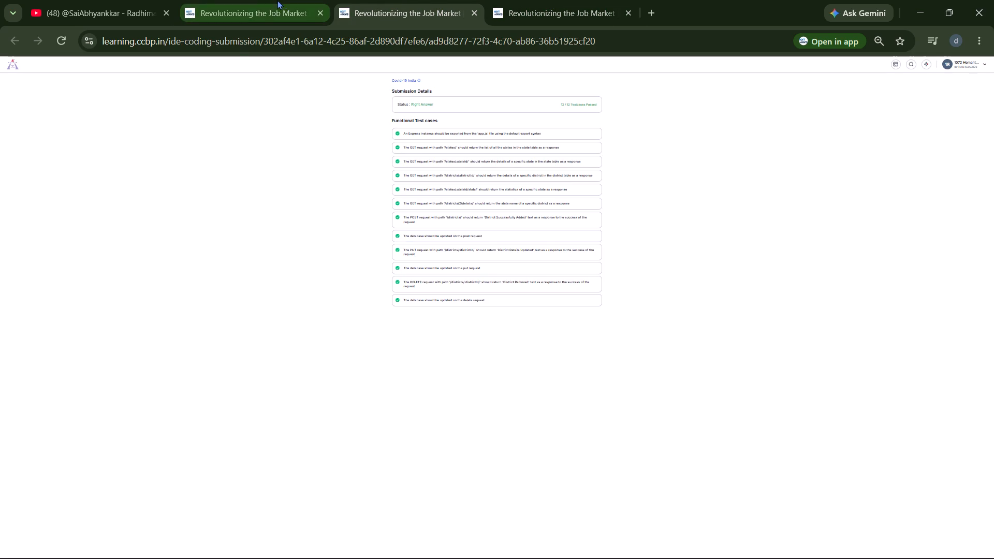
# Return to the Coding Practice question list and reopen the Covid-19 India question on its description.
pyautogui.click(277, 0)
pyautogui.click(6, 78)
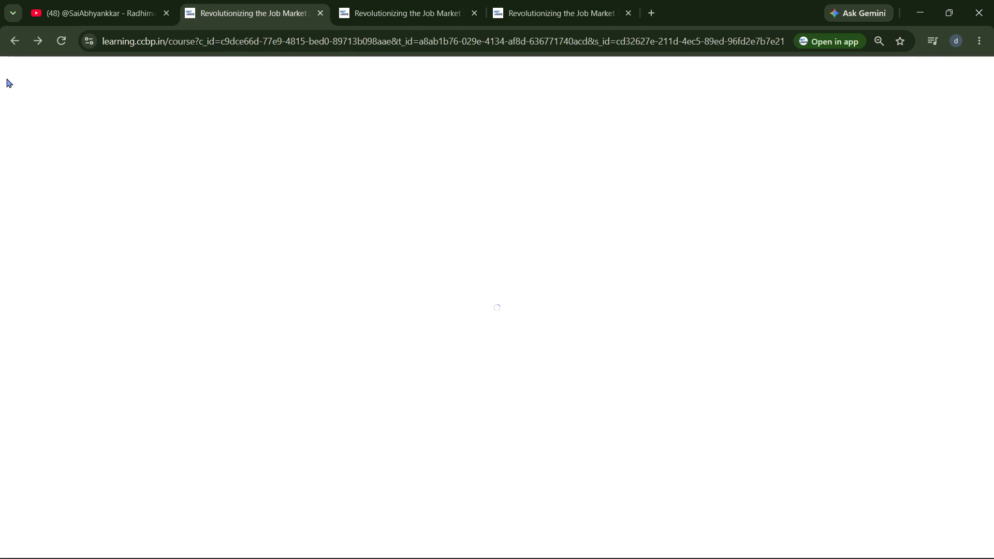
pyautogui.hotkey('ctrl', '+')
pyautogui.hotkey('ctrl', '+')
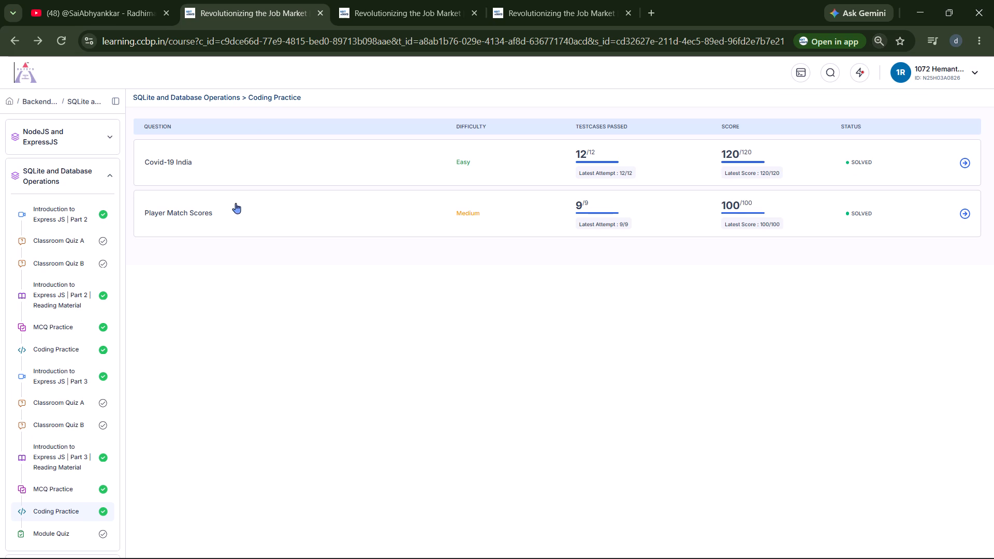
pyautogui.click(266, 162)
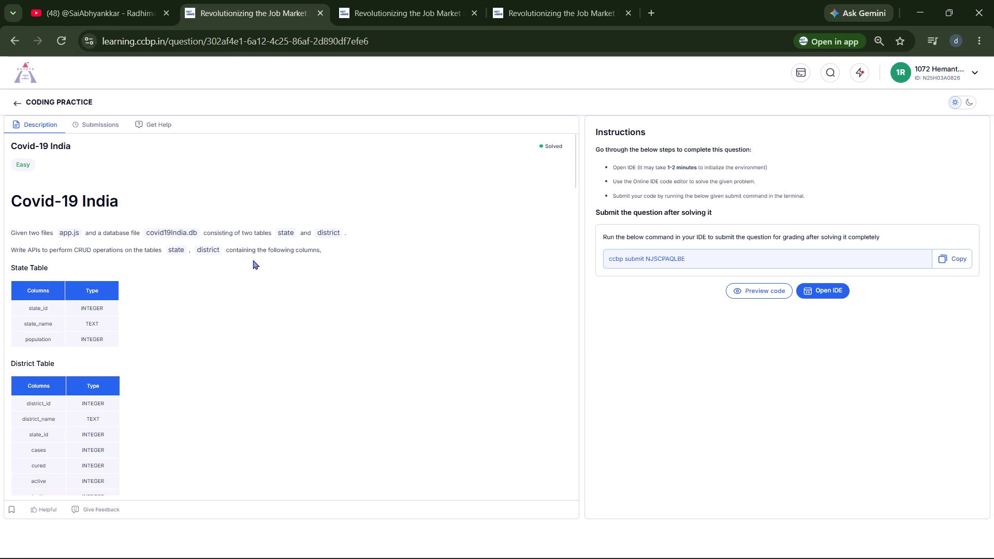
# Capture the Covid-19 India question page below the browser bars at 75% zoom and paste the screenshot under Question 3 in the Word report.
pyautogui.hotkey('ctrl', '+')
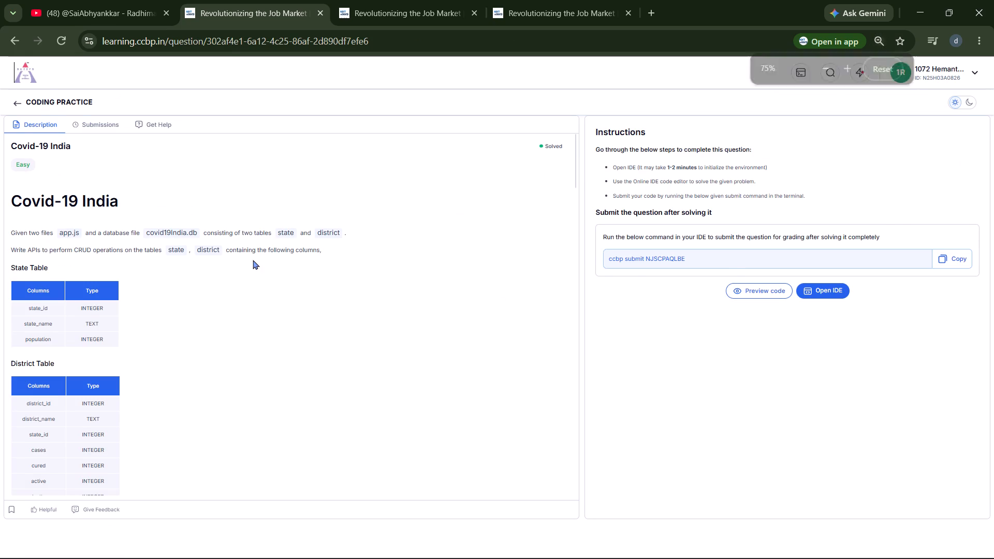
pyautogui.press('Print')
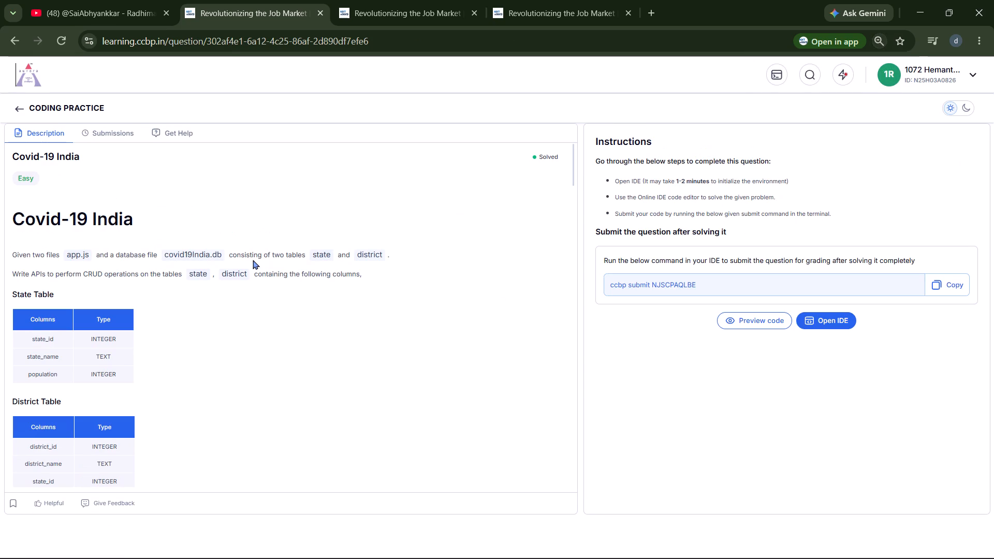
pyautogui.moveTo(0, 62); pyautogui.dragTo(226, 73)
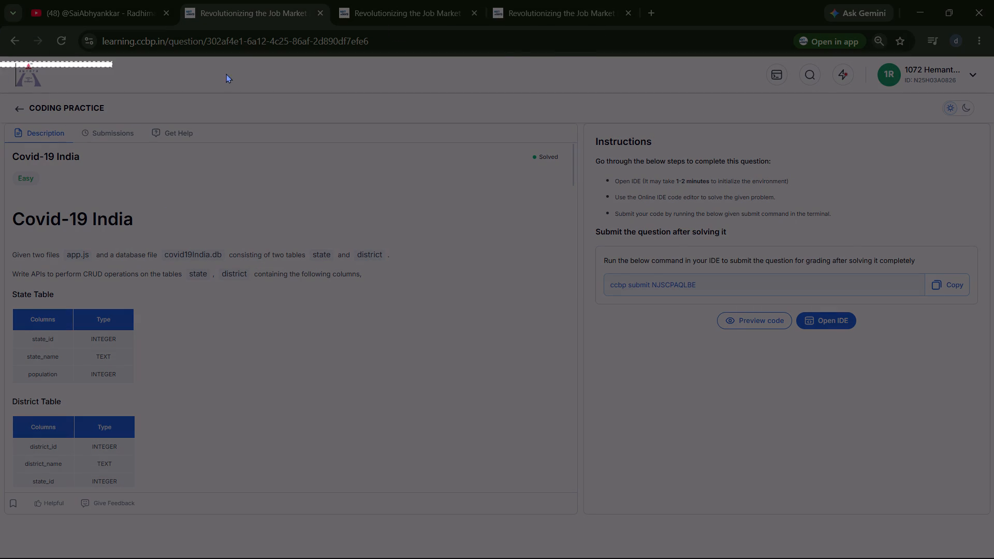
pyautogui.moveTo(226, 73); pyautogui.dragTo(993, 478)
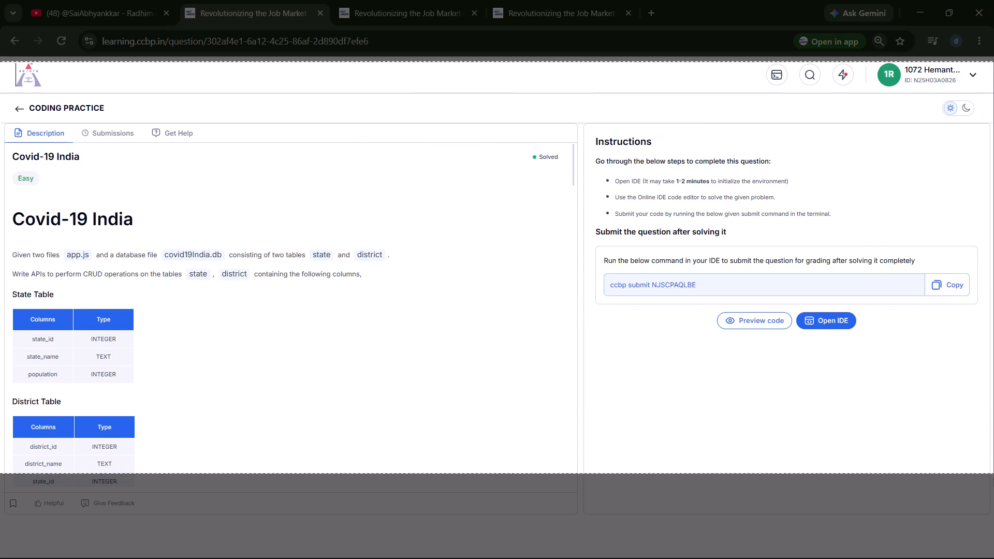
pyautogui.moveTo(993, 478); pyautogui.dragTo(993, 537)
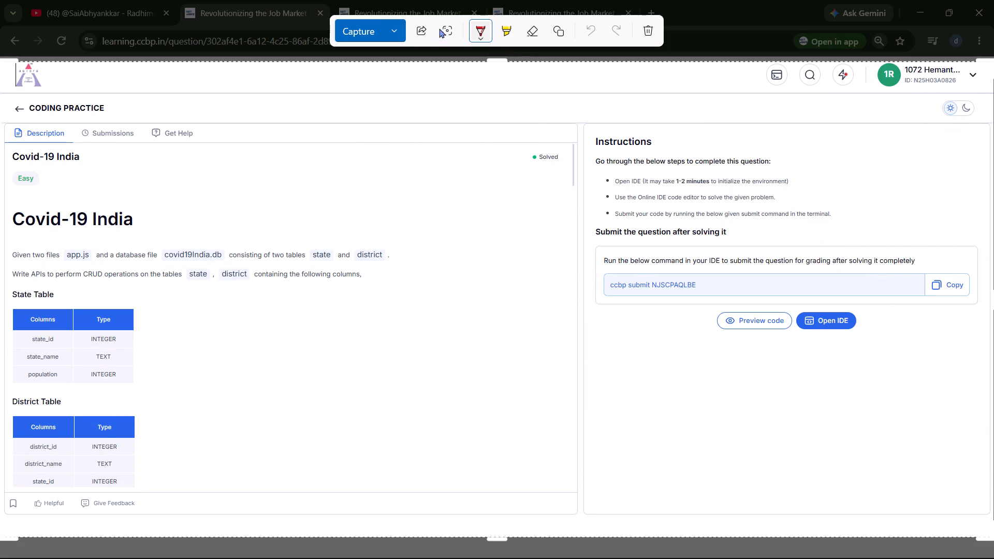
pyautogui.click(401, 34)
pyautogui.click(407, 105)
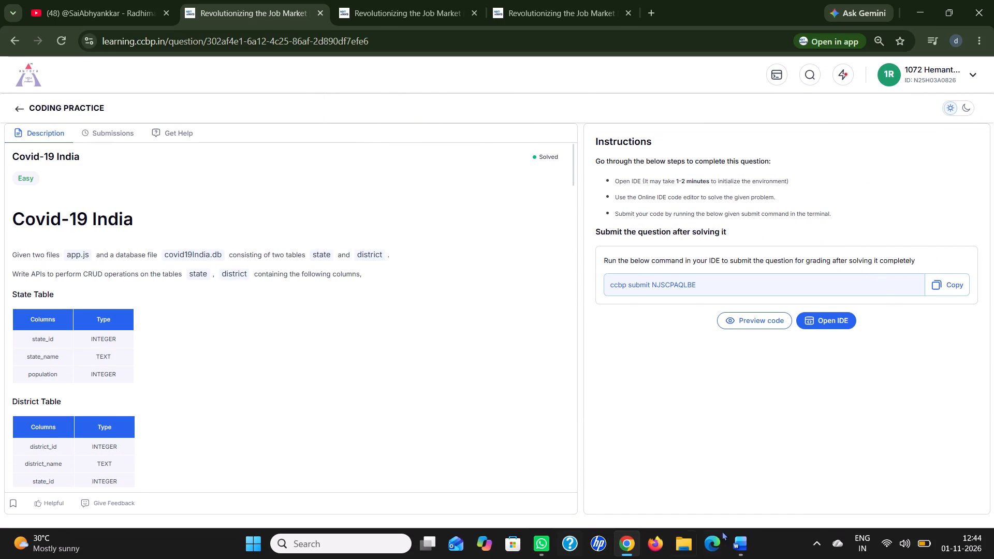
pyautogui.click(753, 502)
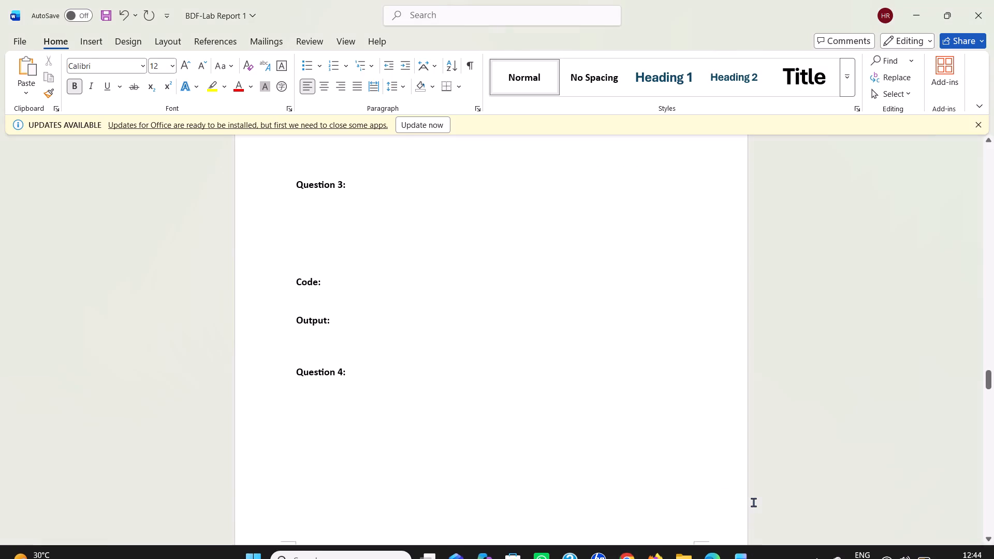
pyautogui.hotkey('ctrl', 'v')
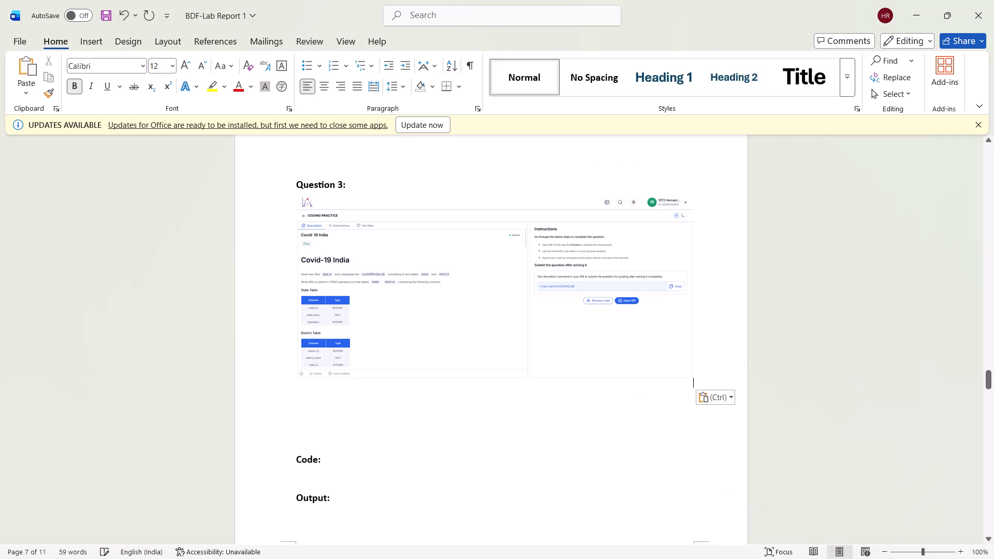
# Switch to the IDE in Chrome and shrink the terminal pane to a few lines, giving the app.js code more height.
pyautogui.click(618, 547)
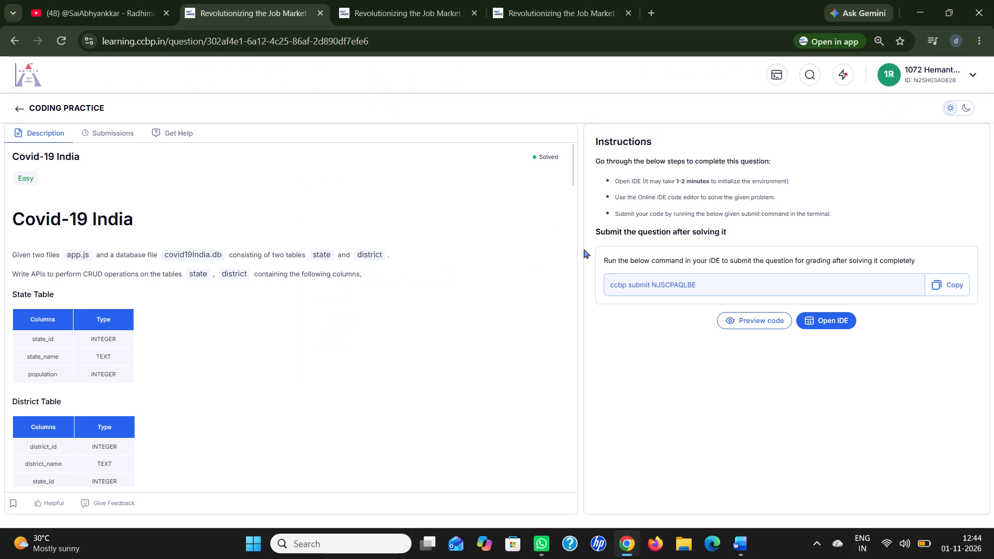
pyautogui.click(602, 11)
pyautogui.scroll(1, 392, 219)
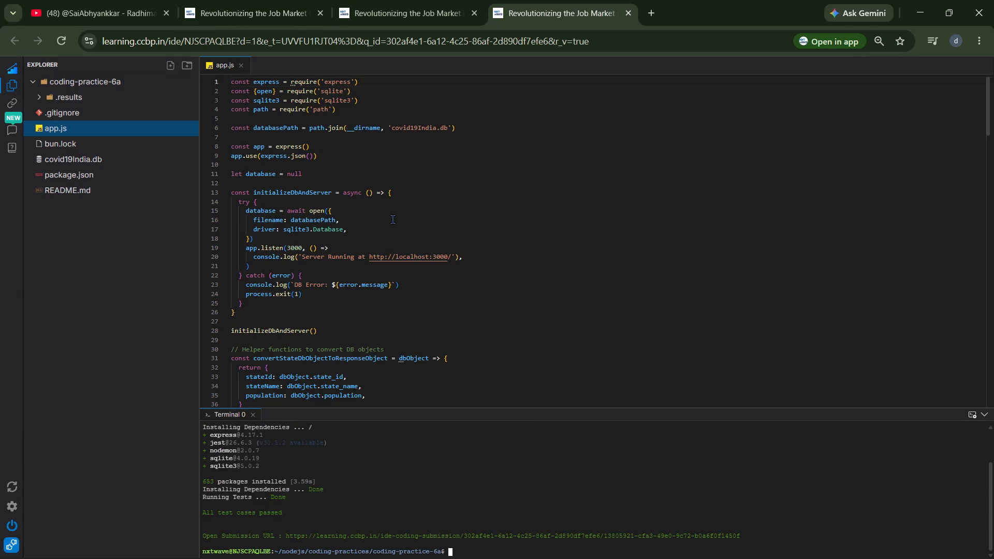
pyautogui.moveTo(431, 407); pyautogui.dragTo(438, 482)
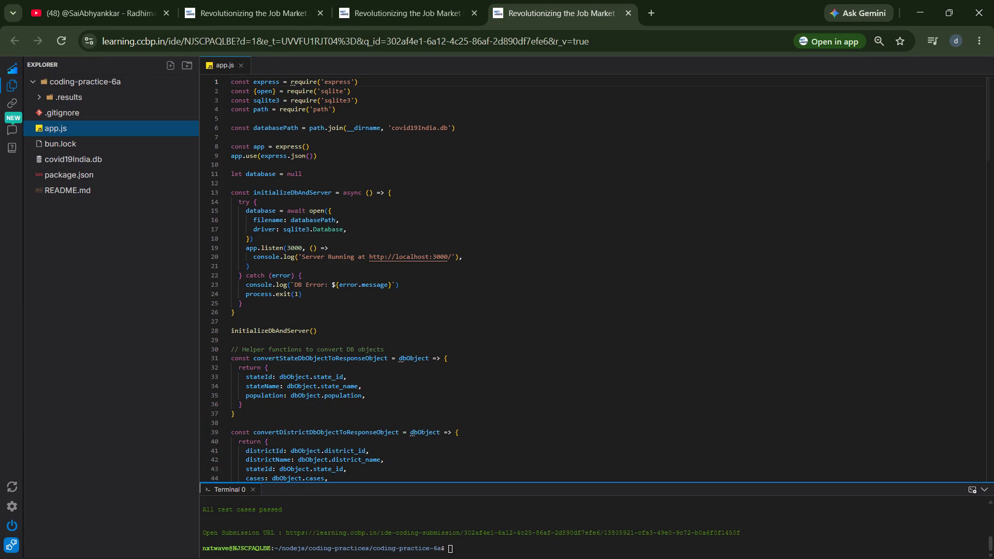
pyautogui.moveTo(438, 482); pyautogui.dragTo(438, 489)
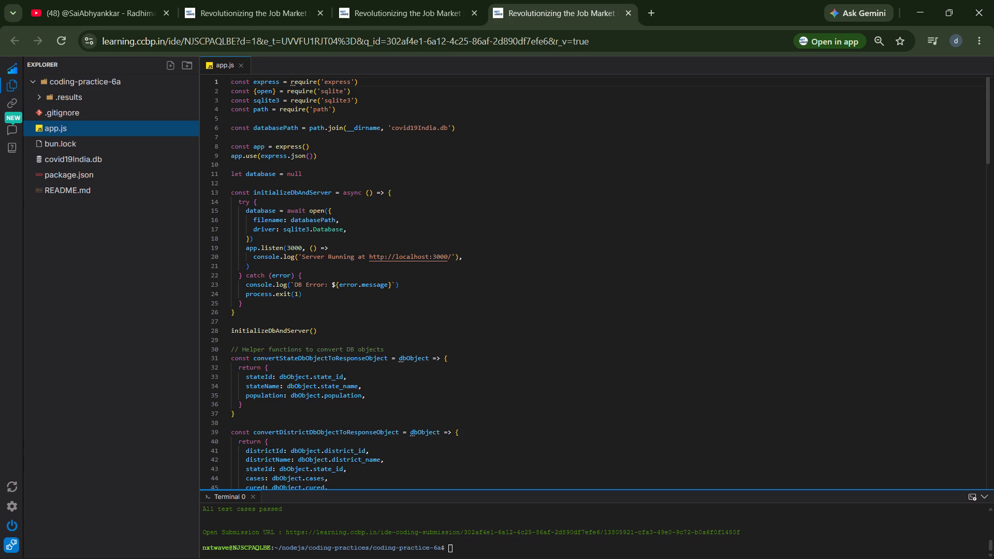
# Capture the IDE showing the start of app.js and paste the screenshot on a new line under Question 3's Code heading in Word.
pyautogui.press('Print')
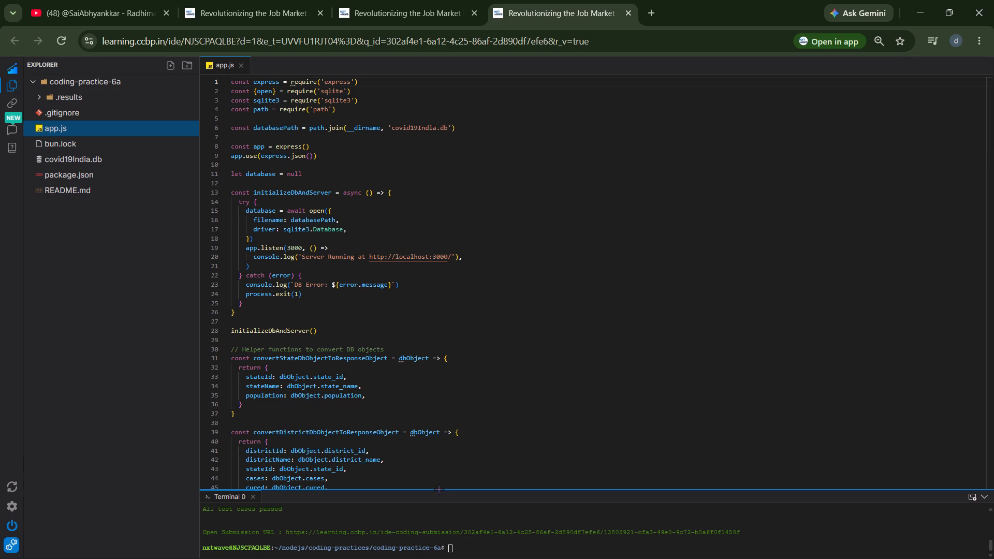
pyautogui.moveTo(0, 26); pyautogui.dragTo(229, 116)
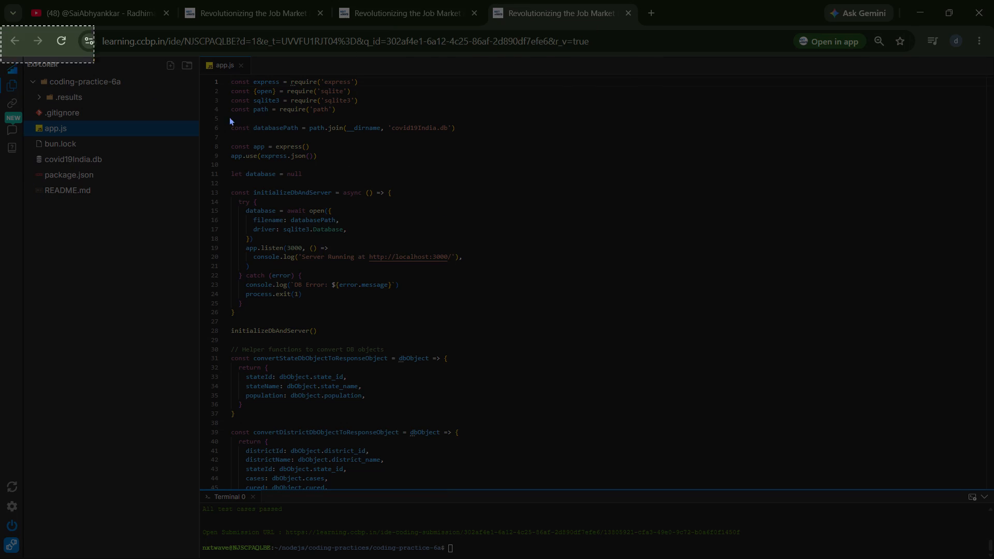
pyautogui.moveTo(229, 116); pyautogui.dragTo(810, 536)
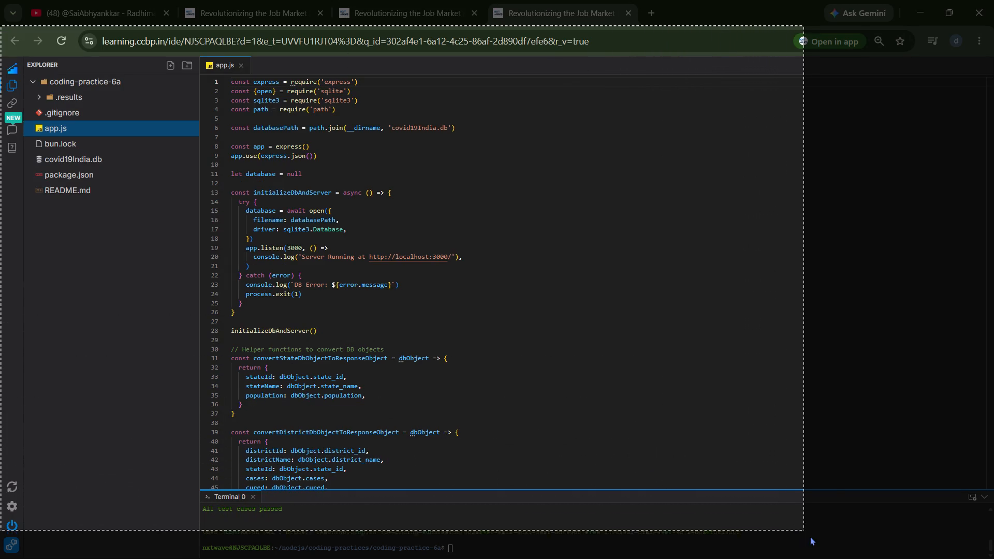
pyautogui.moveTo(810, 536); pyautogui.dragTo(993, 558)
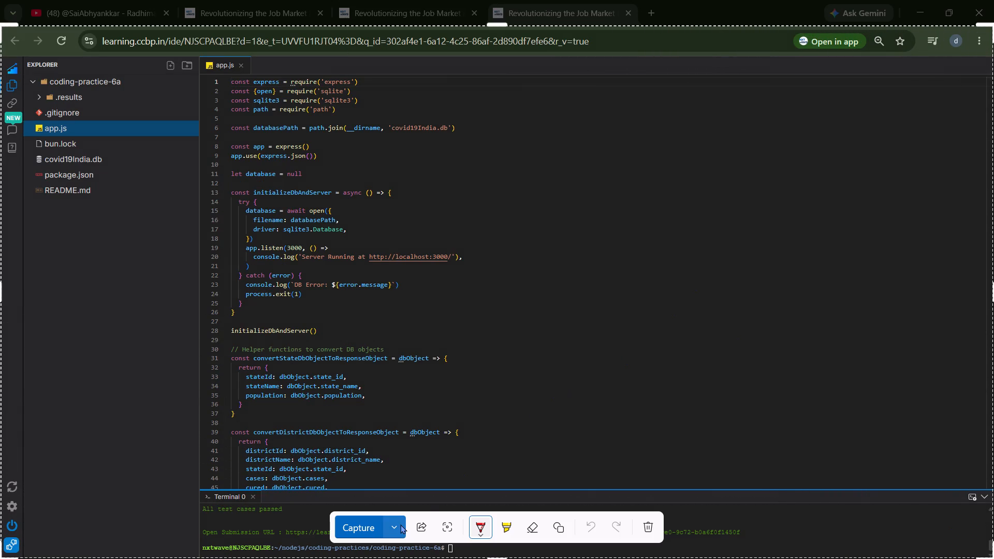
pyautogui.click(400, 524)
pyautogui.click(391, 504)
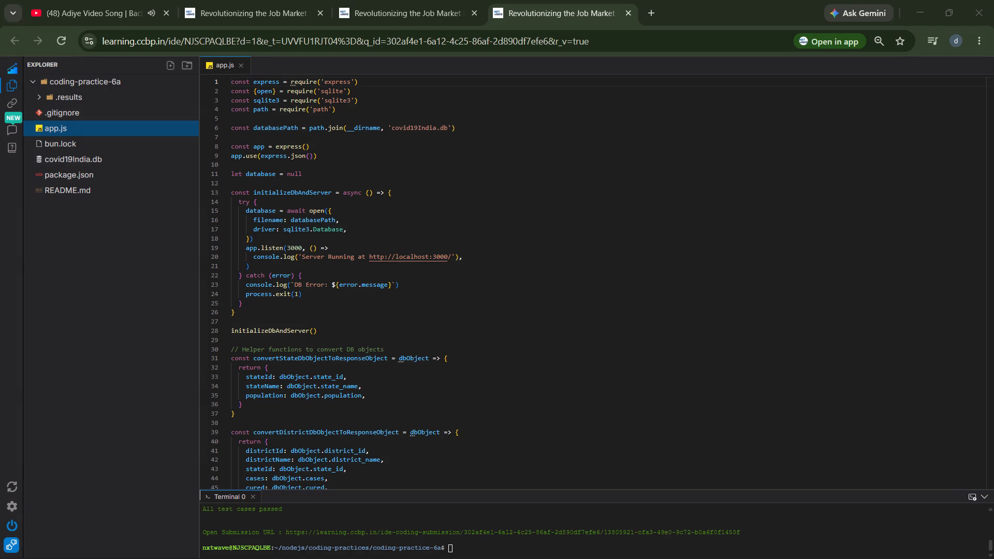
pyautogui.click(736, 496)
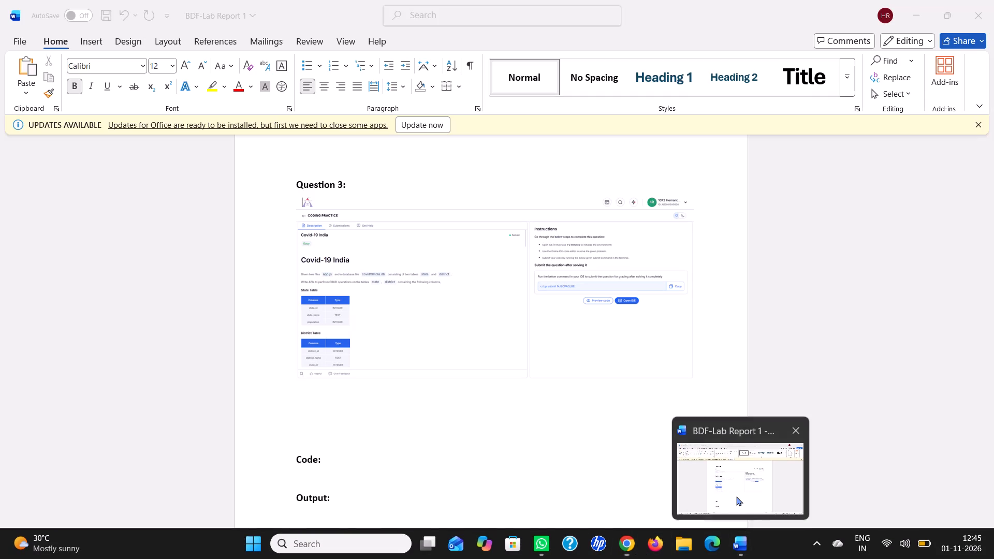
pyautogui.click(402, 455)
pyautogui.press('Return')
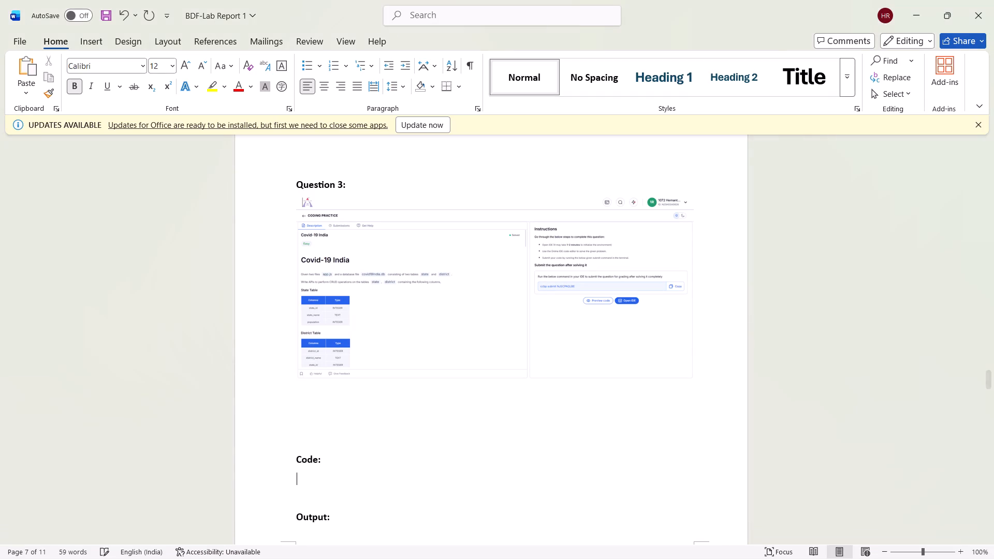
pyautogui.hotkey('ctrl', 'v')
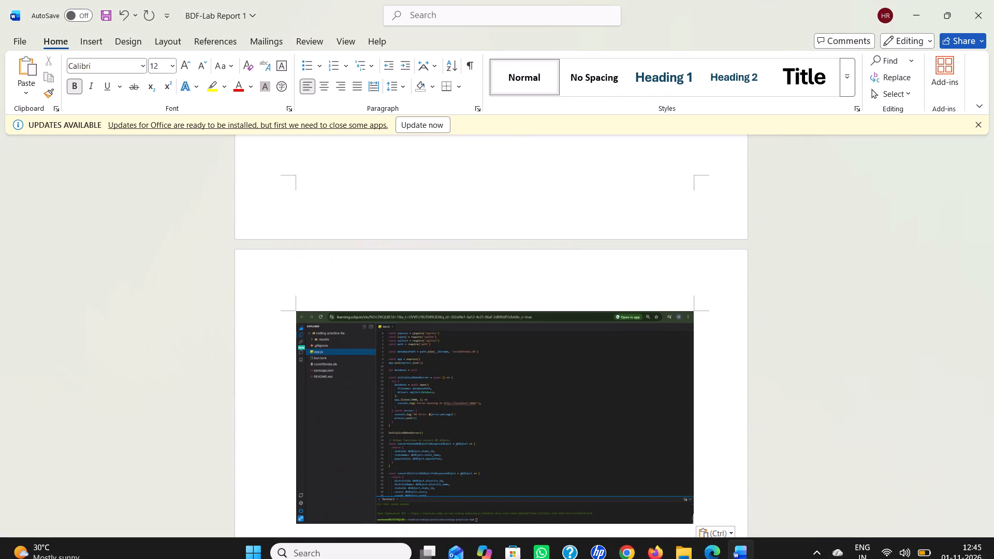
# Switch to the IDE in Chrome and copy a screenshot of the page area showing app.js from convertDistrictDbObjectToResponseObject through API 2.
pyautogui.click(629, 547)
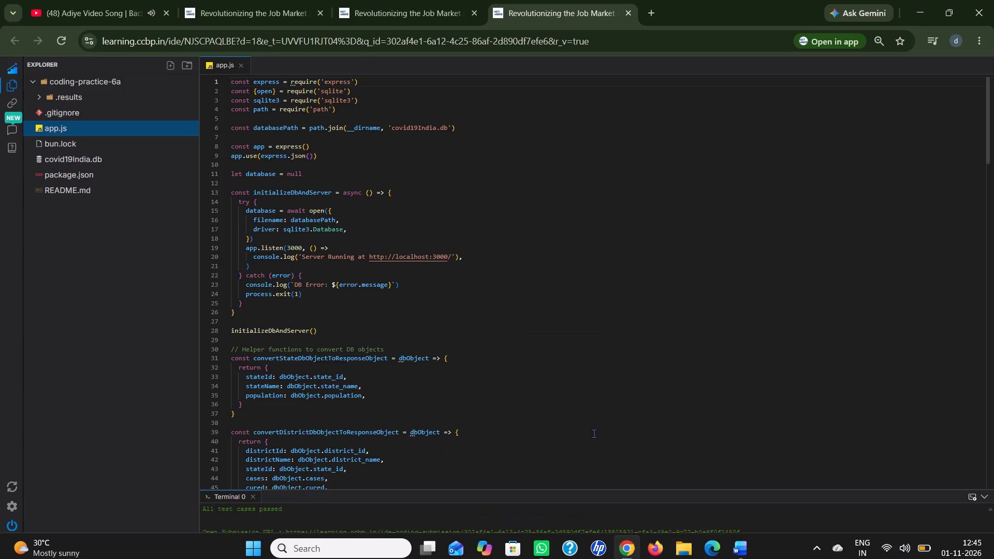
pyautogui.scroll(-5, 594, 433)
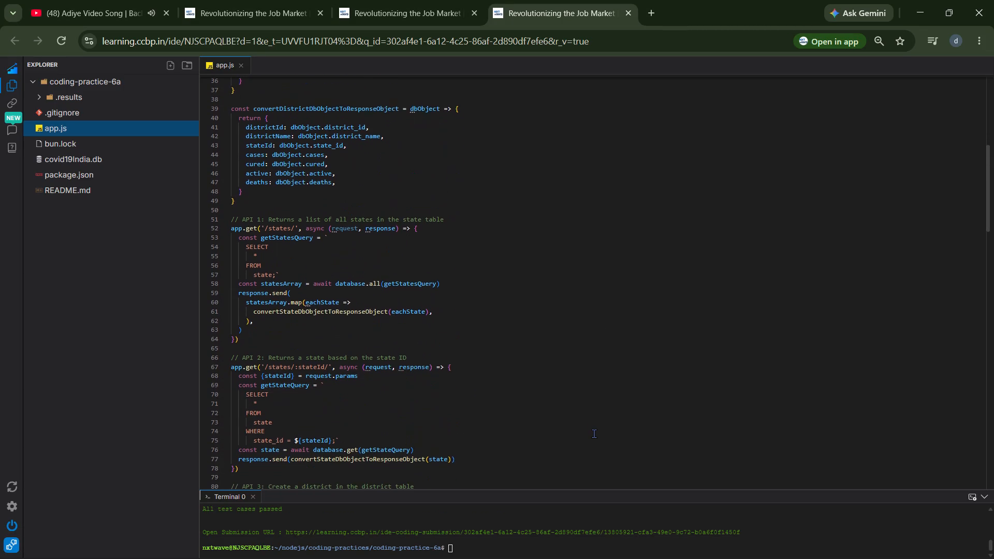
pyautogui.scroll(-1, 594, 433)
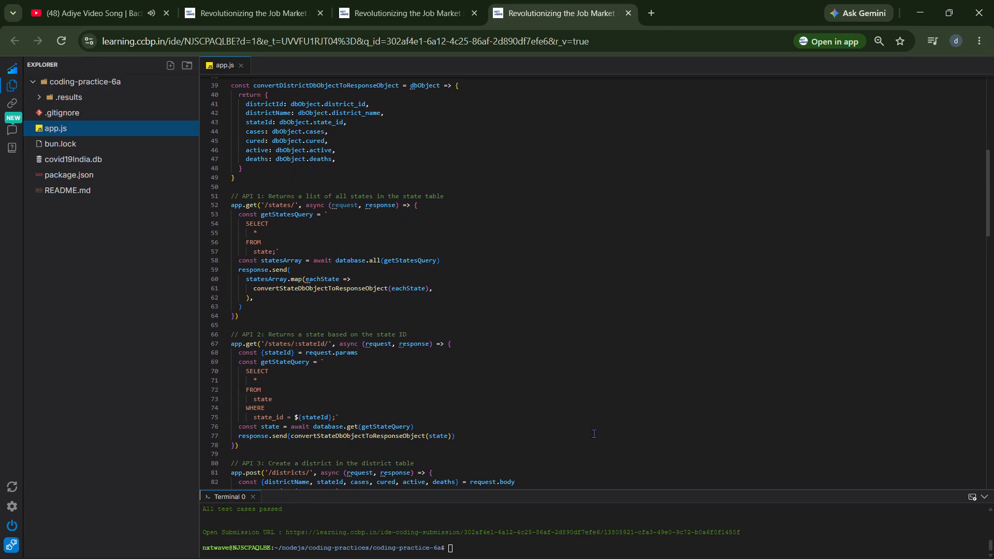
pyautogui.scroll(1, 594, 433)
pyautogui.press('Print')
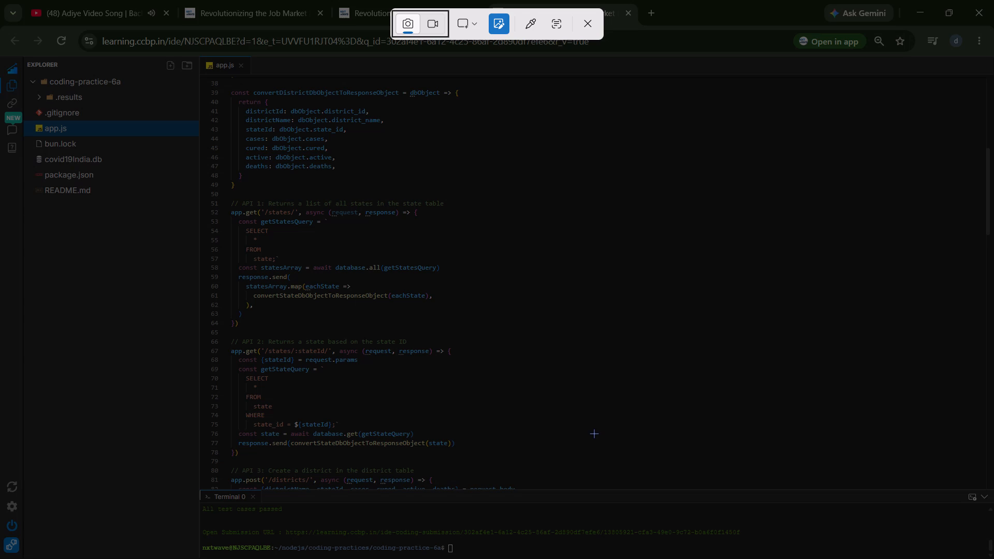
pyautogui.moveTo(1, 57); pyautogui.dragTo(993, 558)
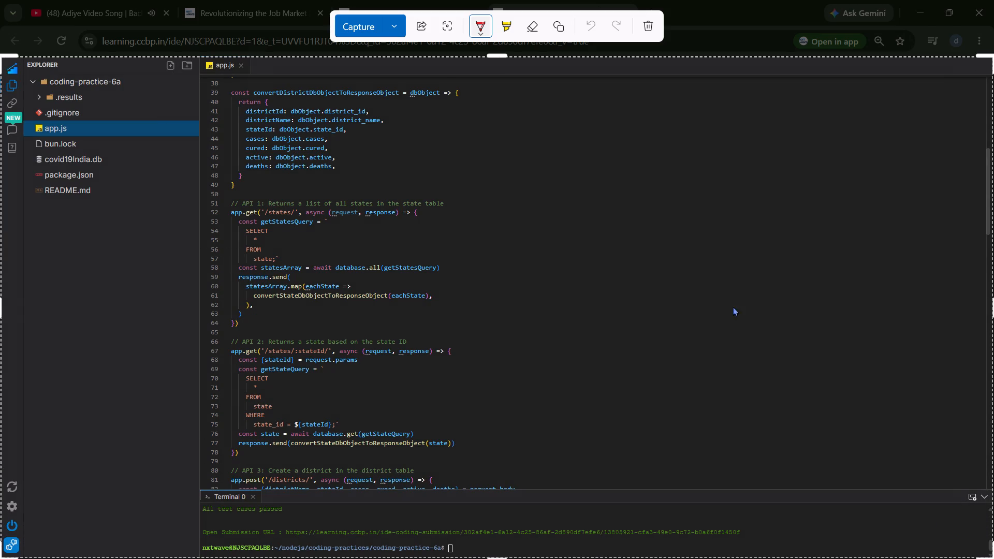
pyautogui.click(398, 29)
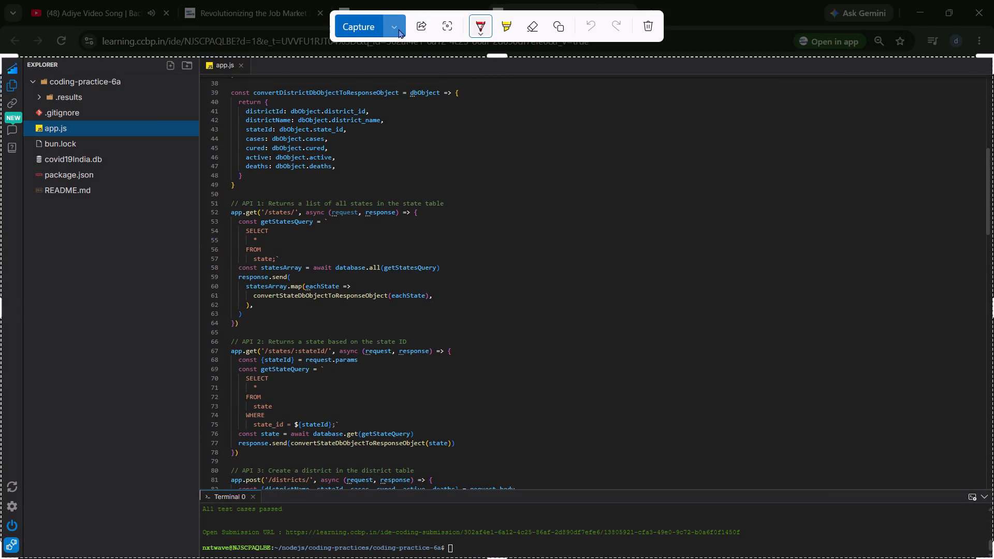
pyautogui.click(397, 109)
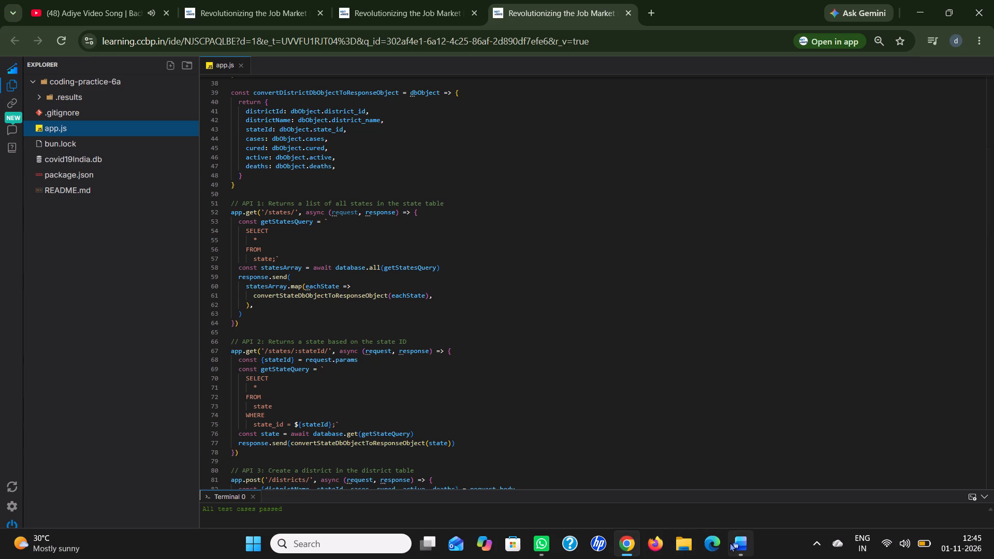
# Return to the Word report and paste the screenshot on a new line below the first app.js image under Question 3.
pyautogui.click(732, 498)
pyautogui.click(540, 397)
pyautogui.scroll(-1, 540, 397)
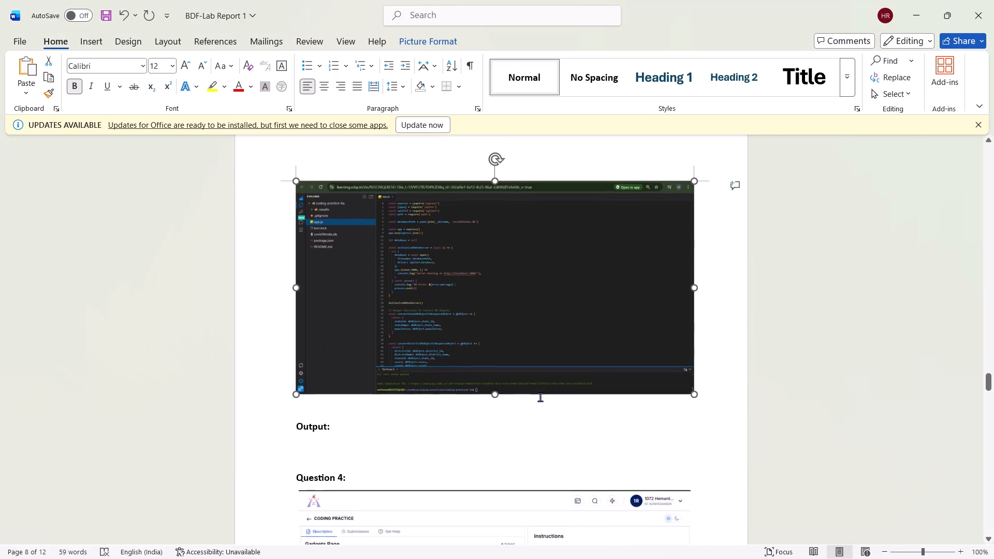
pyautogui.scroll(-1, 540, 397)
pyautogui.click(587, 373)
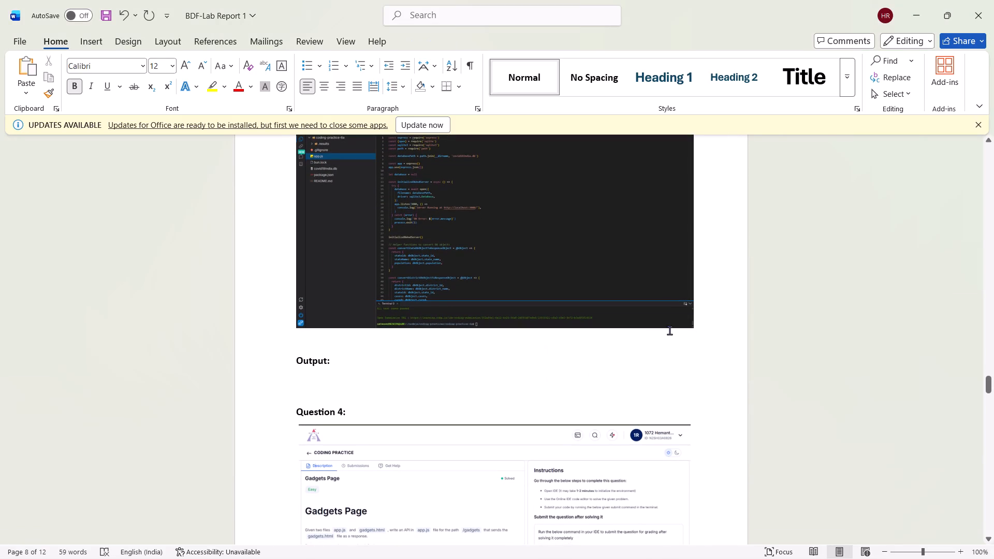
pyautogui.click(701, 332)
pyautogui.press('Return')
pyautogui.hotkey('ctrl', 'v')
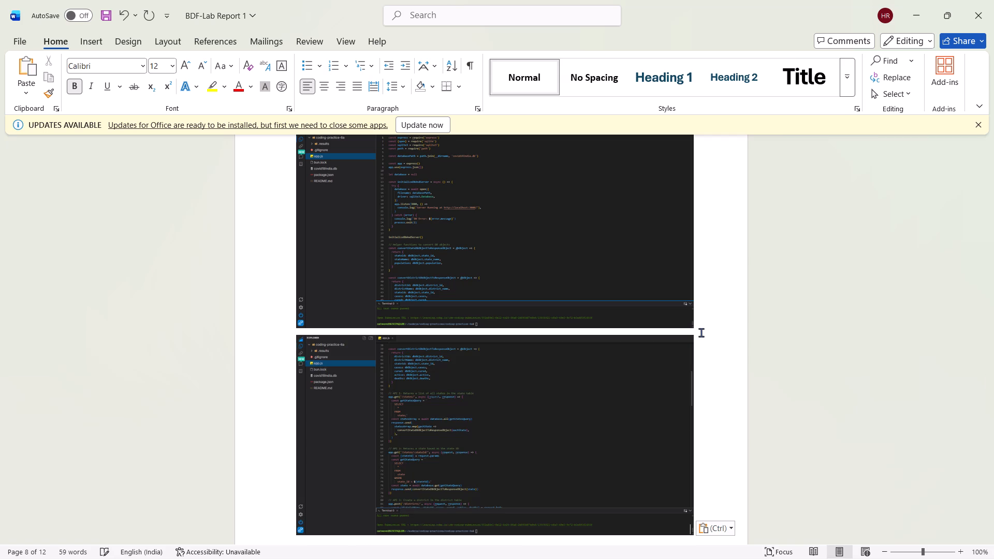
# Capture the IDE showing app.js from API 3 to the start of API 6 and paste it on a new line below the previous code image in Word.
pyautogui.click(633, 537)
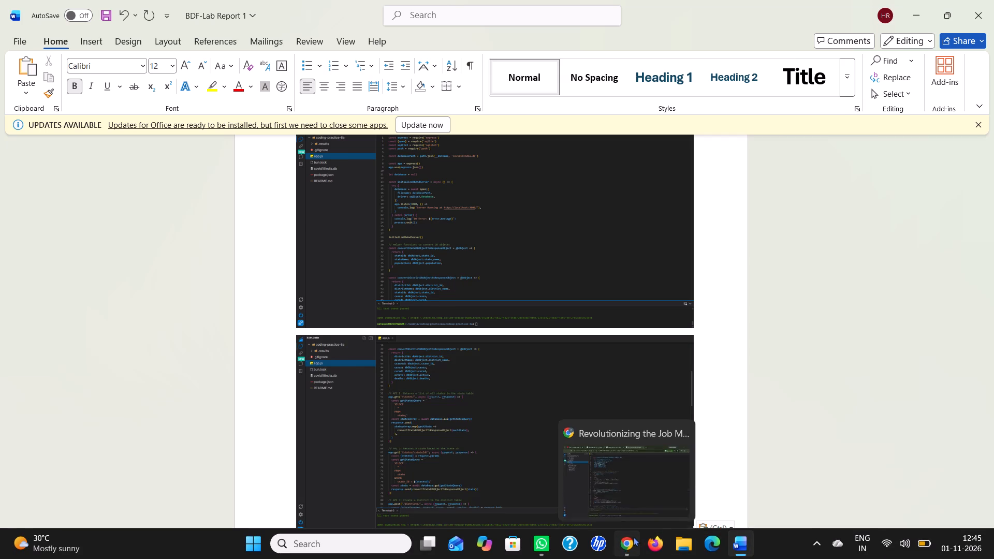
pyautogui.scroll(-5, 549, 410)
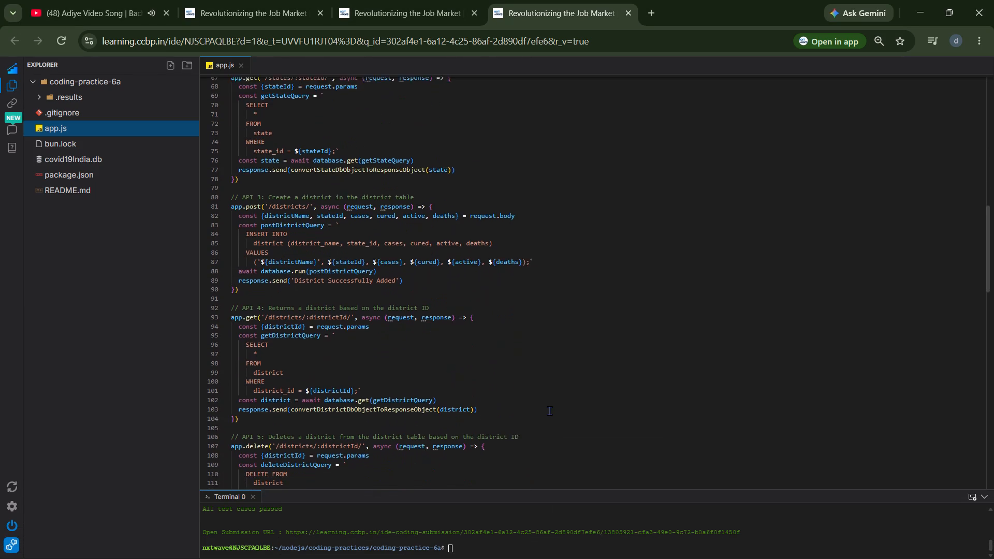
pyautogui.scroll(-1, 549, 410)
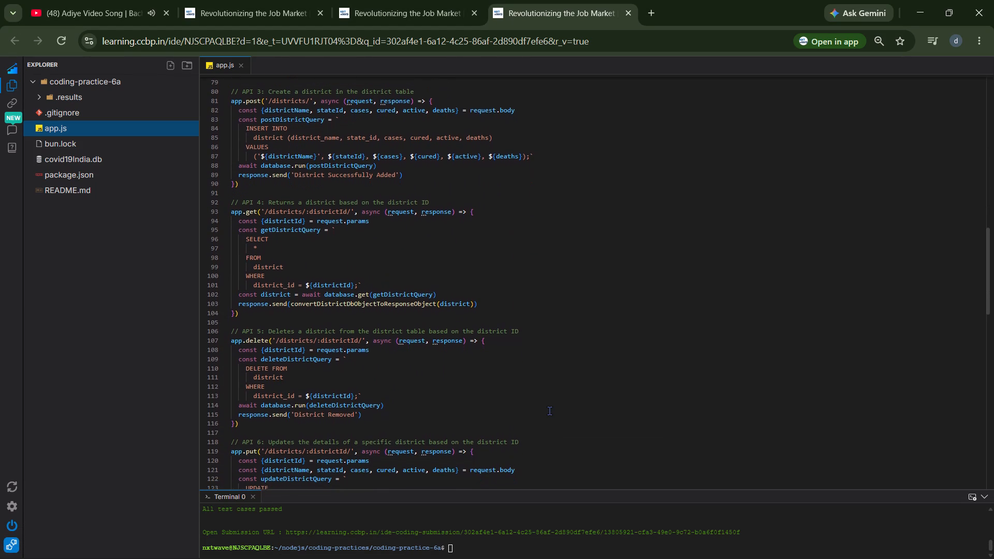
pyautogui.scroll(-1, 549, 410)
pyautogui.press('Print')
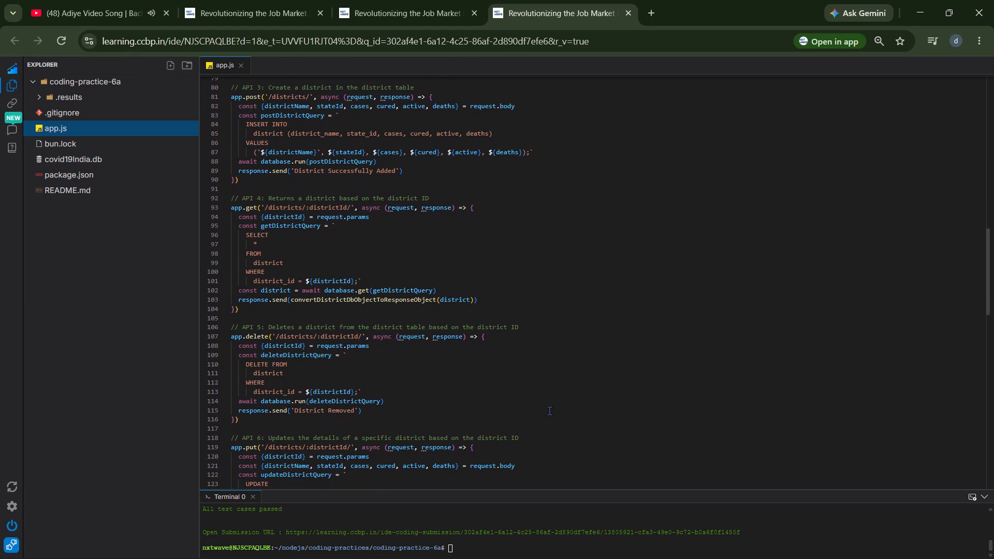
pyautogui.moveTo(0, 55); pyautogui.dragTo(993, 558)
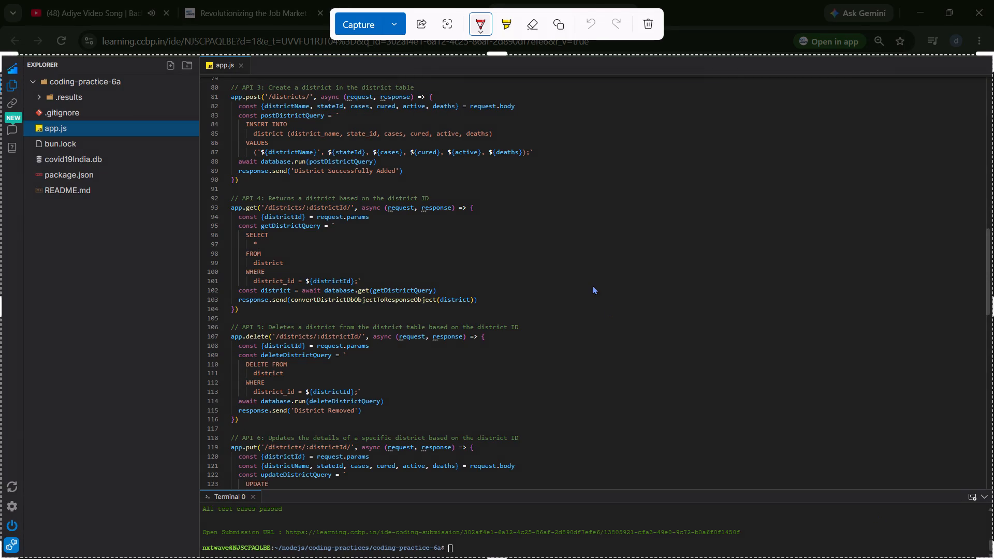
pyautogui.click(396, 26)
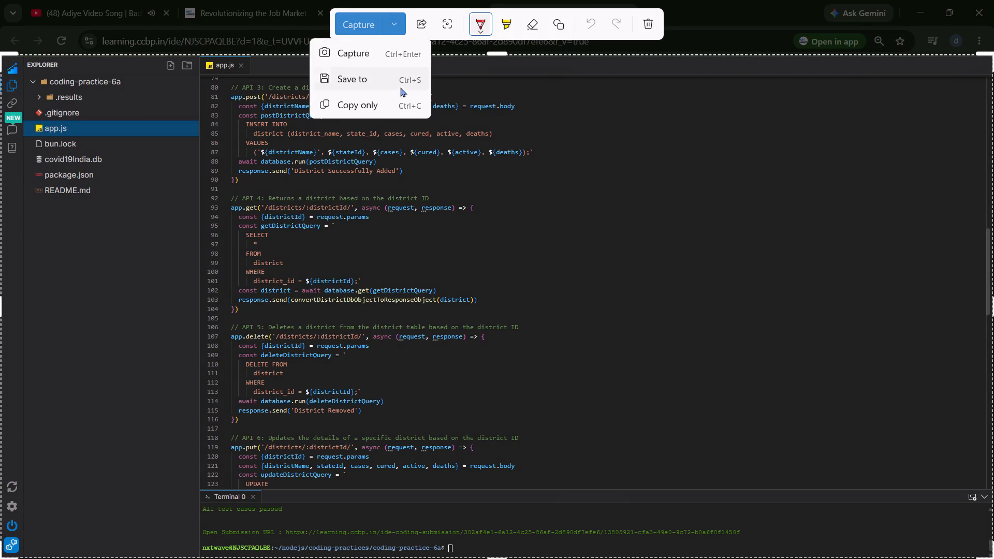
pyautogui.click(399, 104)
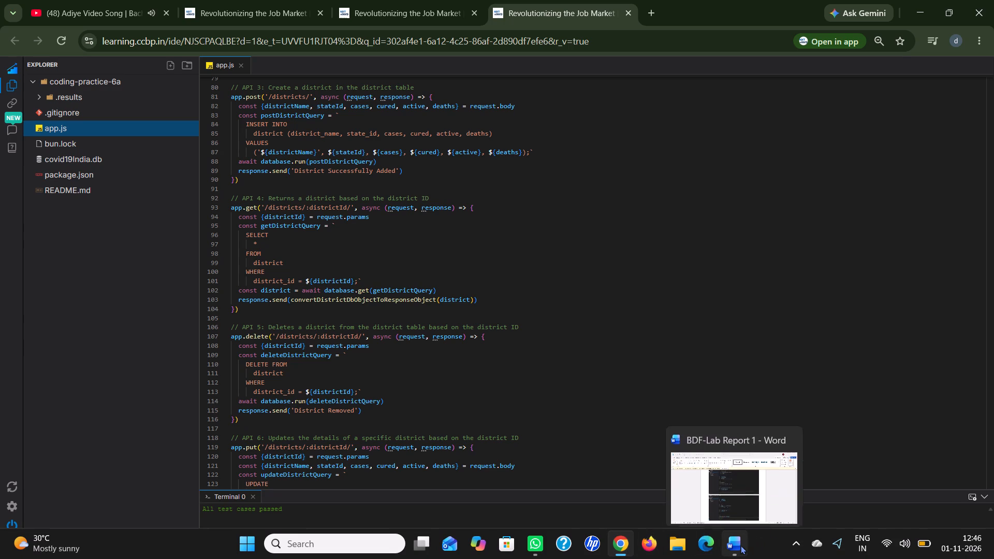
pyautogui.click(734, 479)
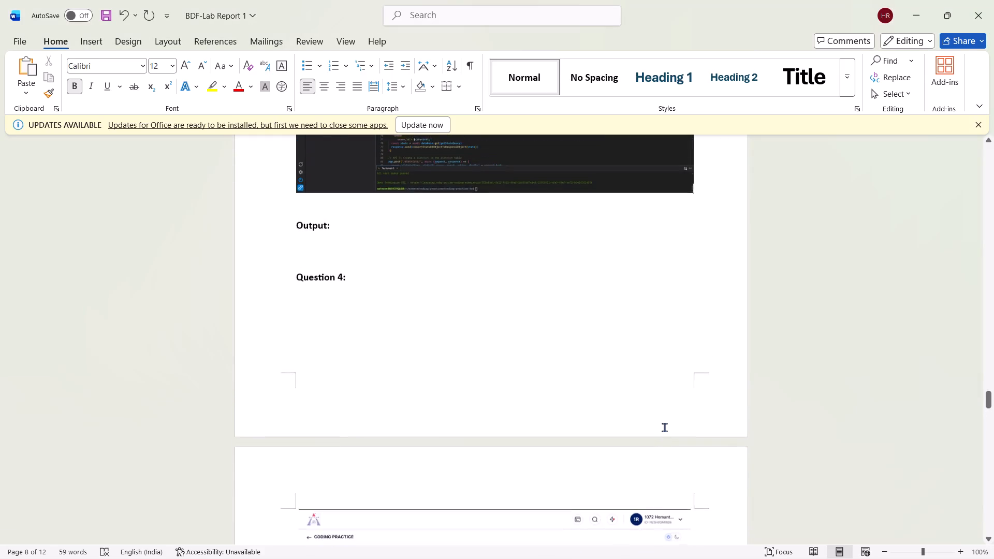
pyautogui.press('Return')
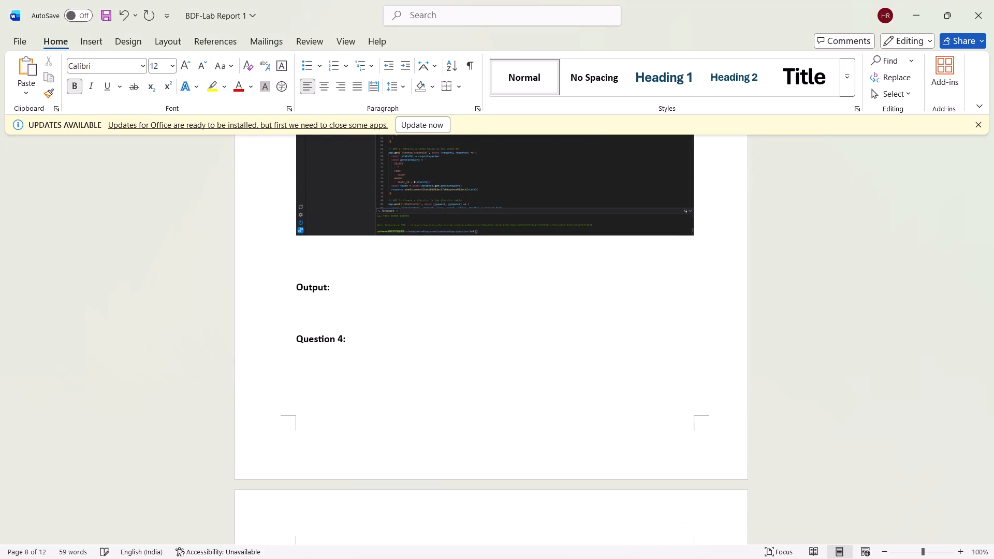
pyautogui.hotkey('ctrl', 'v')
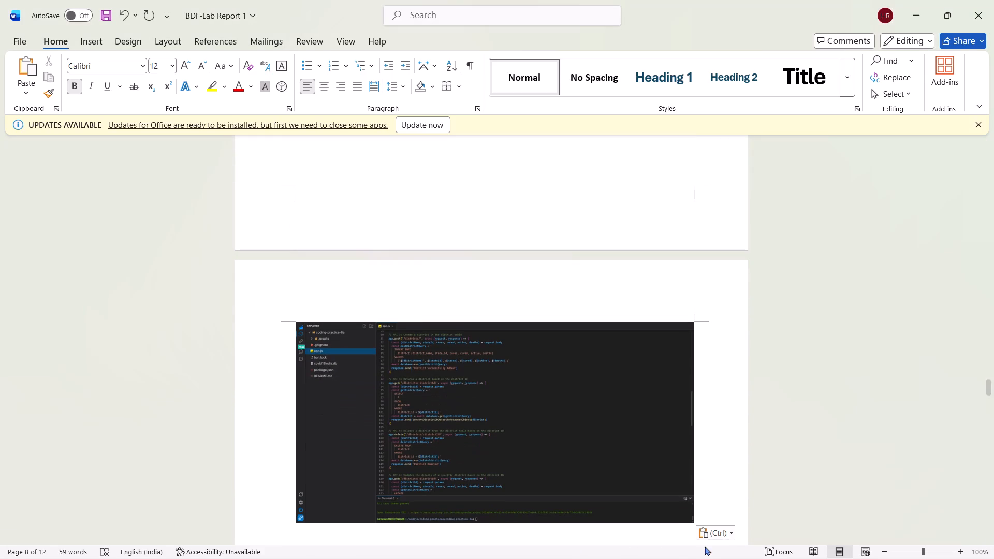
# Capture the IDE showing app.js from API 6 to the start of API 8 and paste it on a new line below the previous code image in Word.
pyautogui.click(626, 547)
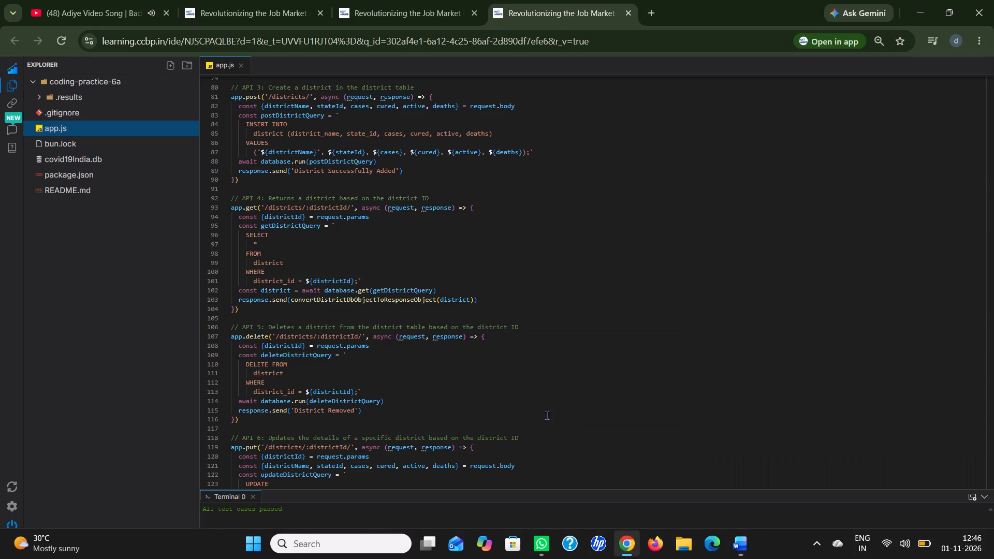
pyautogui.scroll(-4, 538, 360)
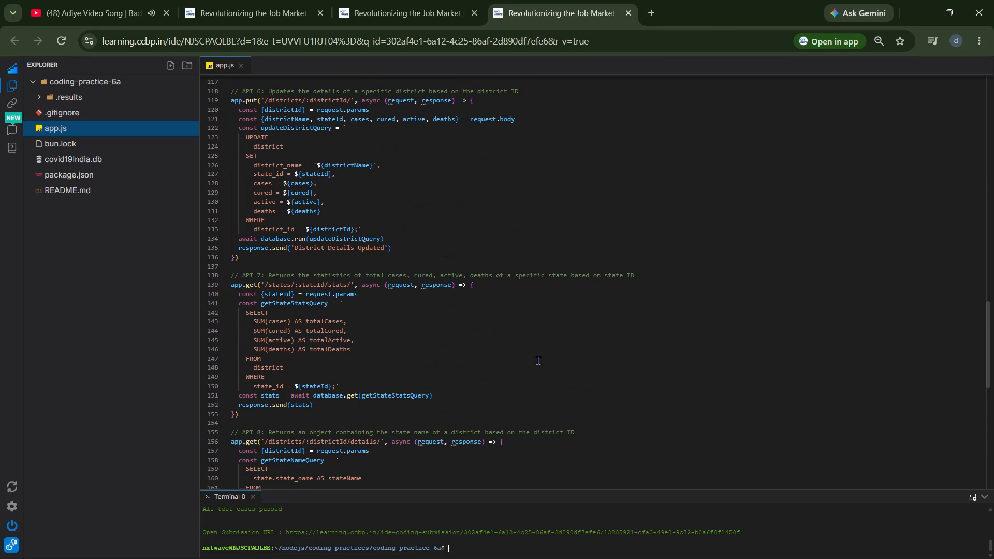
pyautogui.scroll(-1, 538, 360)
pyautogui.scroll(2, 538, 360)
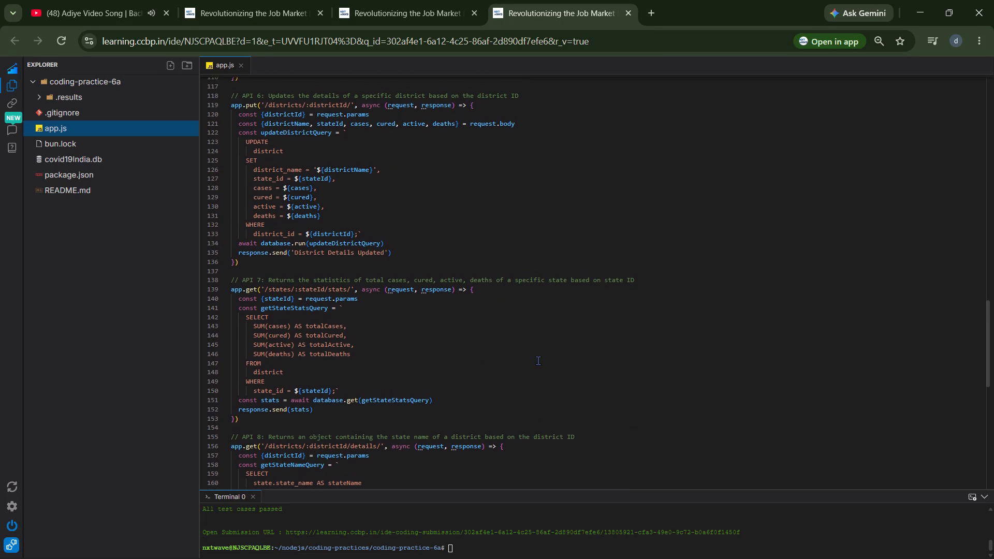
pyautogui.press('Print')
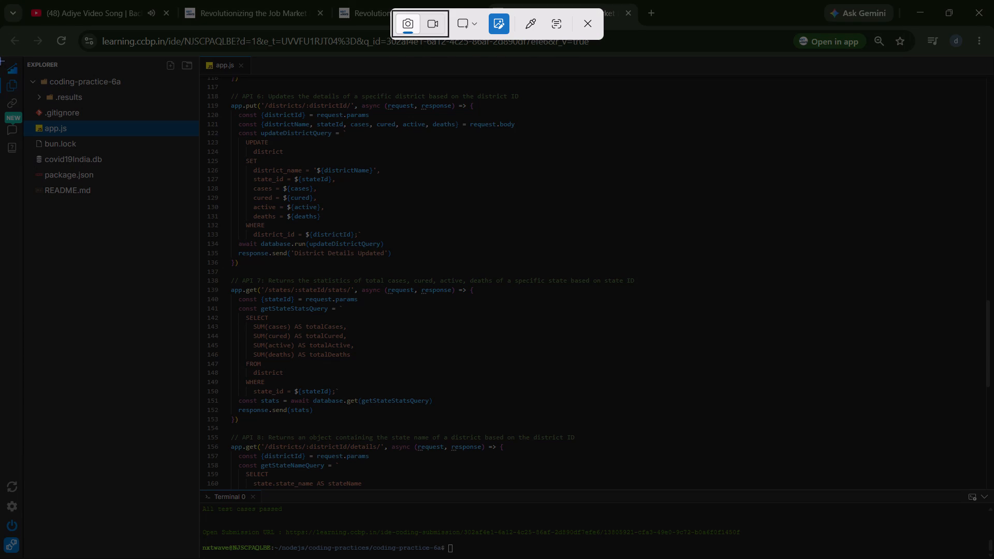
pyautogui.moveTo(0, 59); pyautogui.dragTo(993, 558)
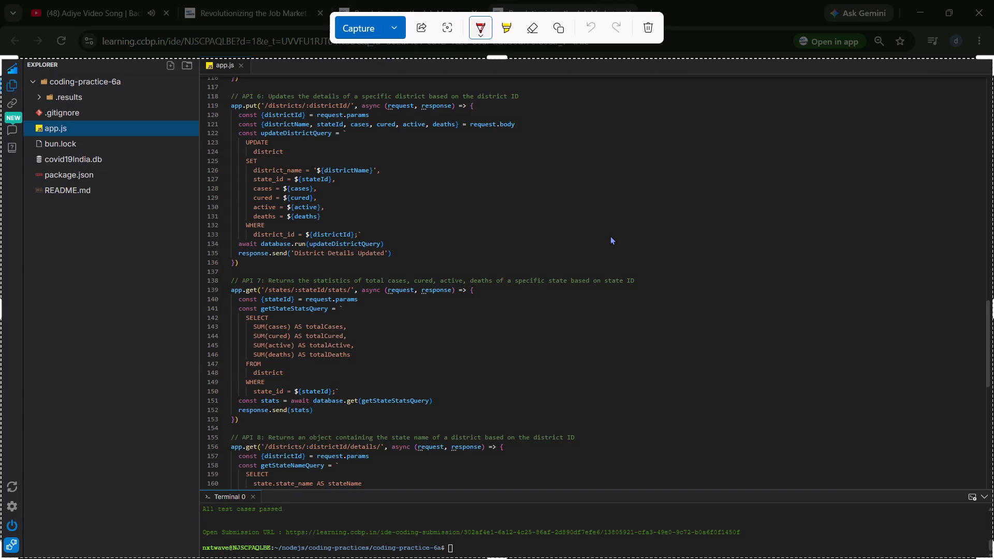
pyautogui.click(393, 33)
pyautogui.click(396, 108)
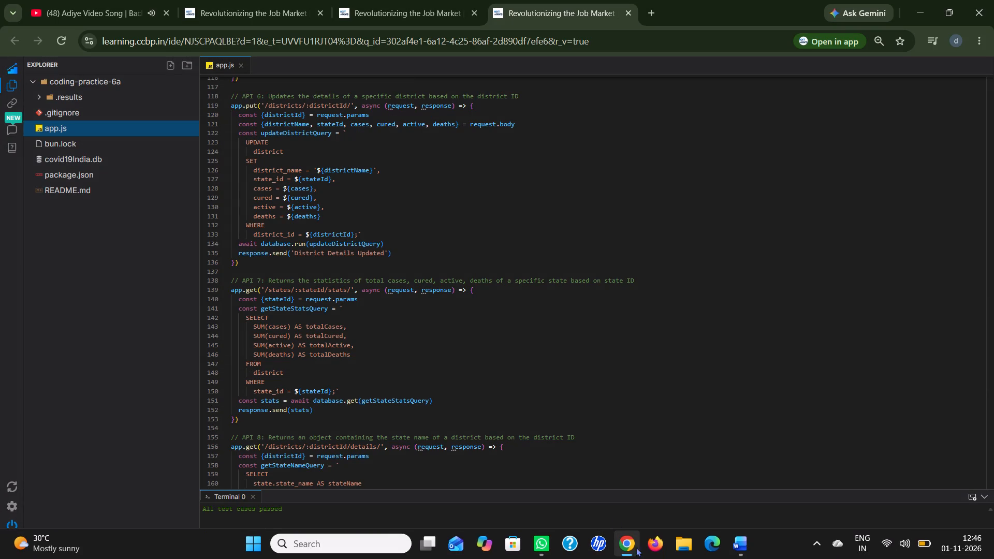
pyautogui.click(740, 487)
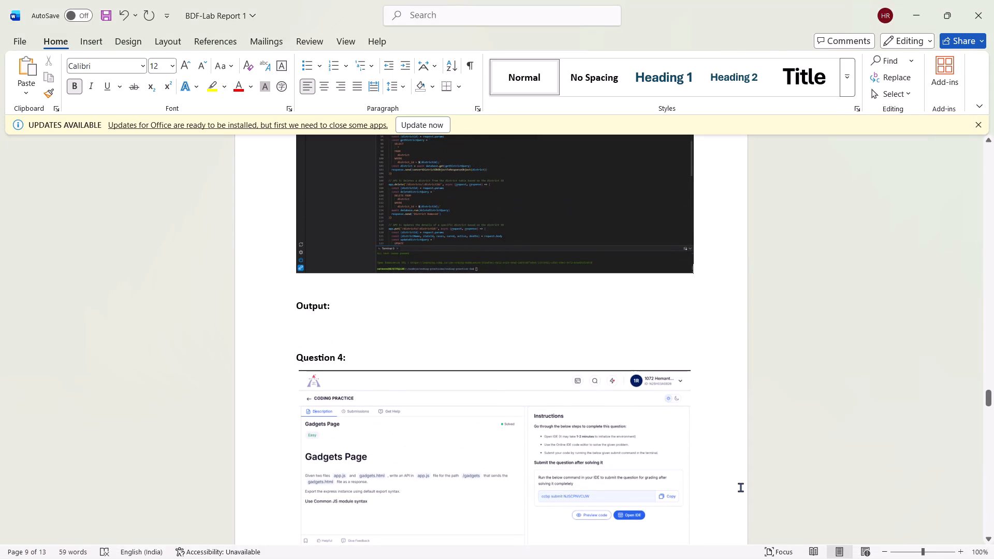
pyautogui.press('Return')
pyautogui.hotkey('ctrl', 'v')
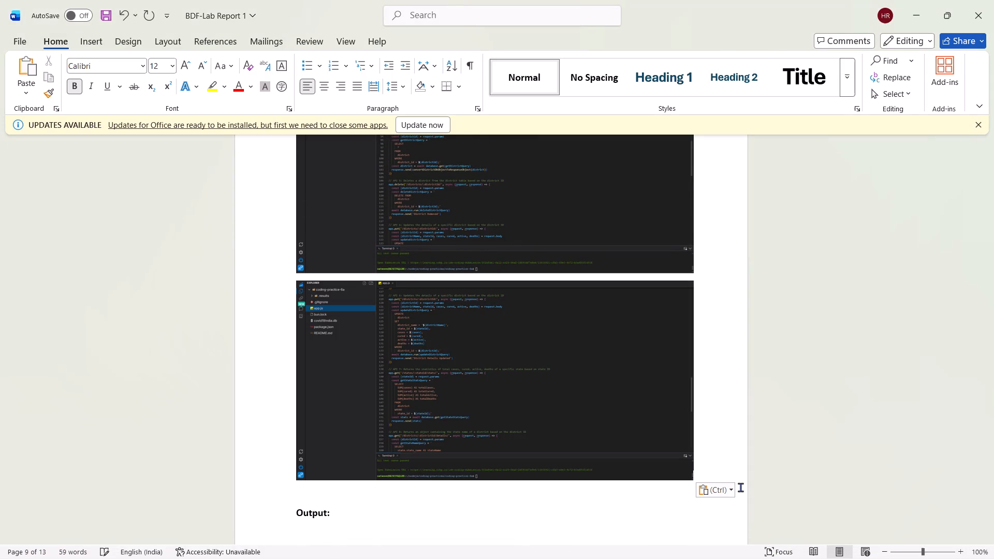
# Switch to the IDE in Chrome and copy a screenshot showing the end of app.js, with API 8 and the module.exports line.
pyautogui.click(624, 547)
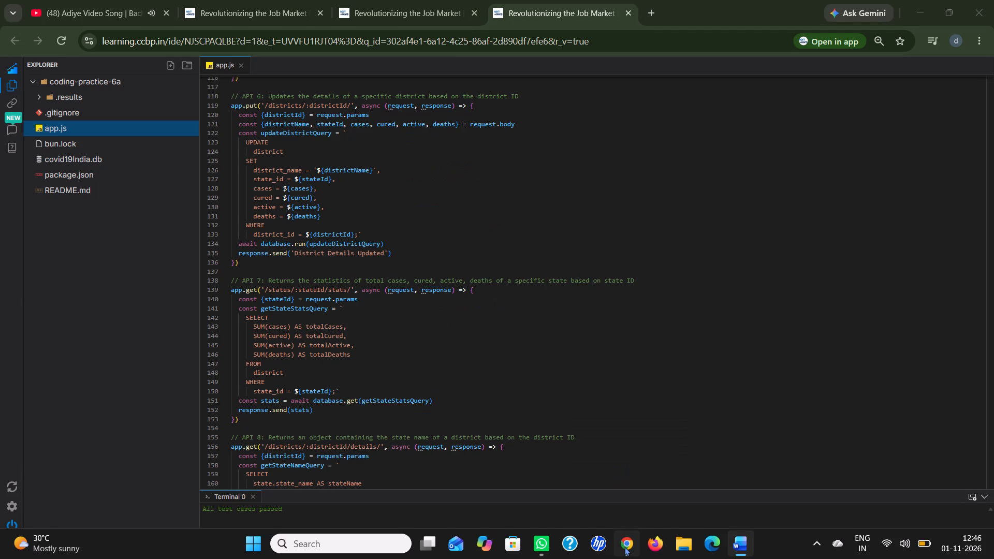
pyautogui.scroll(-4, 519, 417)
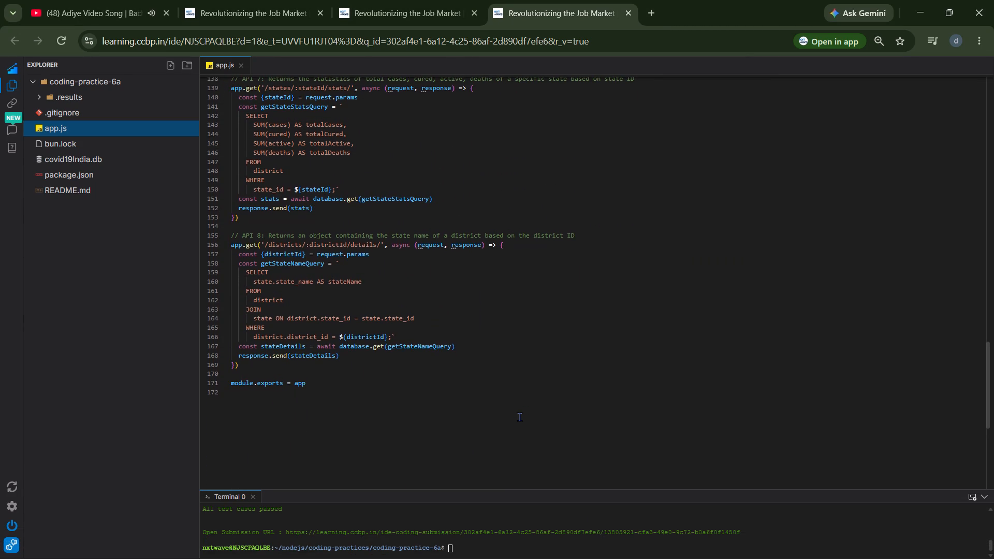
pyautogui.press('Print')
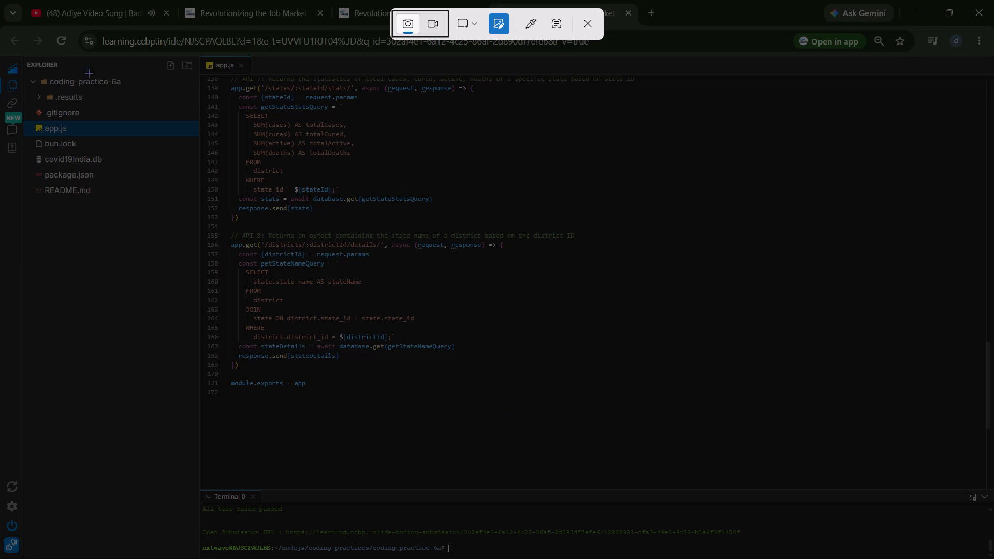
pyautogui.moveTo(0, 56); pyautogui.dragTo(993, 544)
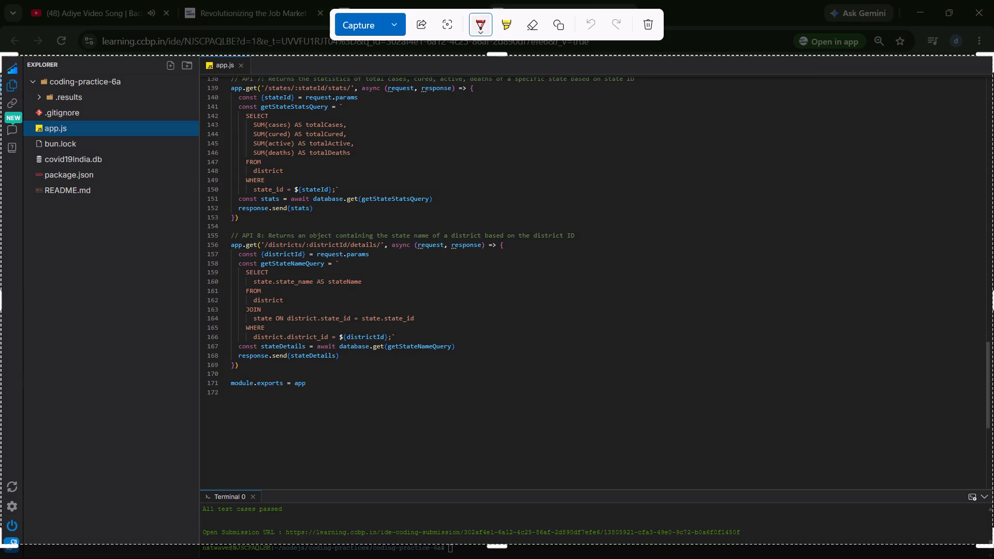
pyautogui.click(392, 30)
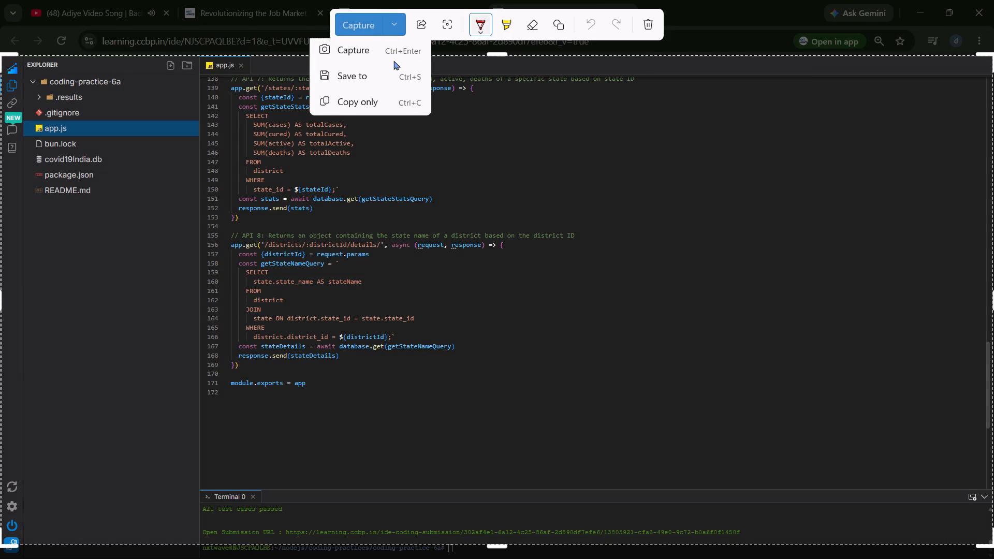
pyautogui.click(404, 112)
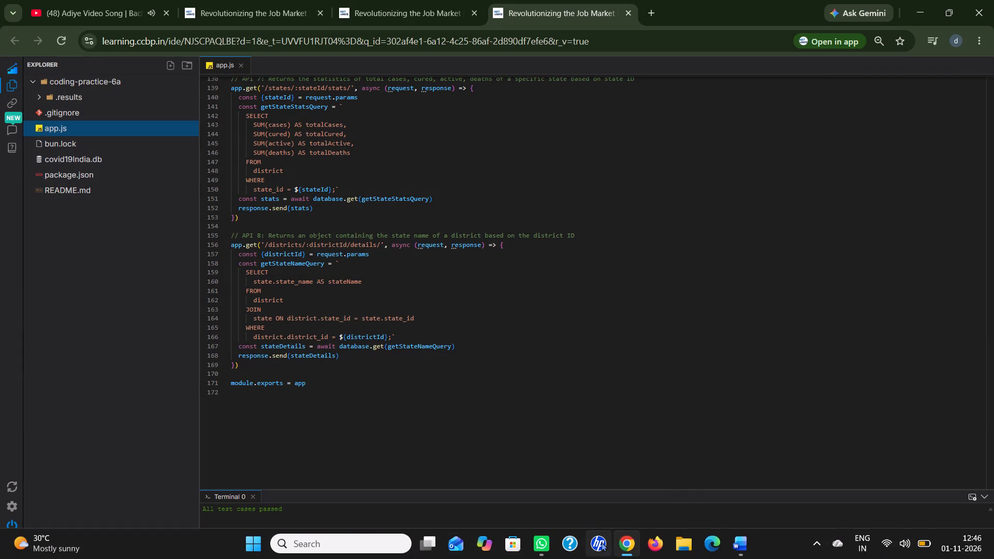
# Return to the Word report and paste the final app.js screenshot on a new line below the previous code image under Question 3.
pyautogui.click(732, 498)
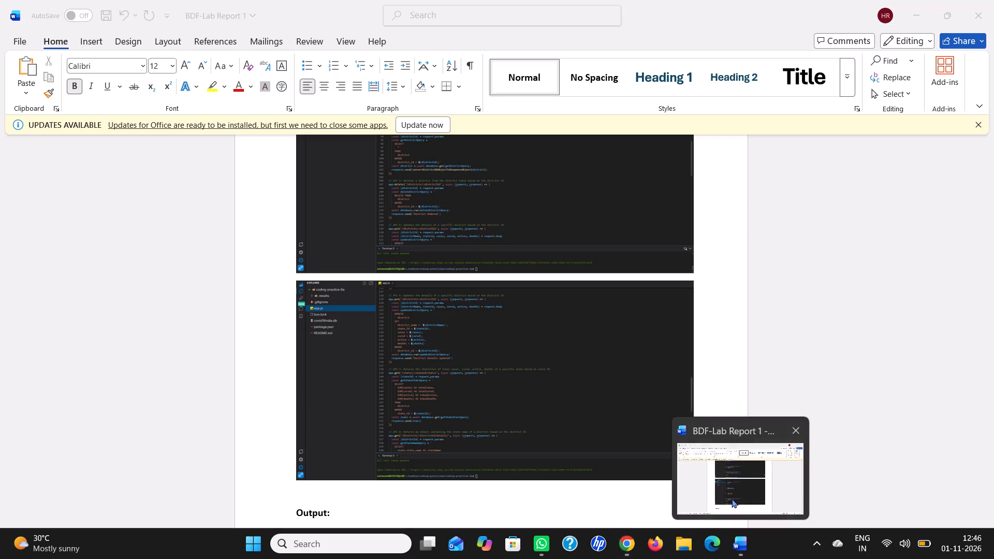
pyautogui.press('Return')
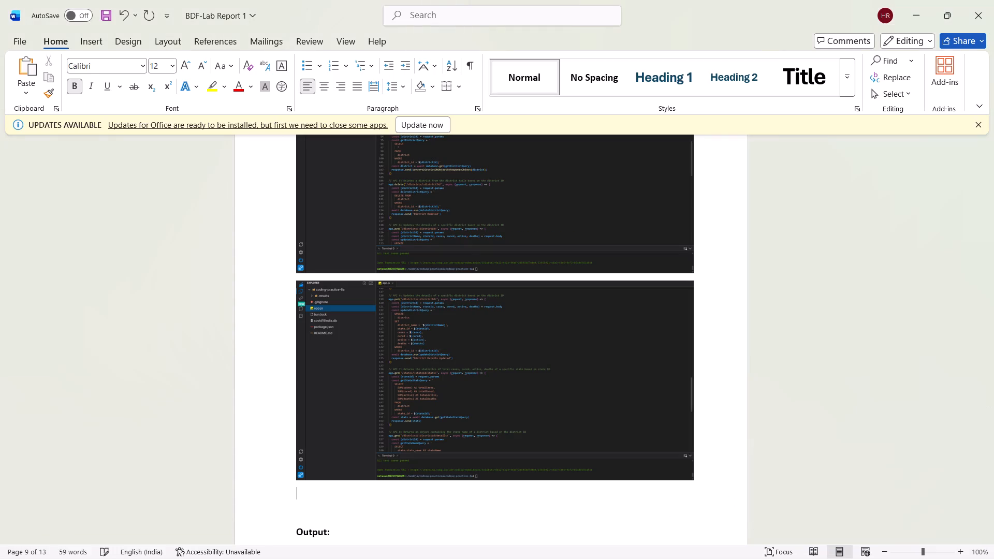
pyautogui.hotkey('ctrl', 'v')
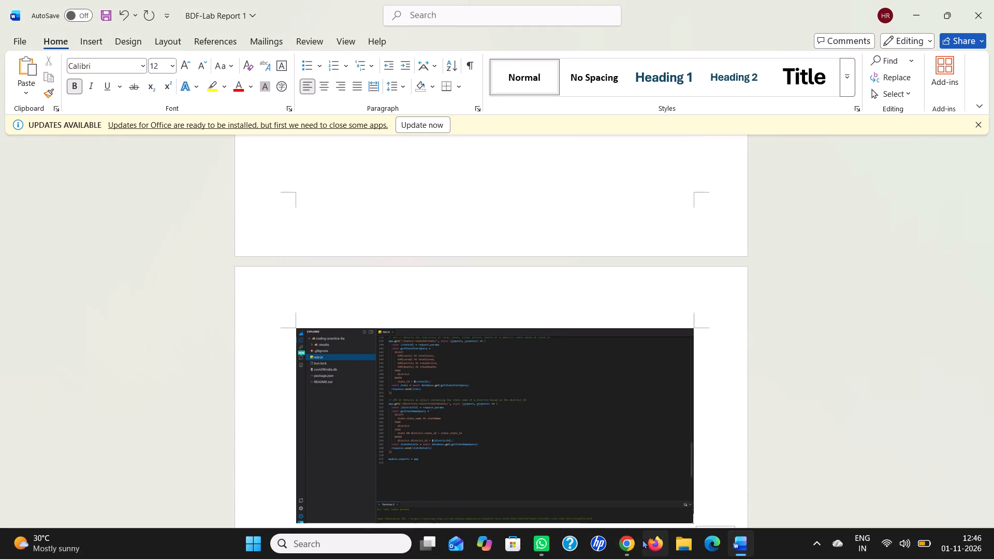
# Switch to Chrome and show the Covid-19 India submission details page at 67% zoom.
pyautogui.click(636, 540)
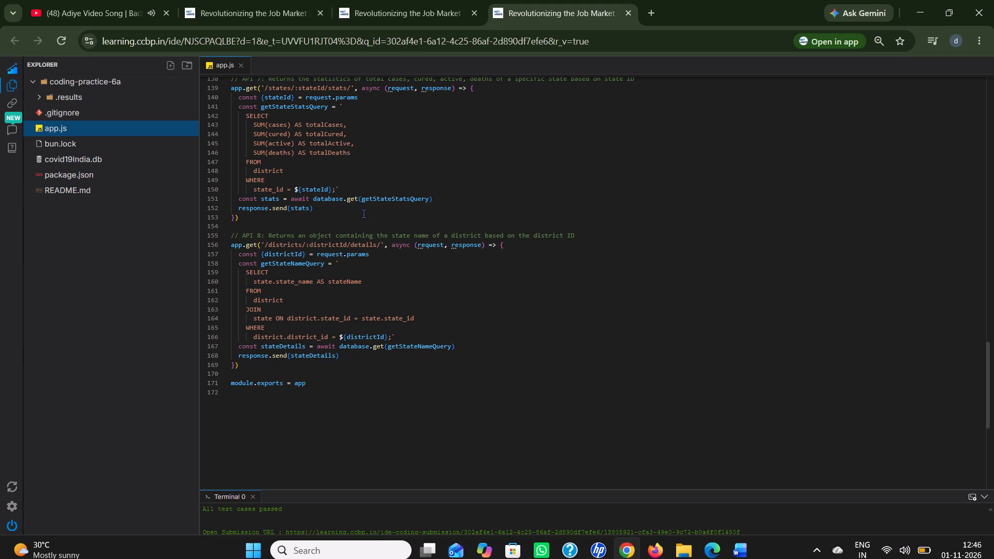
pyautogui.click(460, 0)
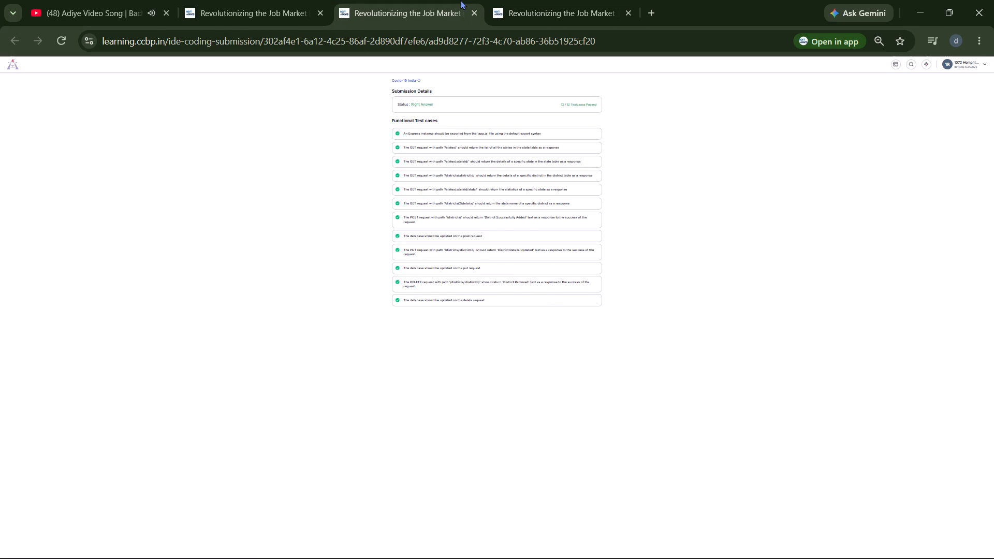
pyautogui.hotkey('ctrl', '-')
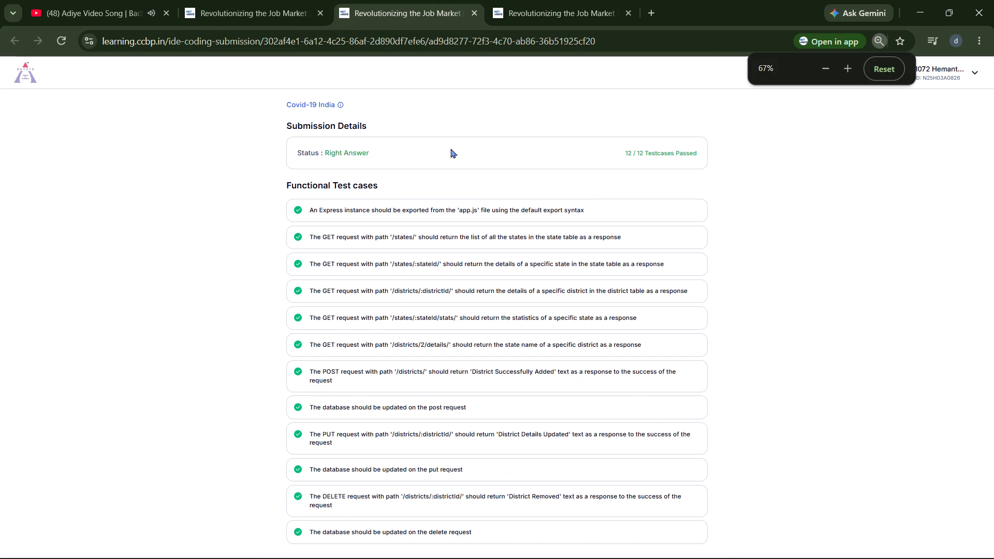
pyautogui.press('-')
pyautogui.hotkey('ctrl', '-')
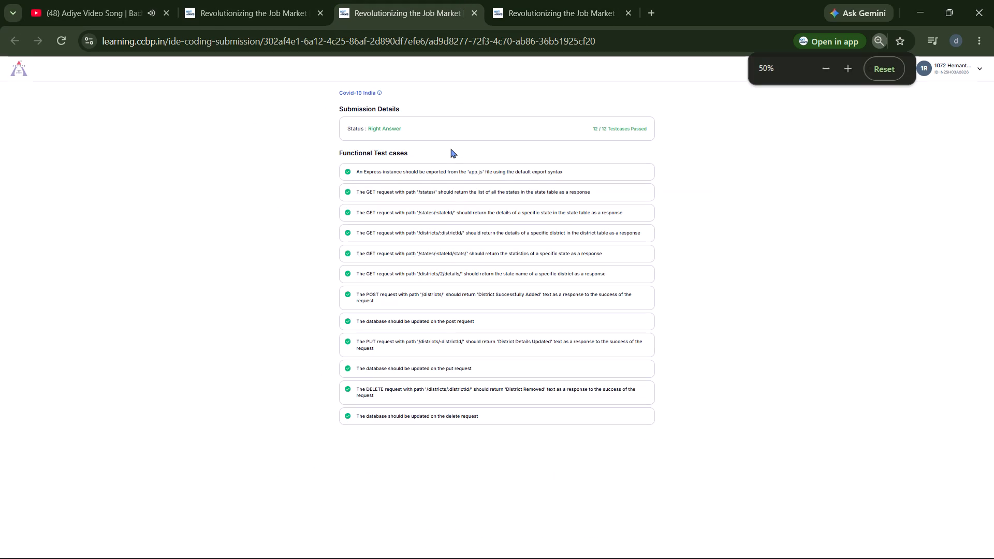
pyautogui.hotkey('ctrl', '+')
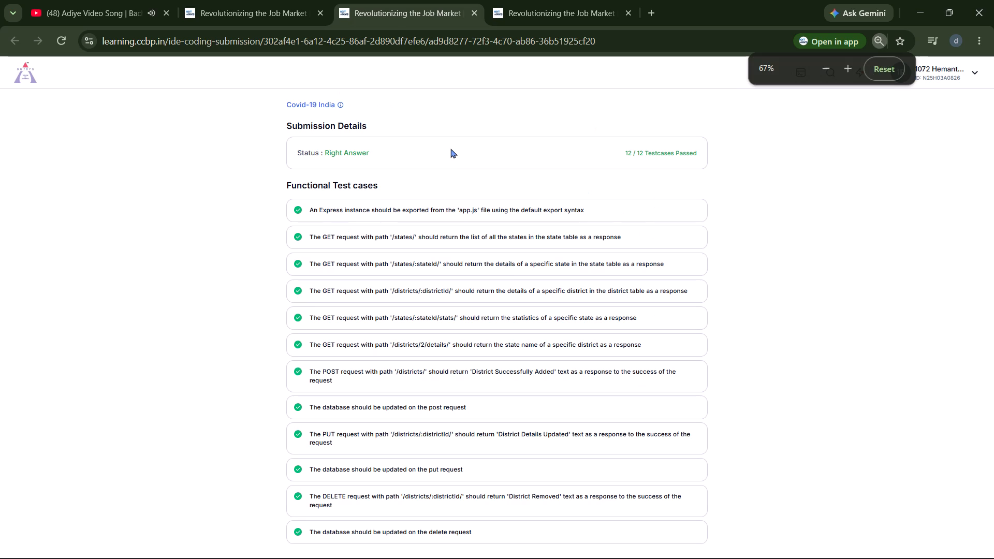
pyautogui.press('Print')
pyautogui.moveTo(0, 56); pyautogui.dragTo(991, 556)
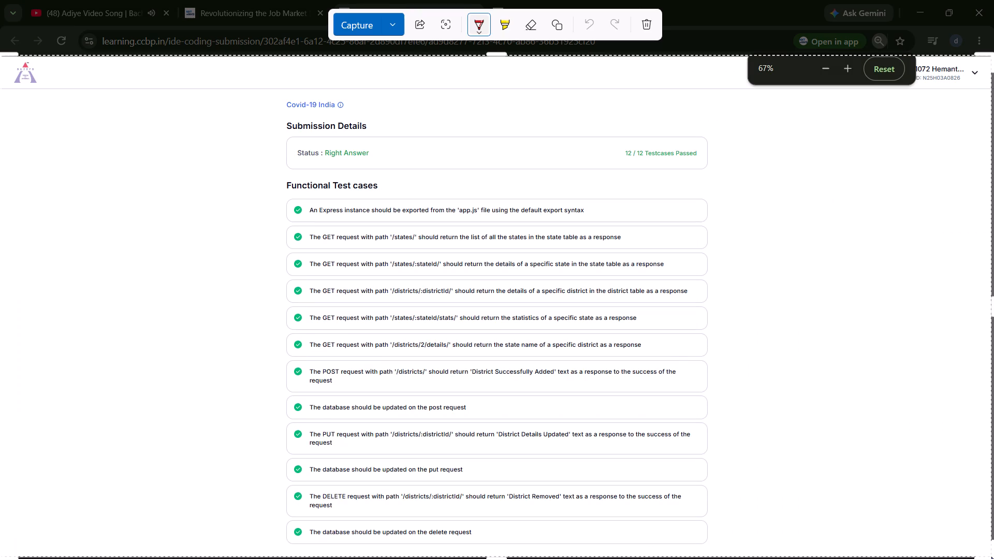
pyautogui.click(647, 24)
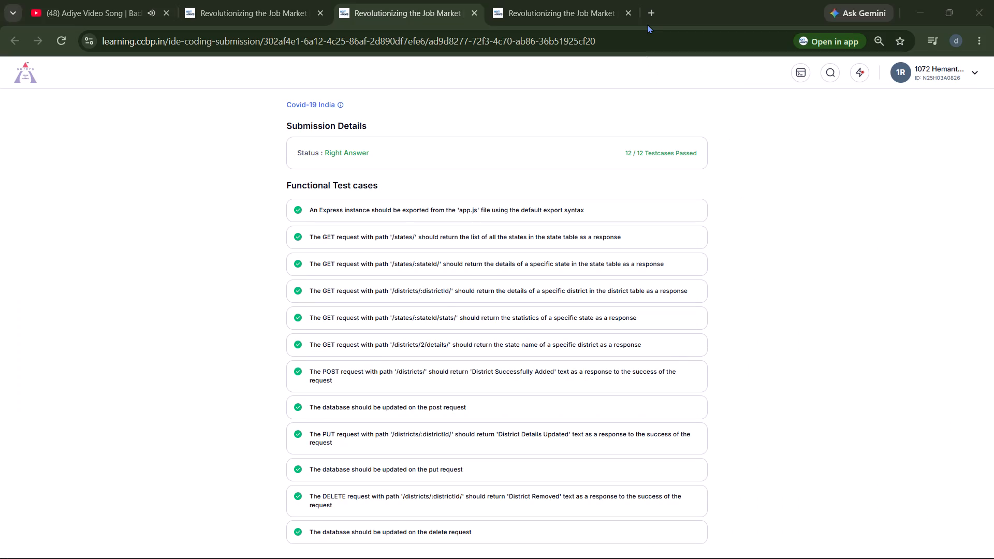
# Copy a screenshot of the whole Covid-19 India submission page, from its header down to the last functional test case.
pyautogui.press('Print')
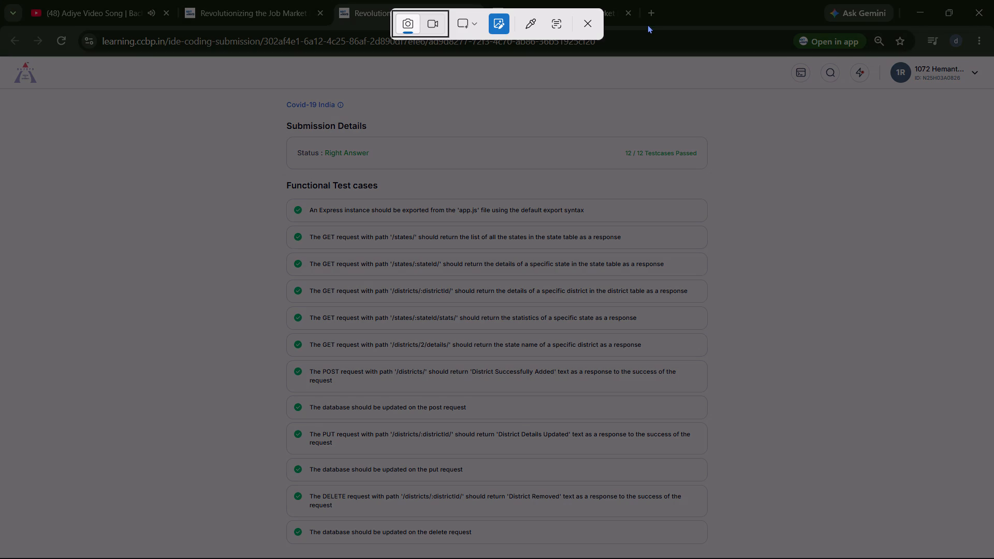
pyautogui.moveTo(0, 55); pyautogui.dragTo(900, 352)
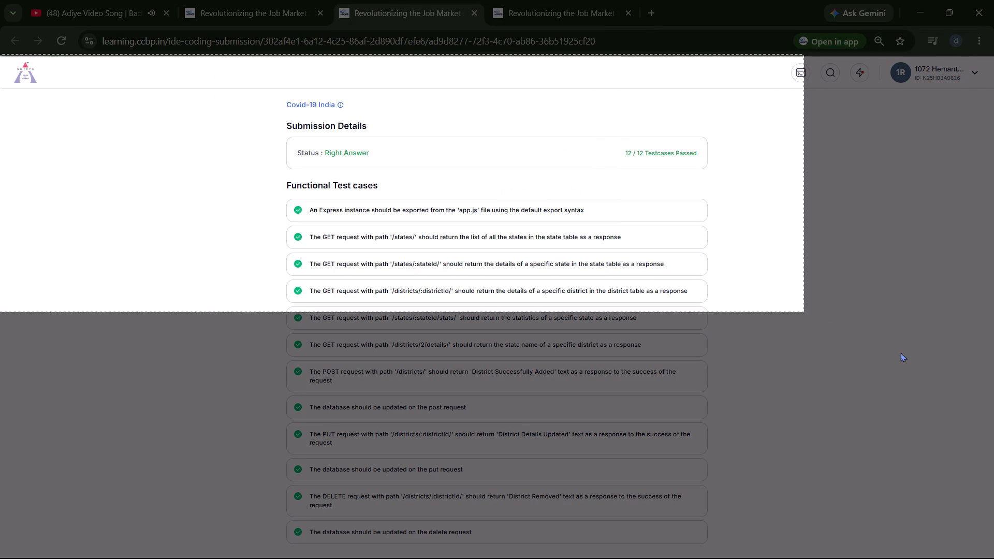
pyautogui.moveTo(900, 352); pyautogui.dragTo(987, 558)
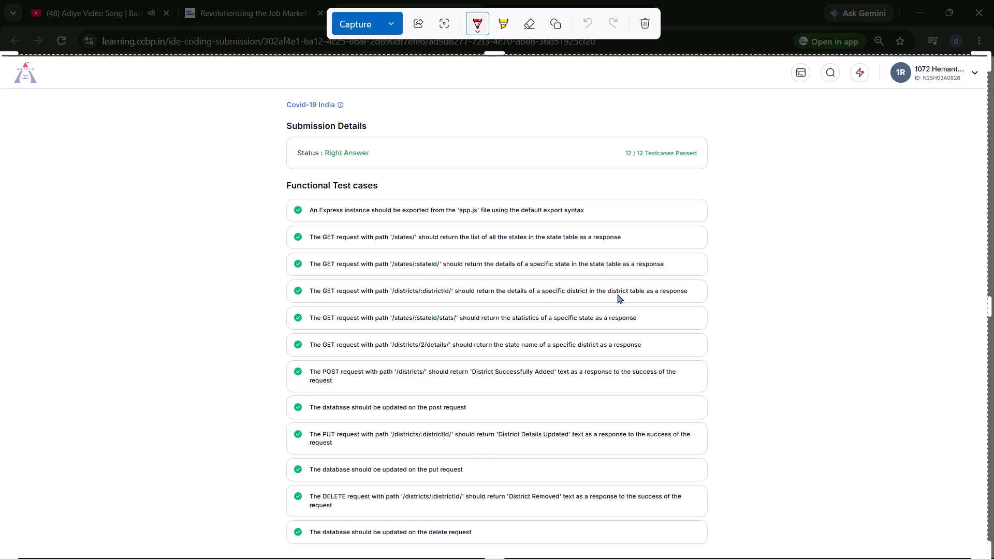
pyautogui.click(391, 21)
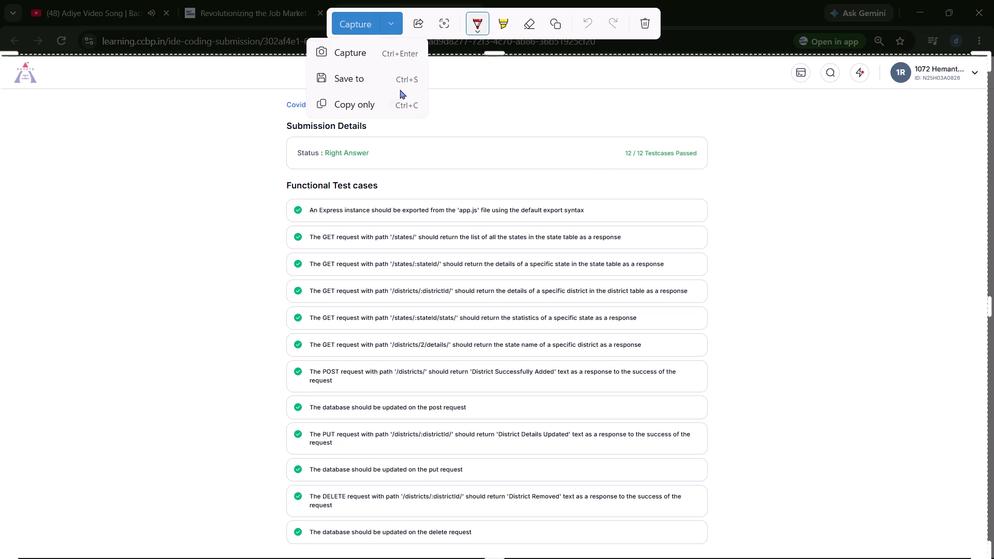
pyautogui.click(401, 103)
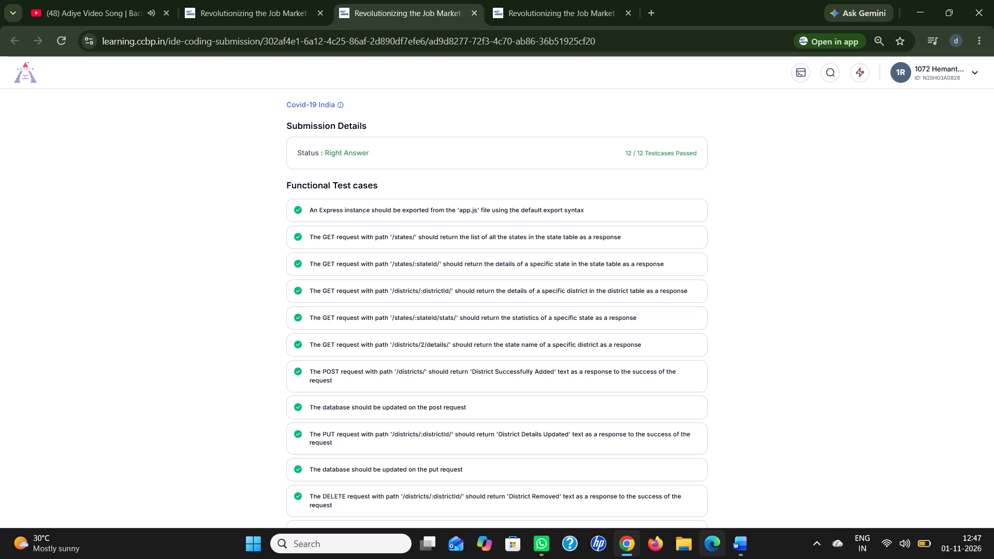
# Return to the Word report and paste the submission screenshot on a new line under the Output heading of Question 3.
pyautogui.click(736, 483)
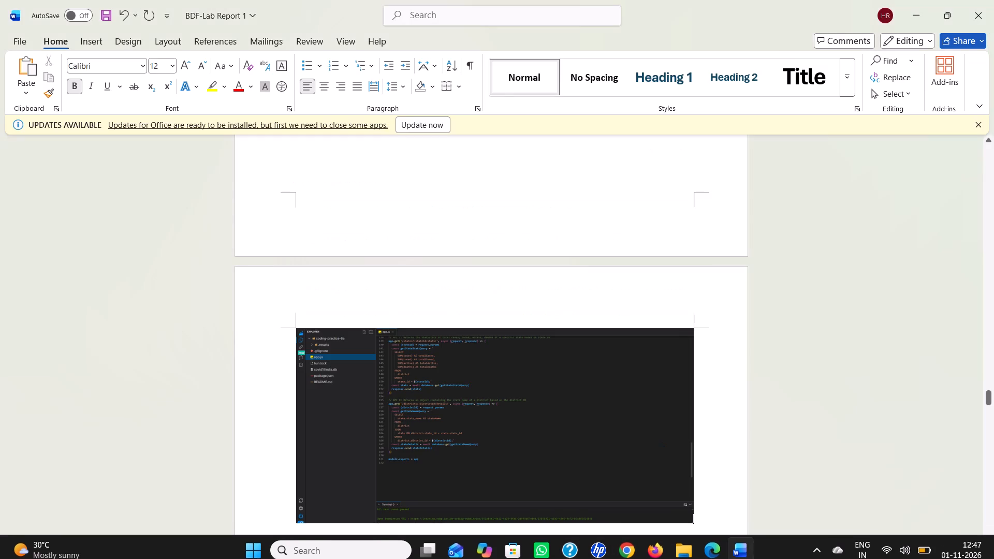
pyautogui.scroll(-1, 661, 403)
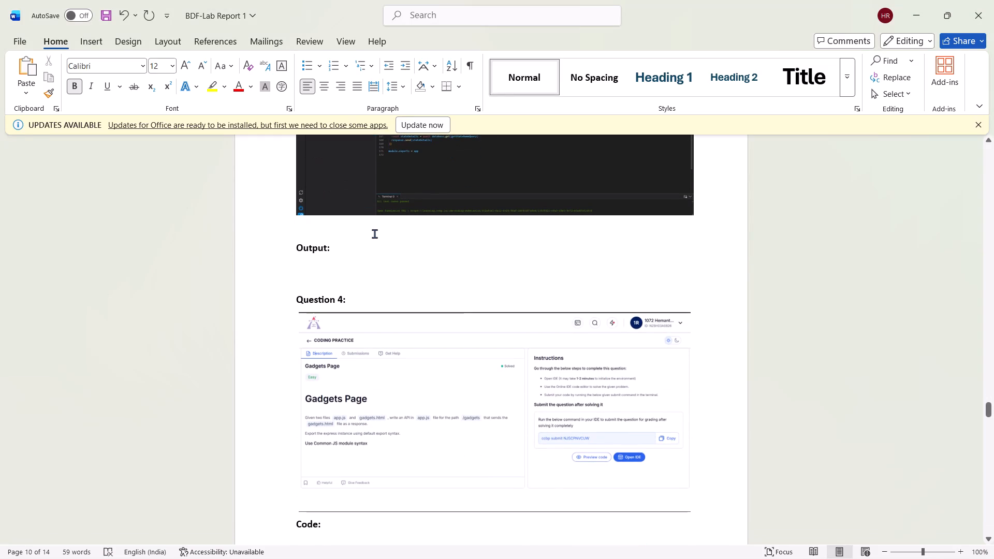
pyautogui.click(369, 254)
pyautogui.press('Return')
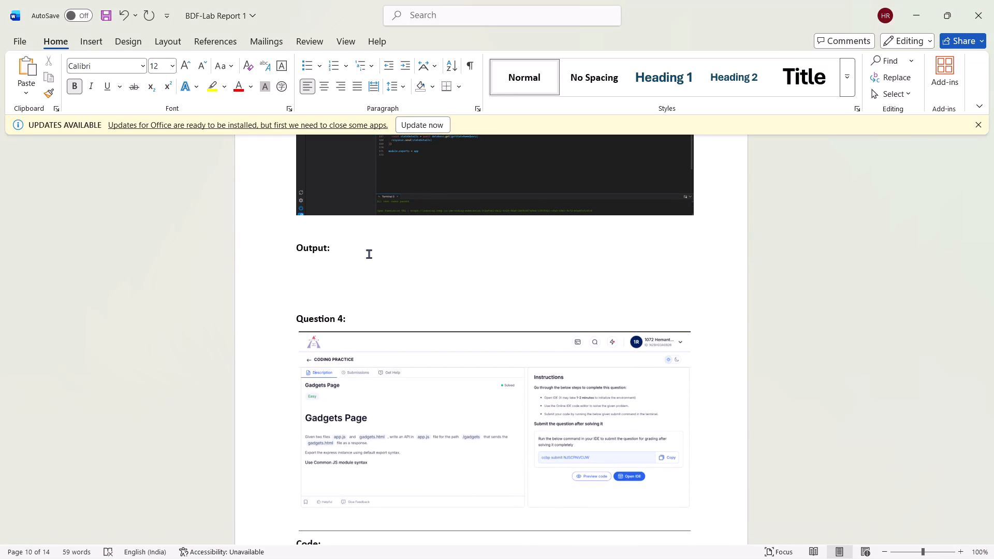
pyautogui.hotkey('ctrl', 'v')
# Delete the old Gadgets Page question image, the code image and the output image from the Question 4 section.
pyautogui.scroll(-1, 376, 372)
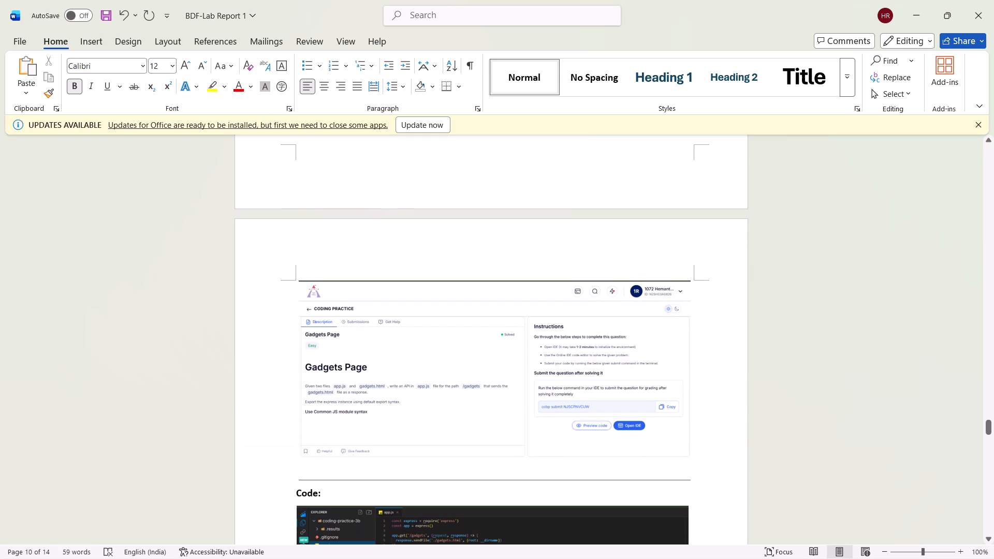
pyautogui.scroll(-1, 400, 372)
pyautogui.click(444, 273)
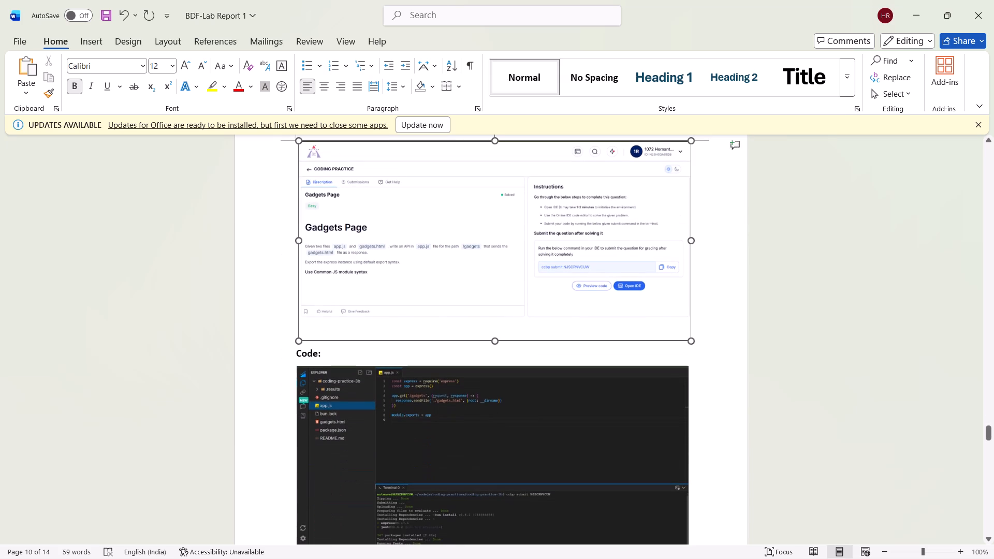
pyautogui.press('BackSpace')
pyautogui.click(418, 493)
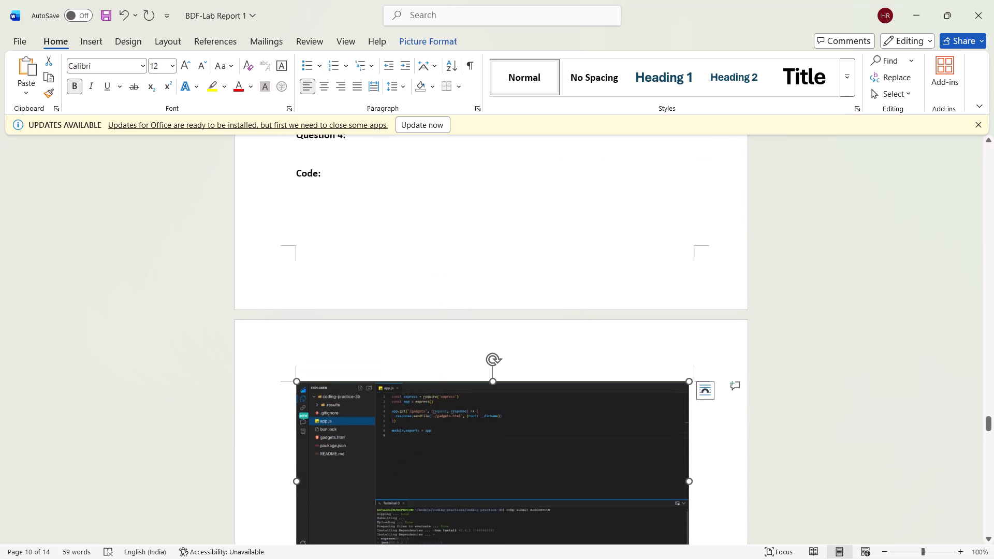
pyautogui.press('BackSpace')
pyautogui.click(414, 477)
pyautogui.press('BackSpace')
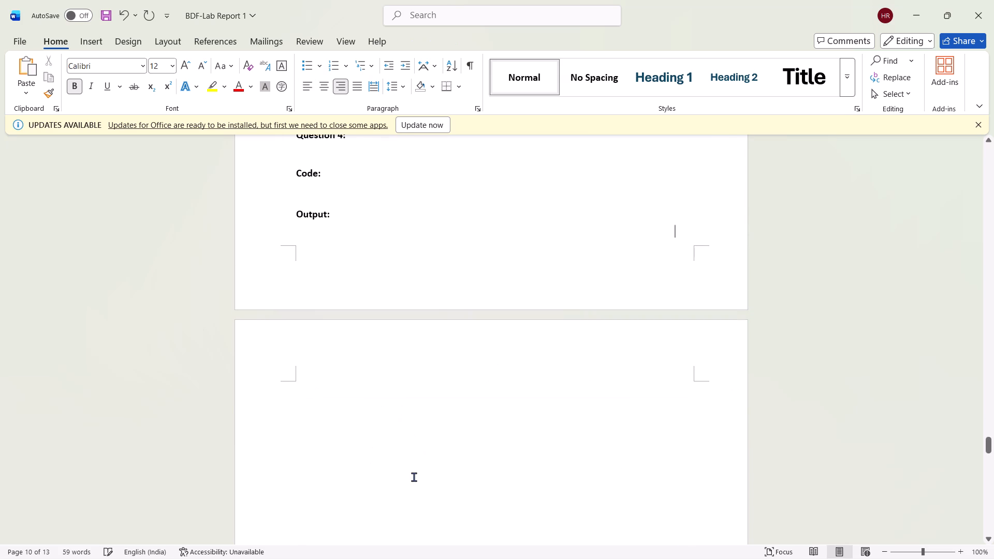
# Delete the entire Question 5 section, from its heading through the end of the report.
pyautogui.scroll(-2, 414, 477)
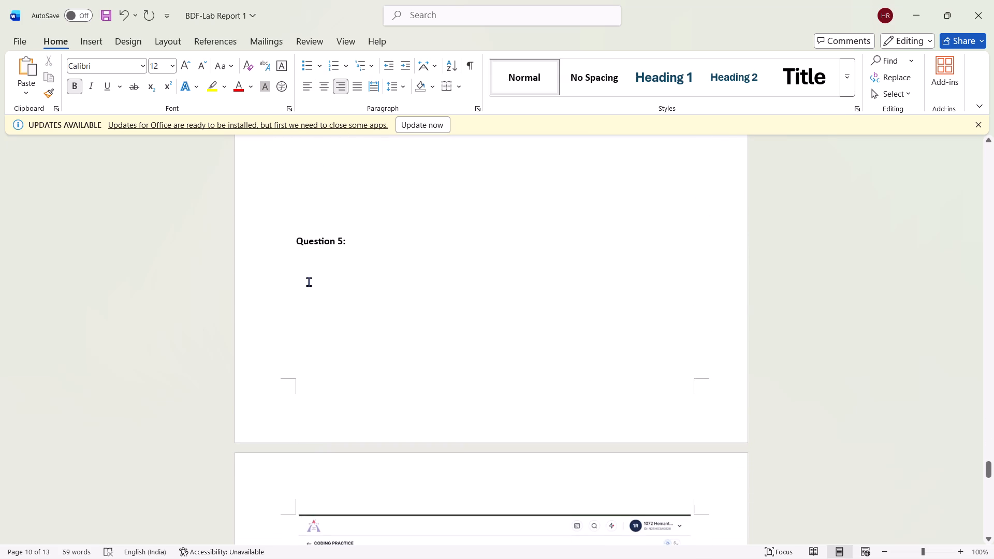
pyautogui.moveTo(299, 239); pyautogui.dragTo(446, 539)
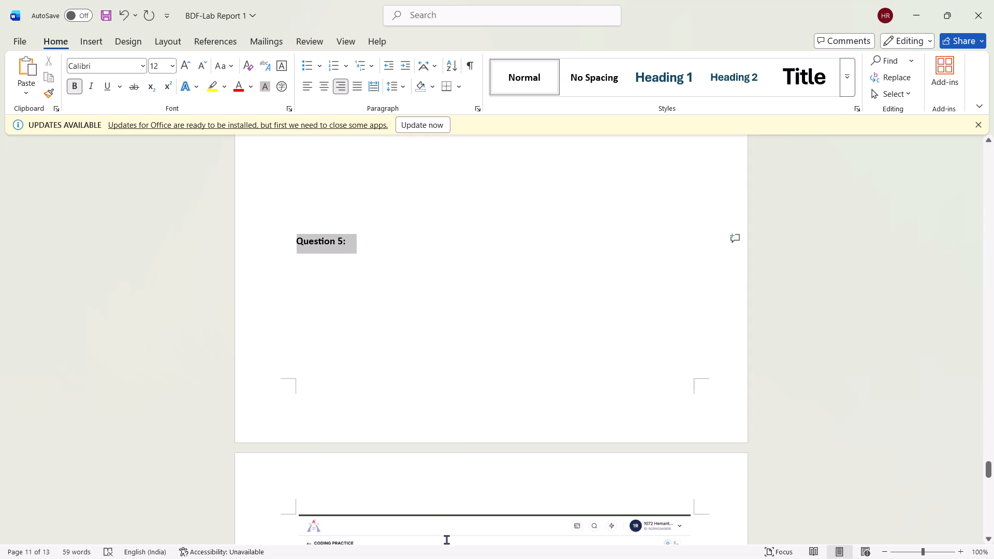
pyautogui.moveTo(446, 539); pyautogui.dragTo(451, 550)
pyautogui.press('BackSpace')
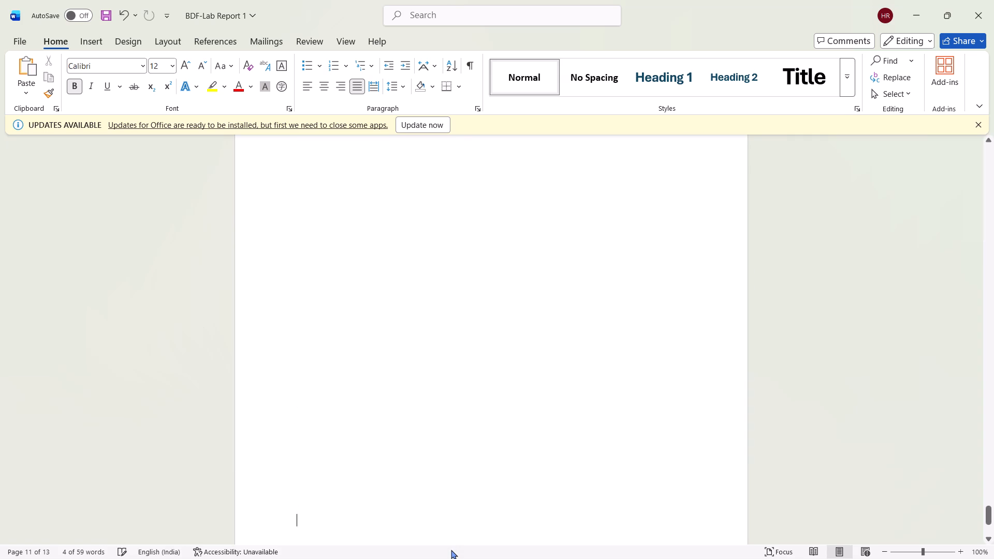
# Add an empty line under the Question 4 heading.
pyautogui.scroll(1, 448, 503)
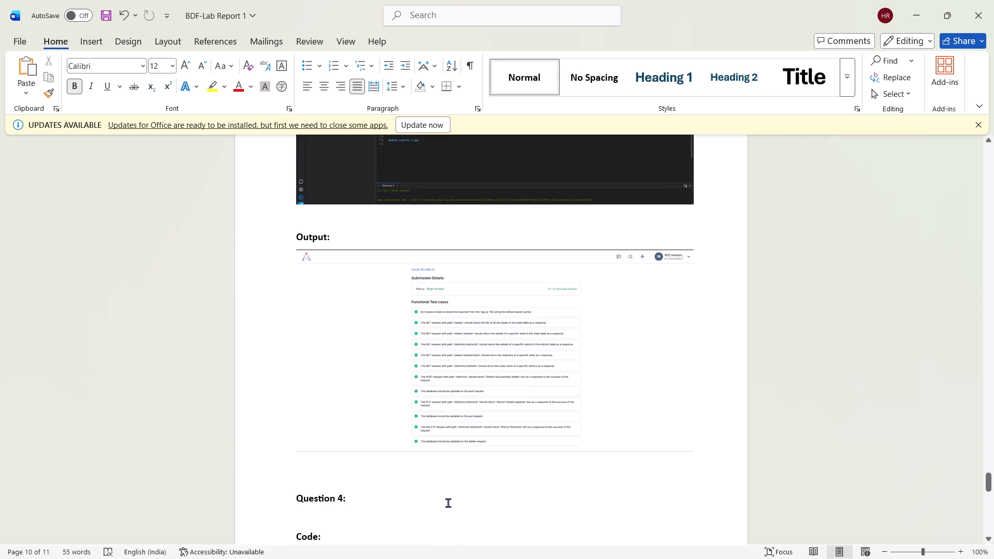
pyautogui.click(396, 474)
pyautogui.press('Return')
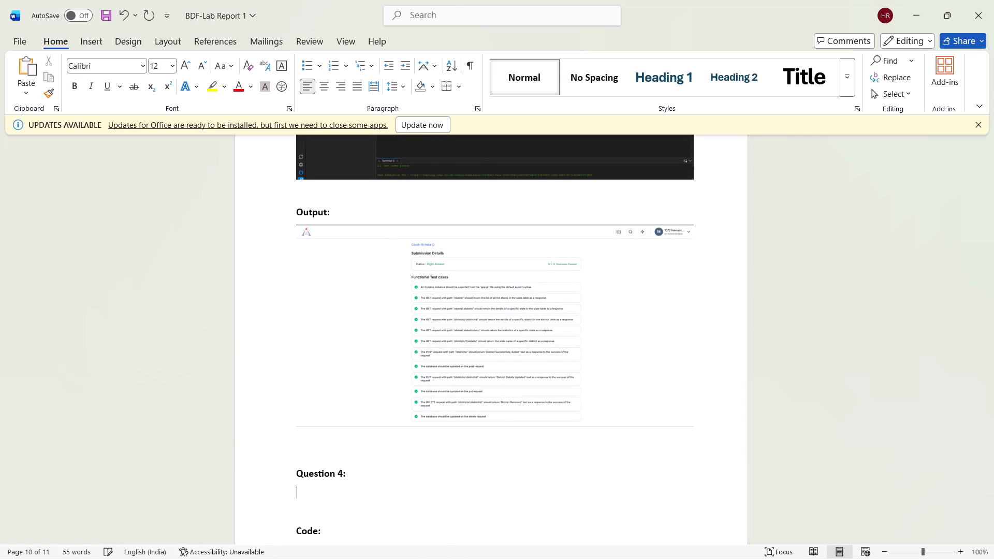
# Switch to Chrome, close the Covid-19 India submission and IDE pages, and open the Player Match Scores question from the Coding Practice list.
pyautogui.click(623, 538)
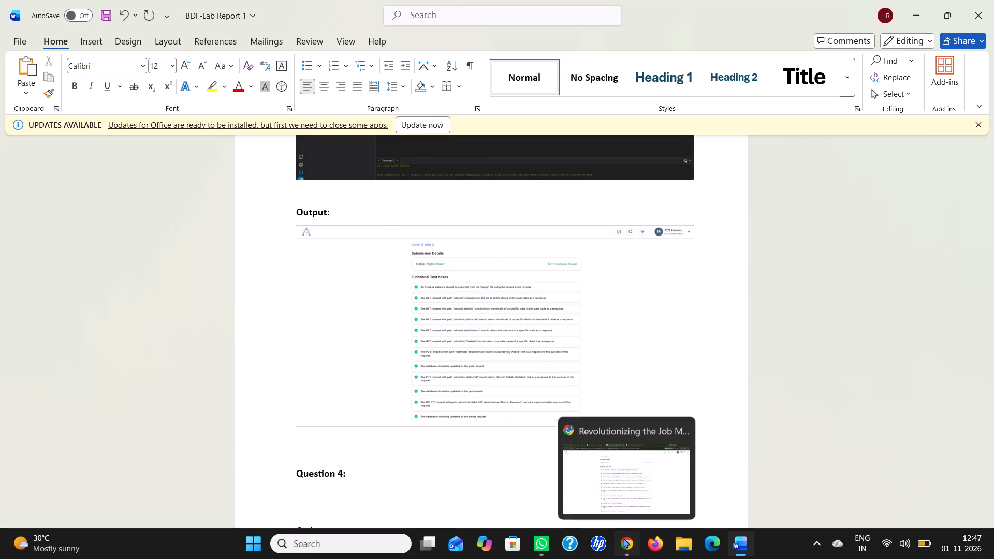
pyautogui.click(472, 10)
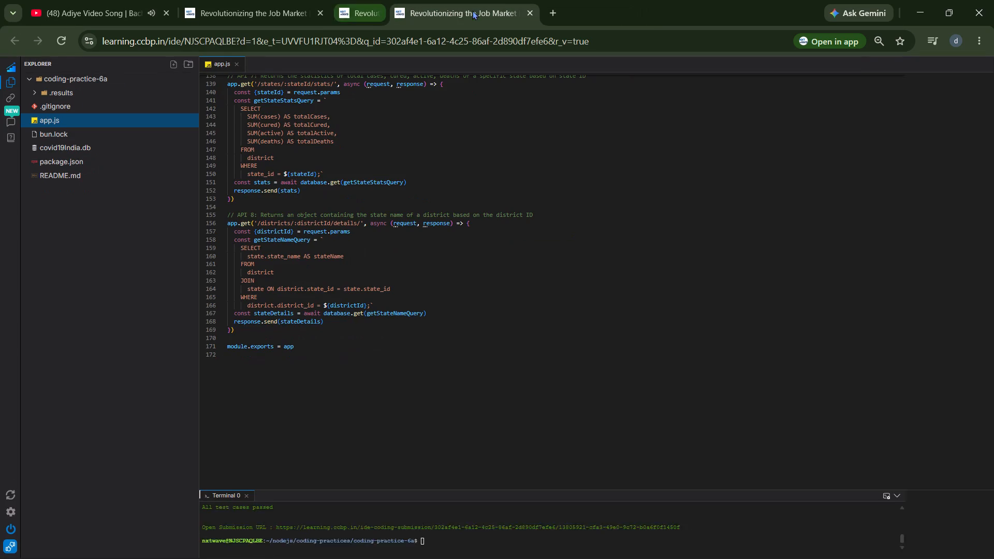
pyautogui.click(477, 11)
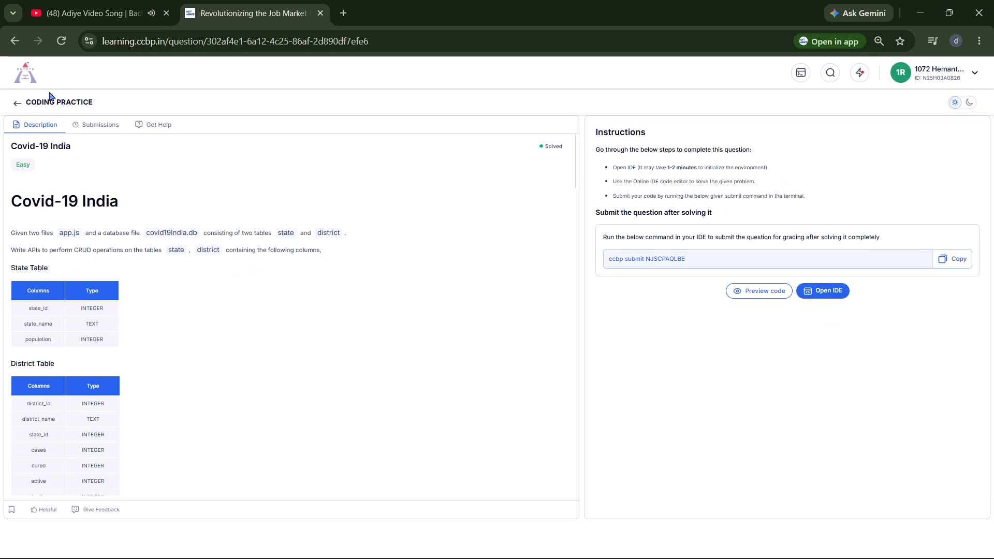
pyautogui.click(16, 101)
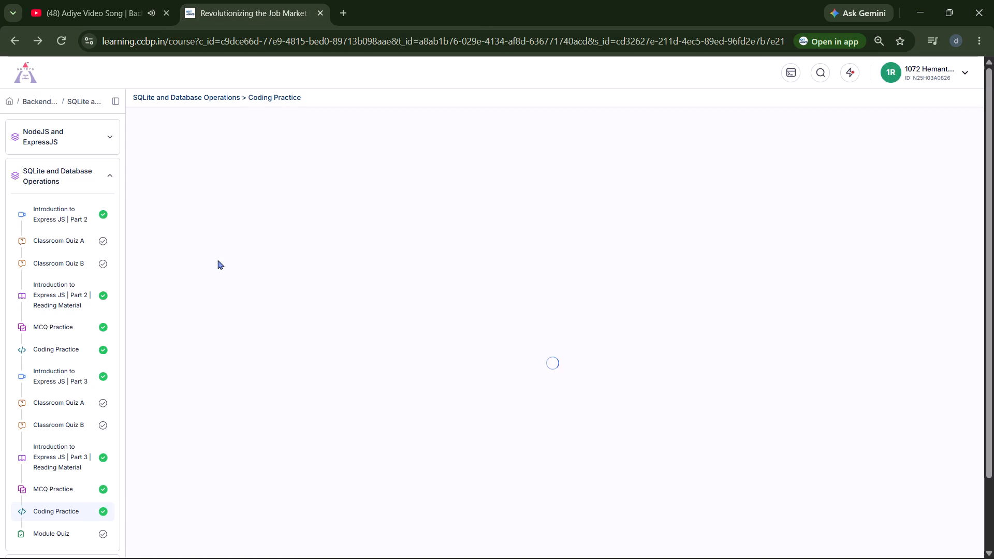
pyautogui.click(461, 221)
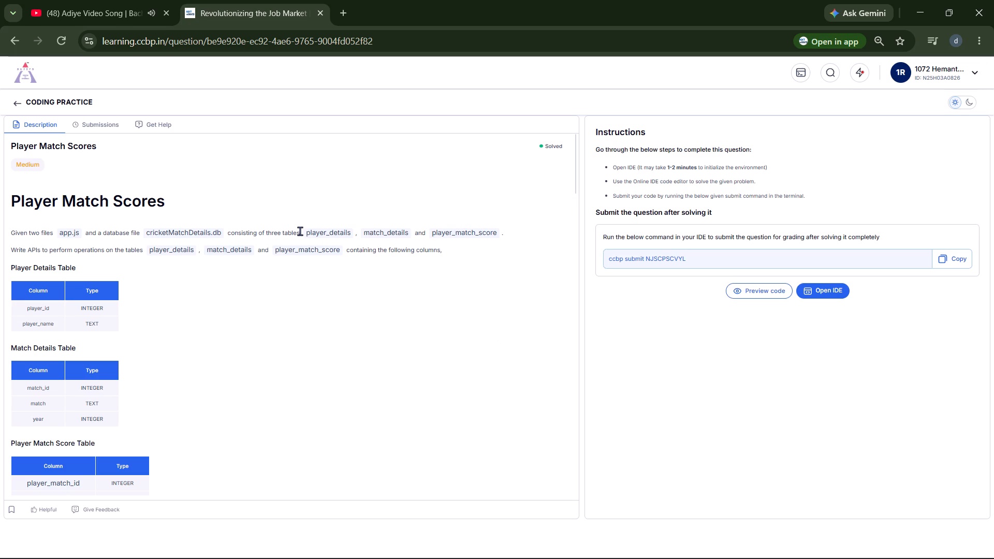
# Copy a screenshot of the whole Player Match Scores question page and paste it under the Question 4 heading in Word.
pyautogui.press('Print')
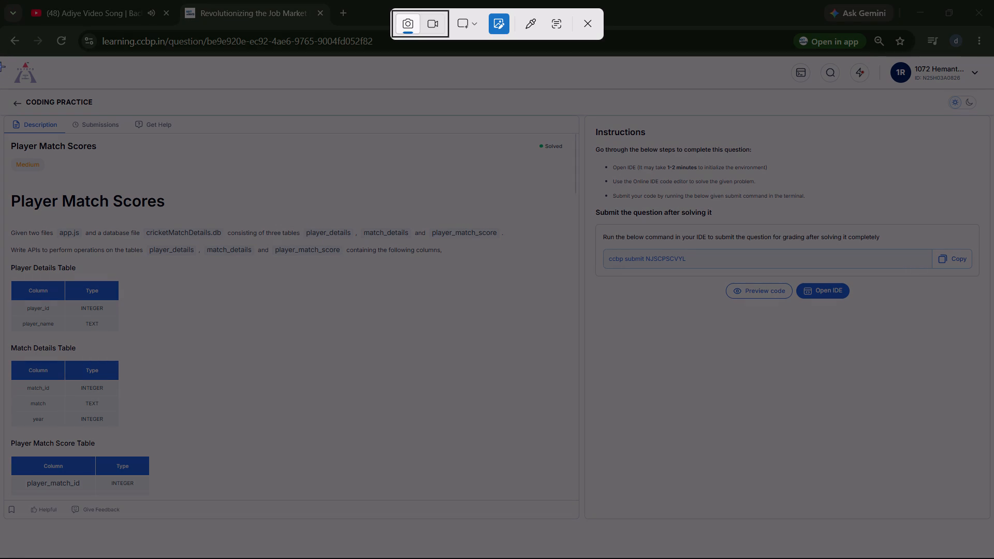
pyautogui.moveTo(0, 57); pyautogui.dragTo(993, 558)
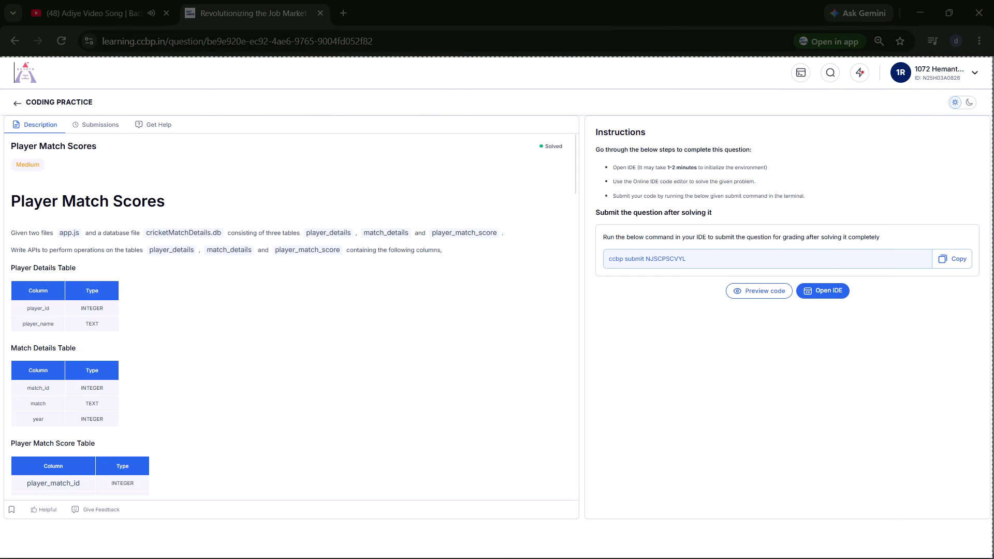
pyautogui.click(394, 22)
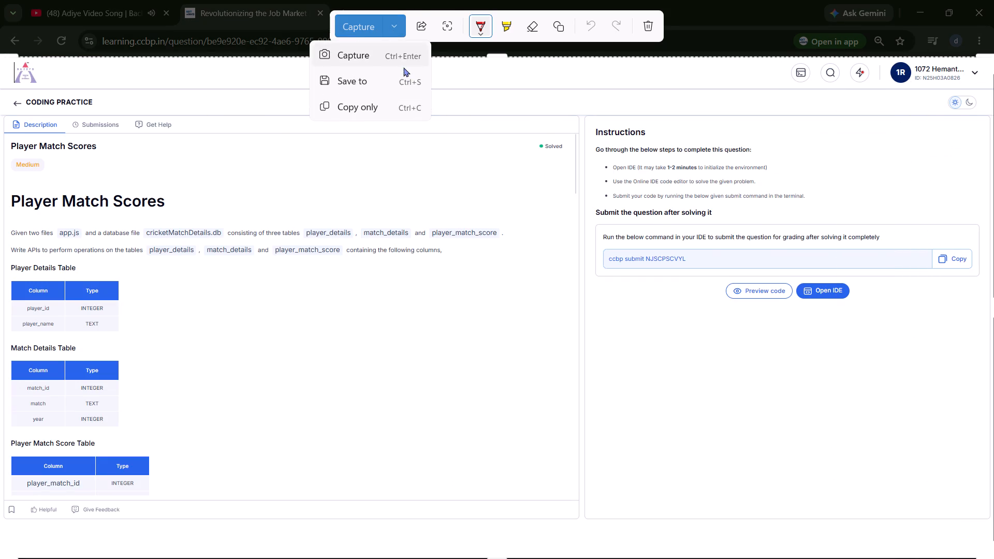
pyautogui.click(407, 106)
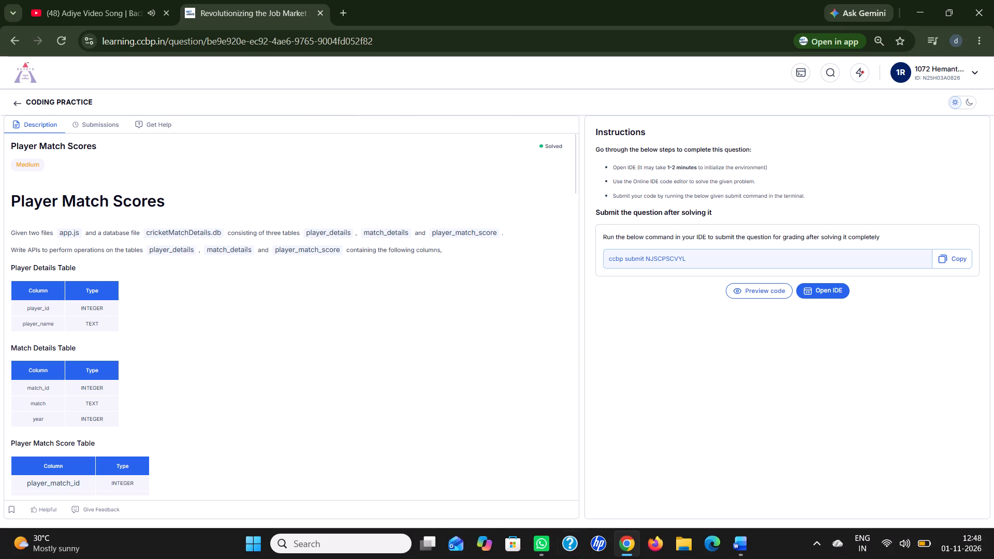
pyautogui.click(738, 469)
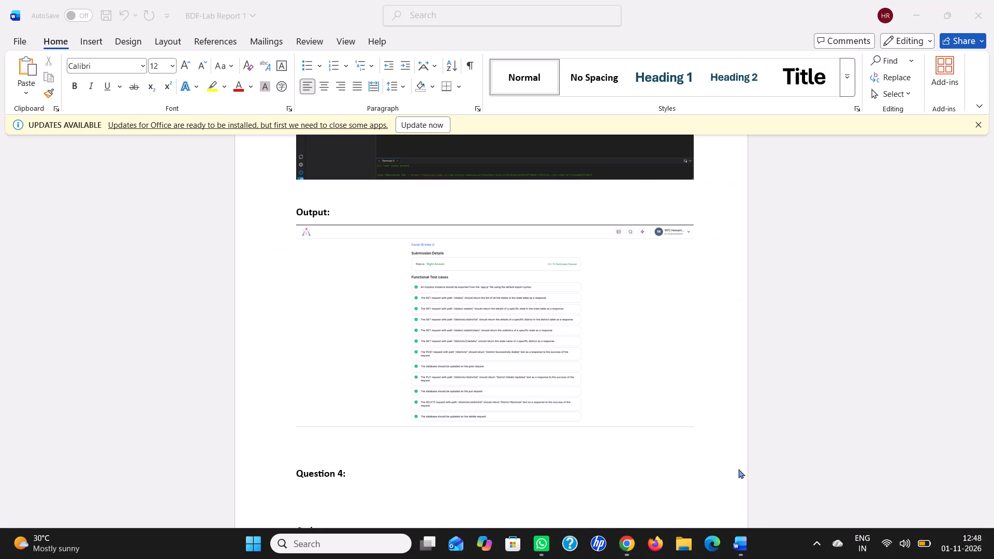
pyautogui.hotkey('ctrl', 'v')
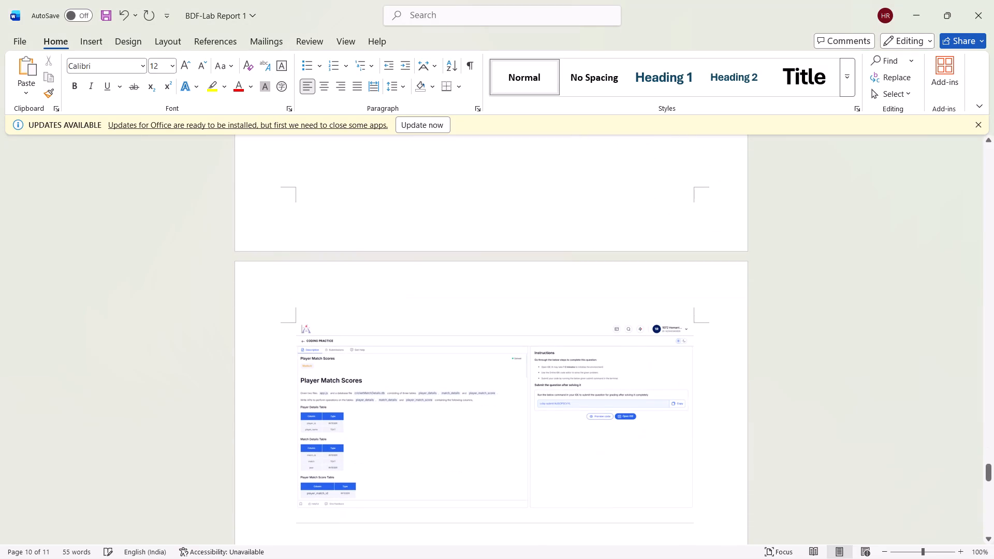
# Switch to Chrome and open the Right Answer submission of the Player Match Scores question.
pyautogui.click(628, 543)
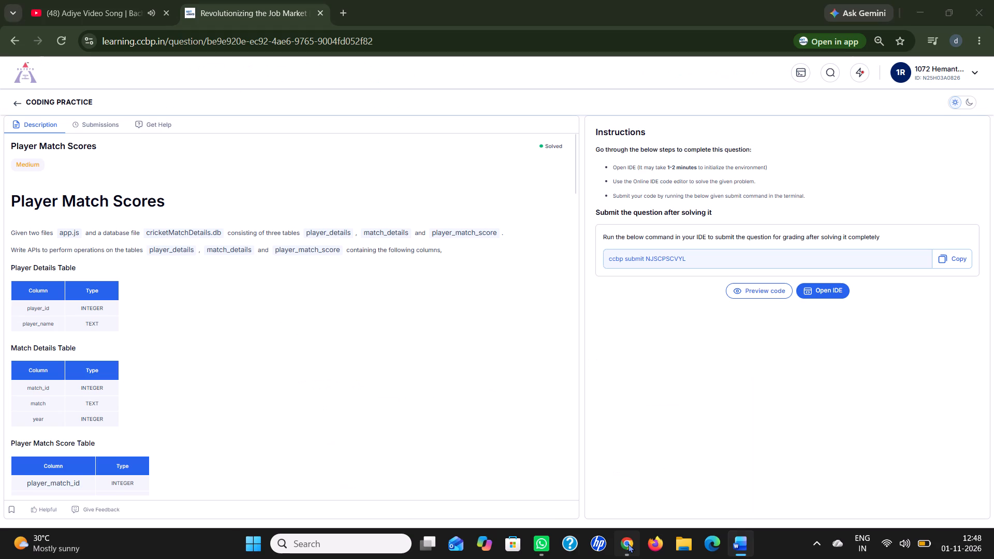
pyautogui.click(104, 125)
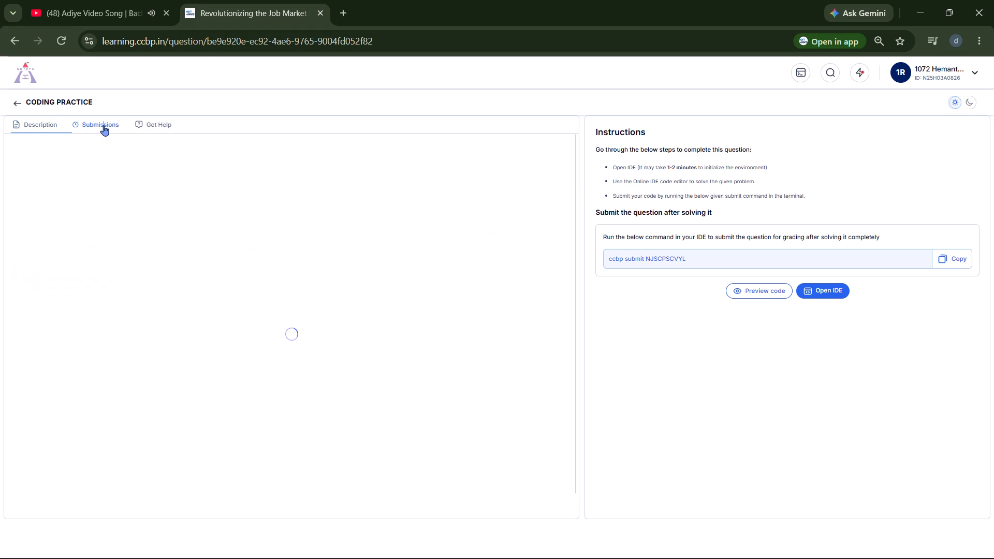
pyautogui.click(282, 158)
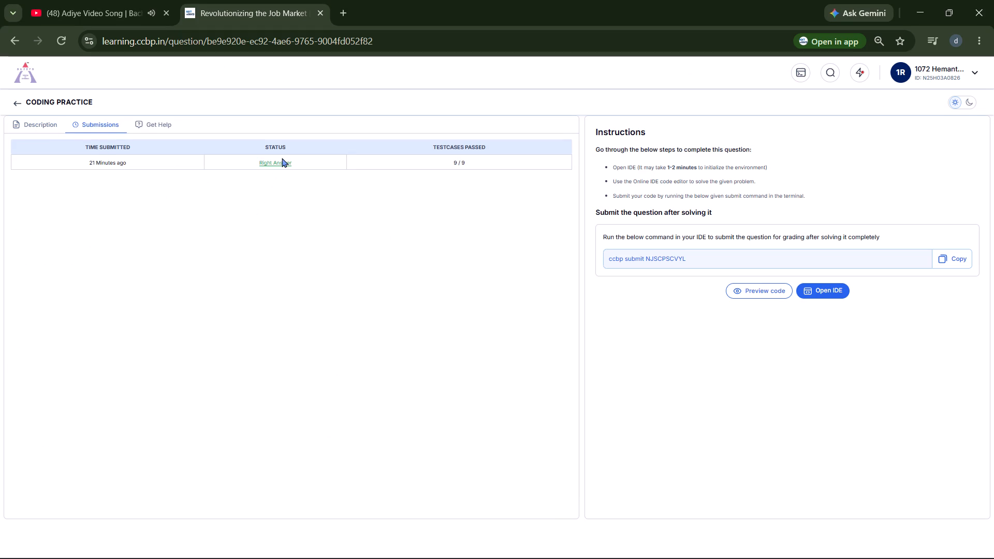
pyautogui.click(280, 160)
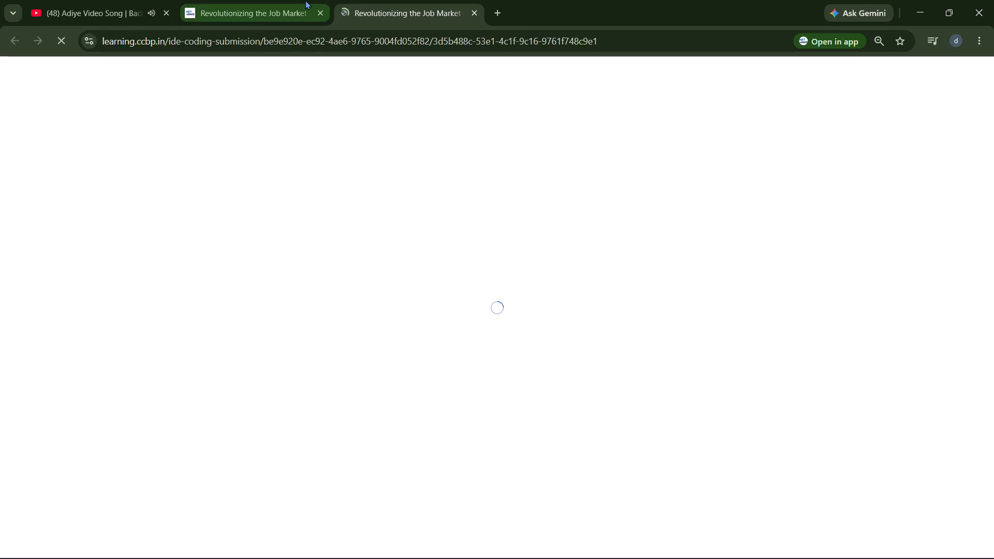
# Return to the question page, launch its IDE and open app.js from the coding-practice-7a folder.
pyautogui.click(305, 0)
pyautogui.click(807, 288)
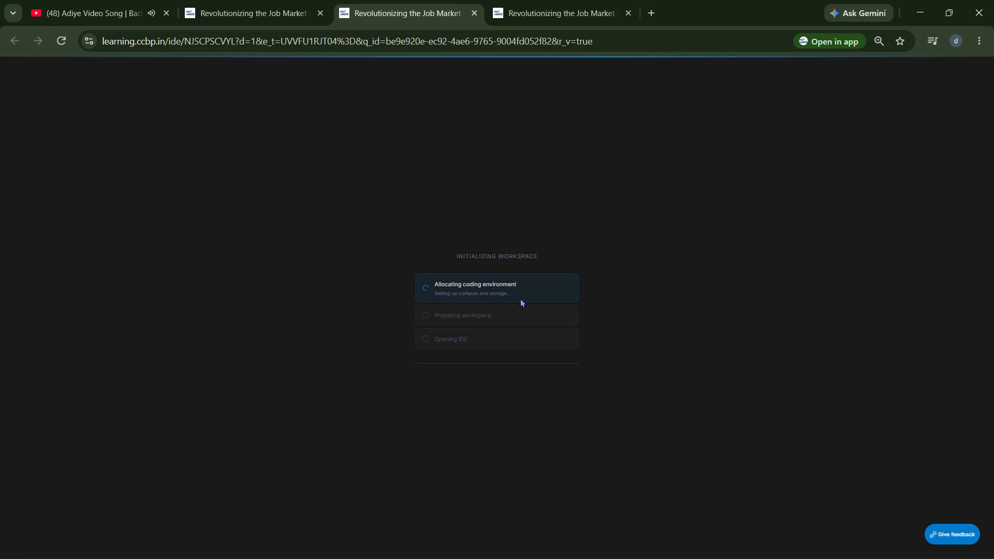
pyautogui.click(553, 320)
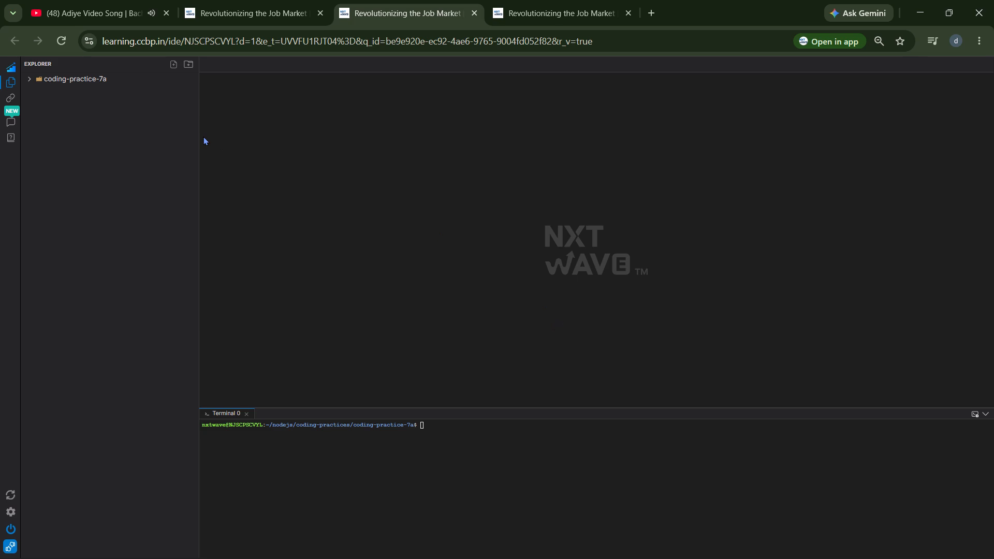
pyautogui.click(125, 75)
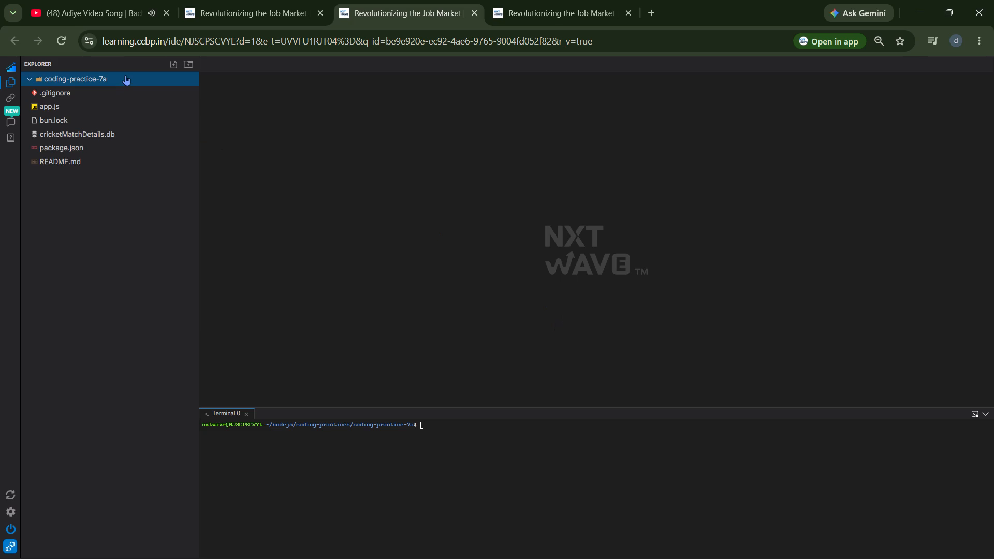
pyautogui.click(115, 107)
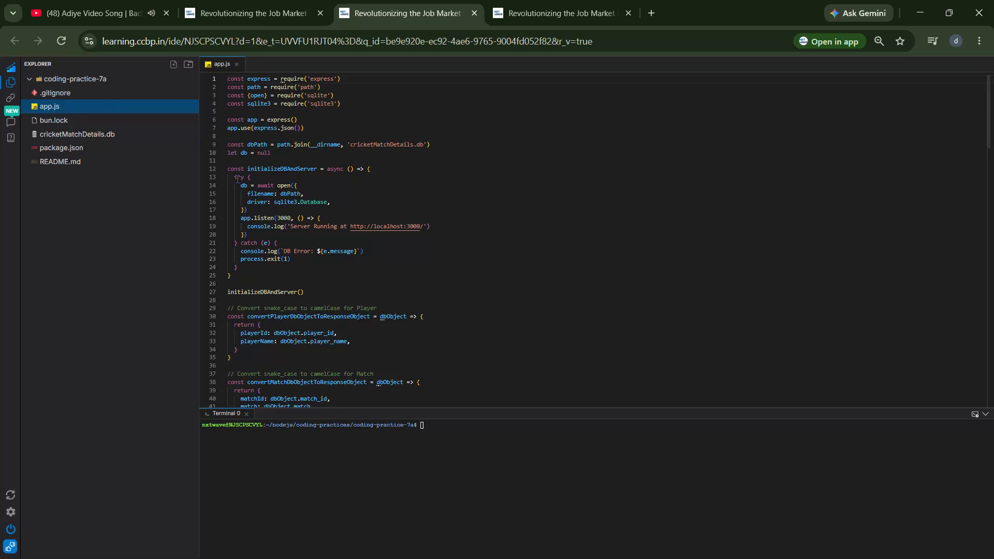
# Shrink the terminal, copy a screenshot of the IDE showing the start of app.js, and paste it under Question 4's Code heading in Word, followed by an empty line.
pyautogui.moveTo(451, 407); pyautogui.dragTo(452, 442)
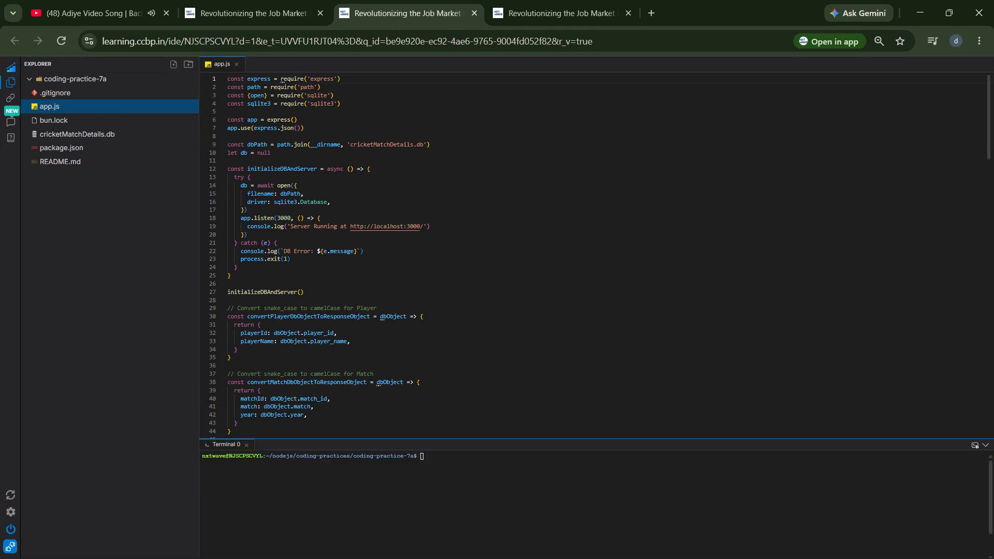
pyautogui.moveTo(452, 442); pyautogui.dragTo(460, 516)
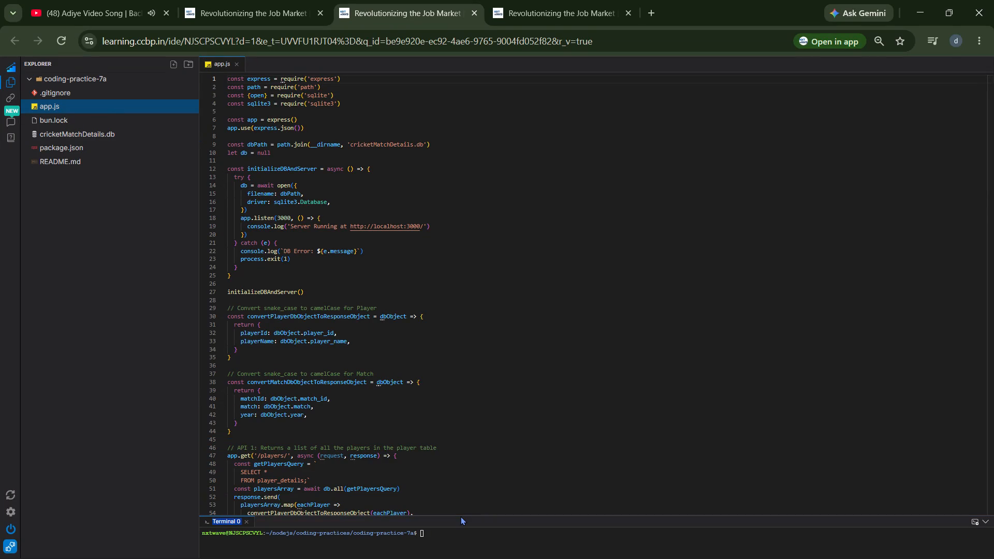
pyautogui.press('Print')
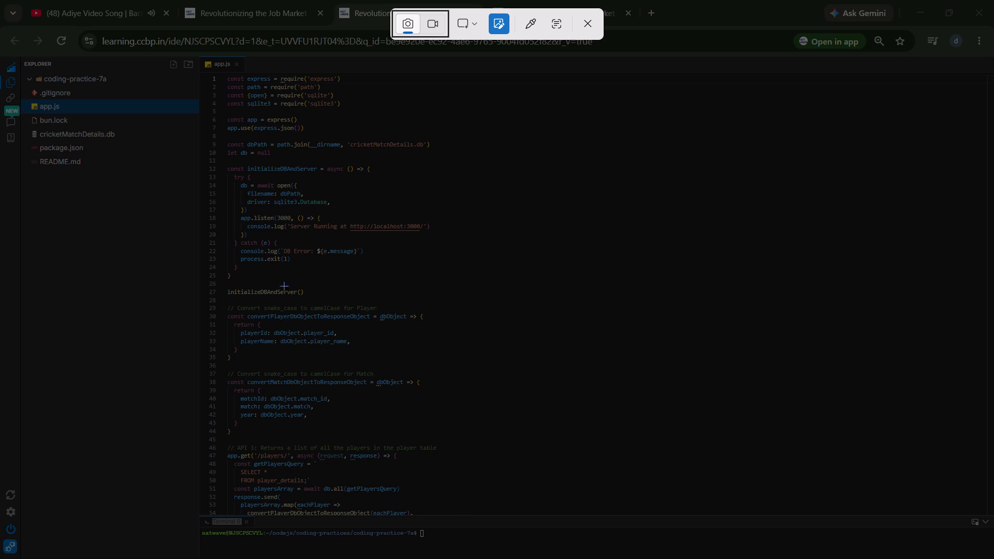
pyautogui.moveTo(0, 57); pyautogui.dragTo(829, 484)
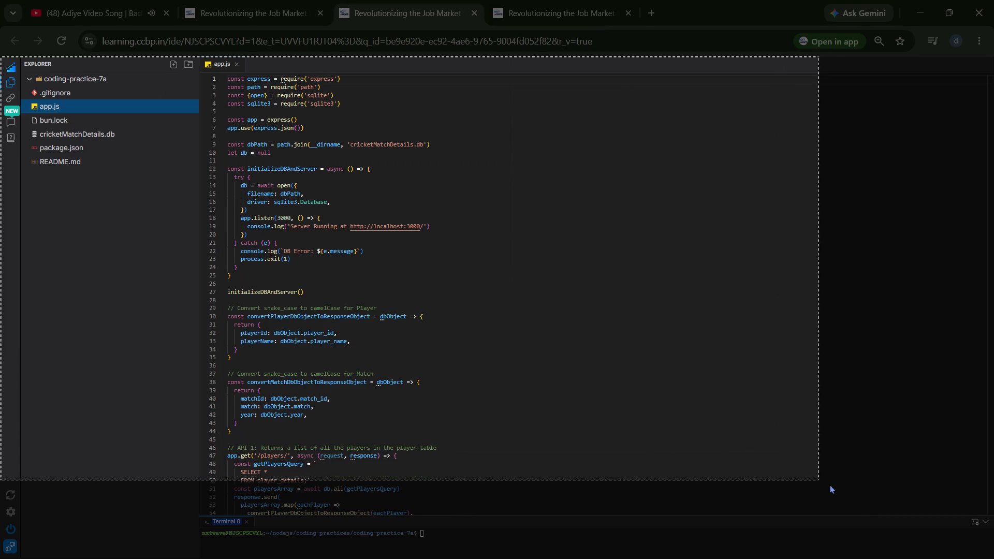
pyautogui.moveTo(829, 484); pyautogui.dragTo(993, 556)
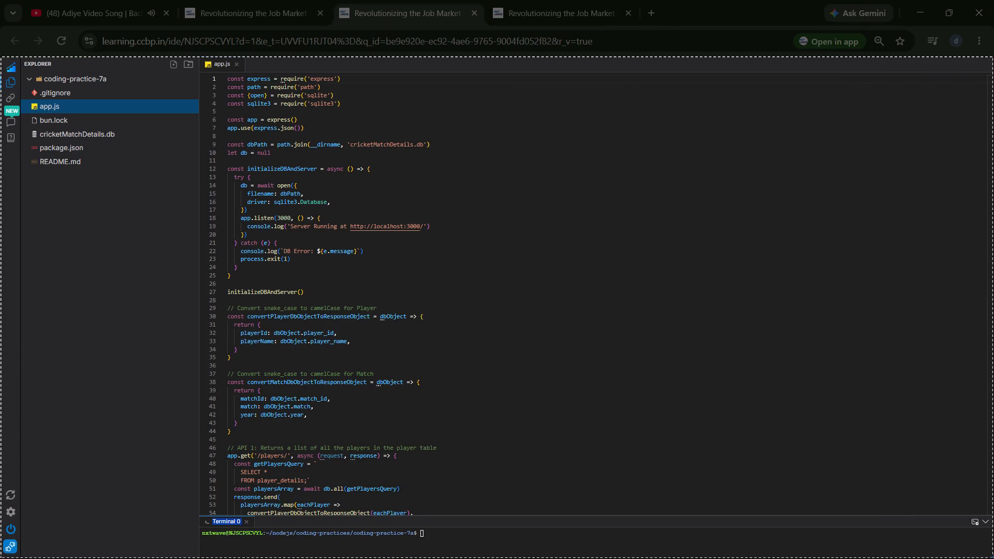
pyautogui.click(400, 24)
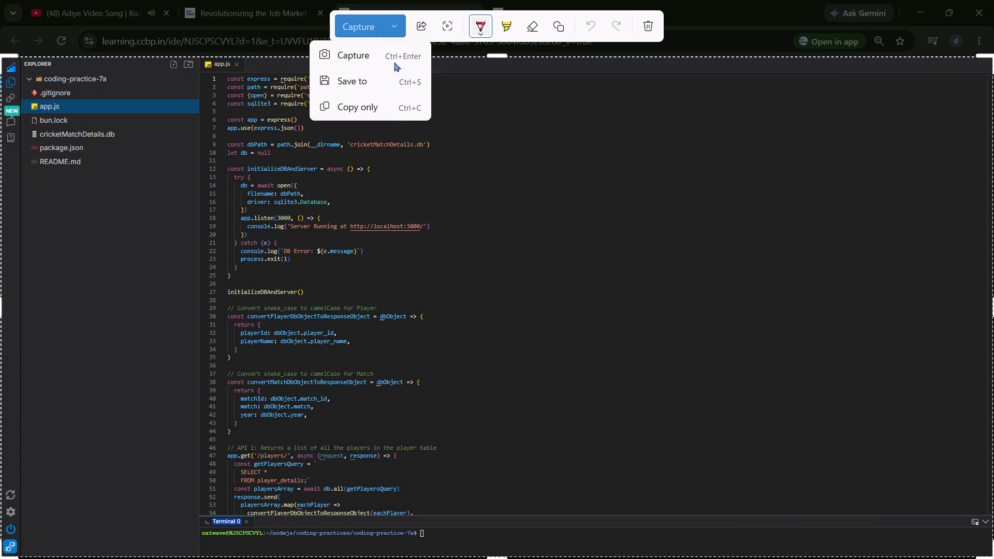
pyautogui.click(392, 109)
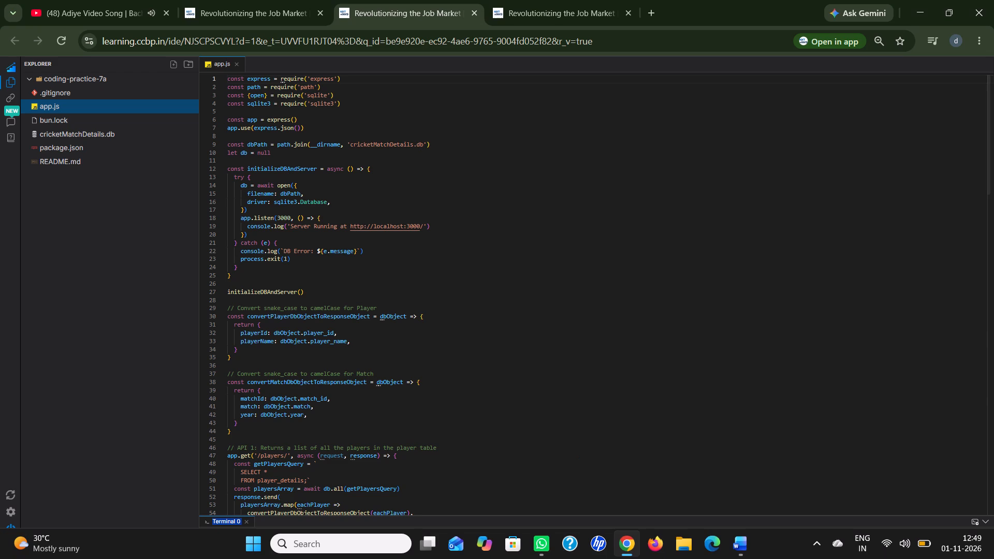
pyautogui.click(735, 539)
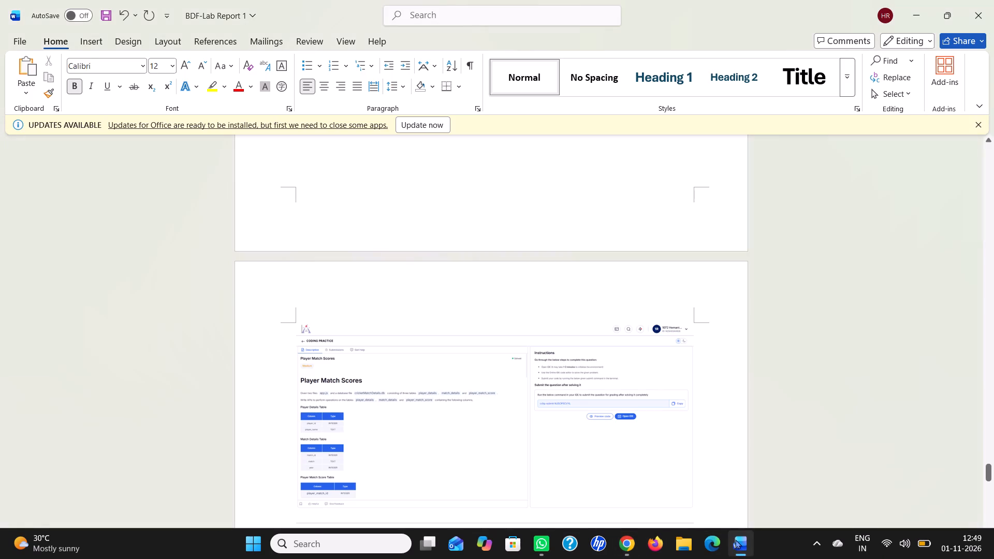
pyautogui.scroll(-1, 575, 448)
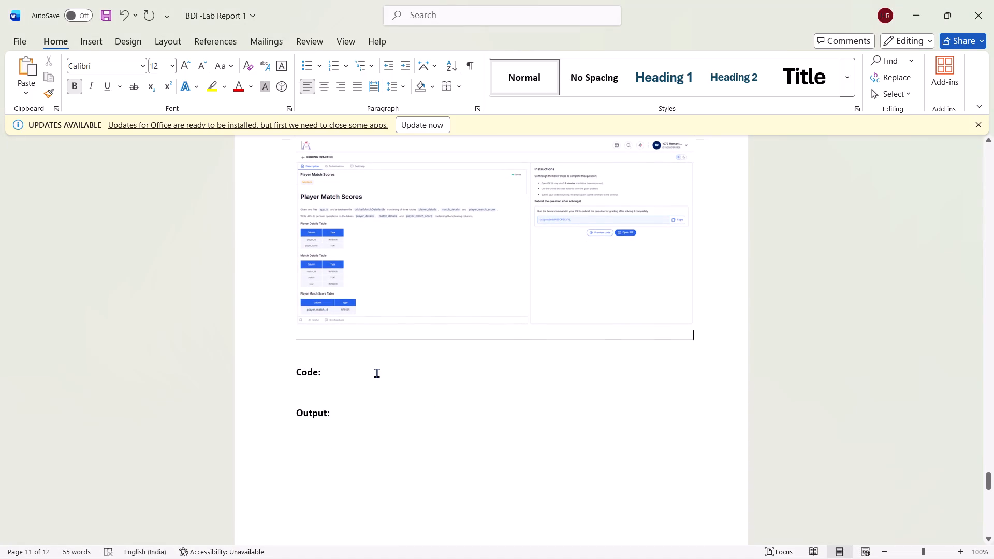
pyautogui.click(376, 373)
pyautogui.press('Return')
pyautogui.hotkey('ctrl', 'v')
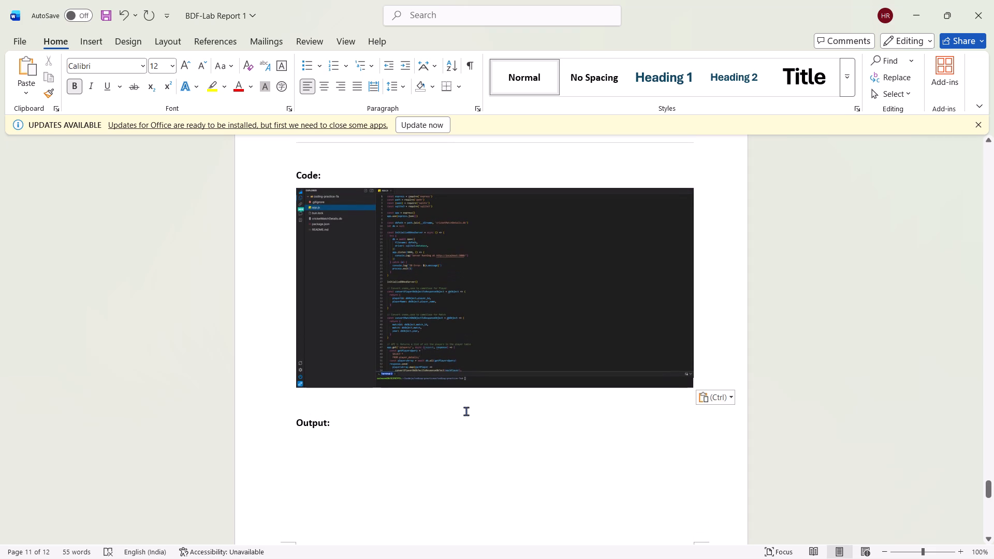
pyautogui.press('Return')
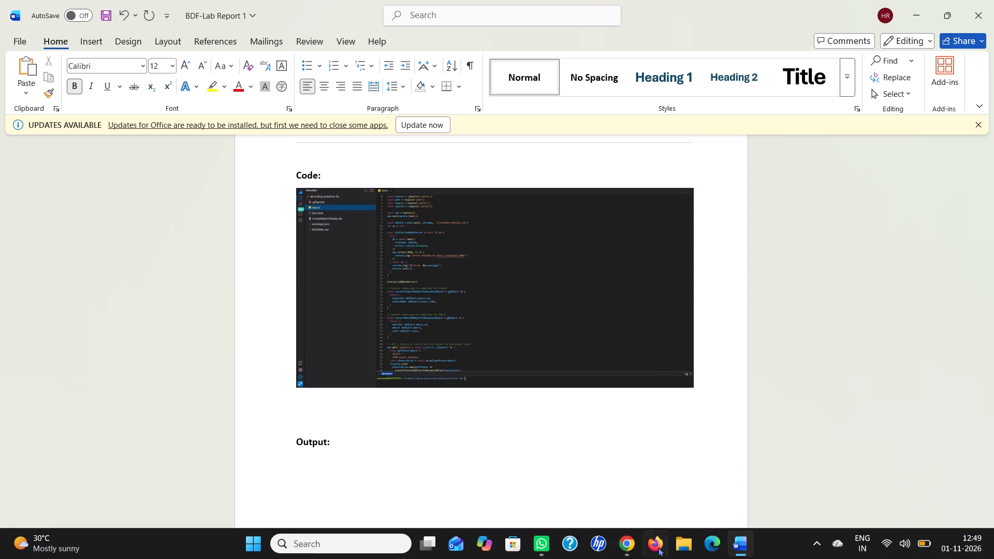
# Copy a screenshot of the app.js code from API 1 to the start of API 5 in Chrome and paste it below the first code image in Word.
pyautogui.click(629, 461)
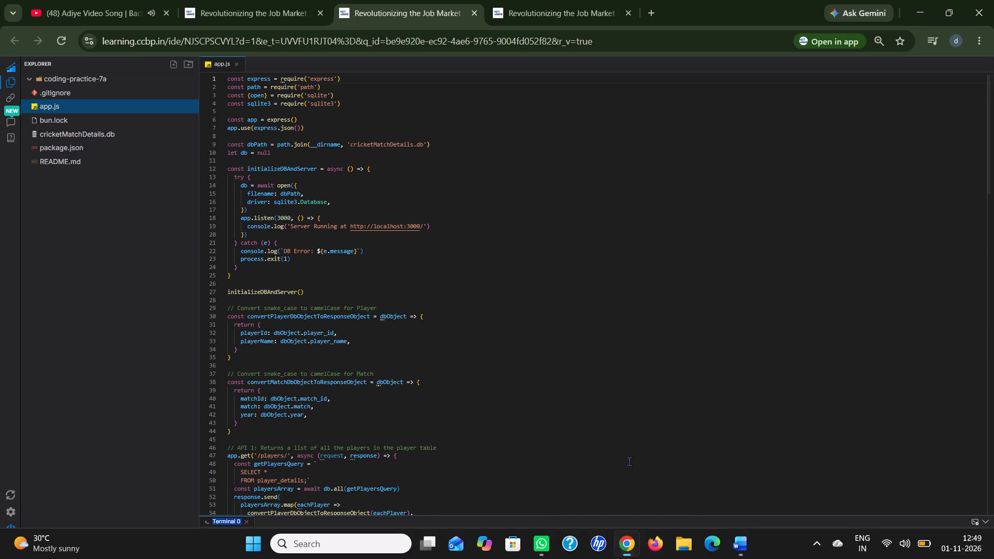
pyautogui.scroll(-5, 629, 461)
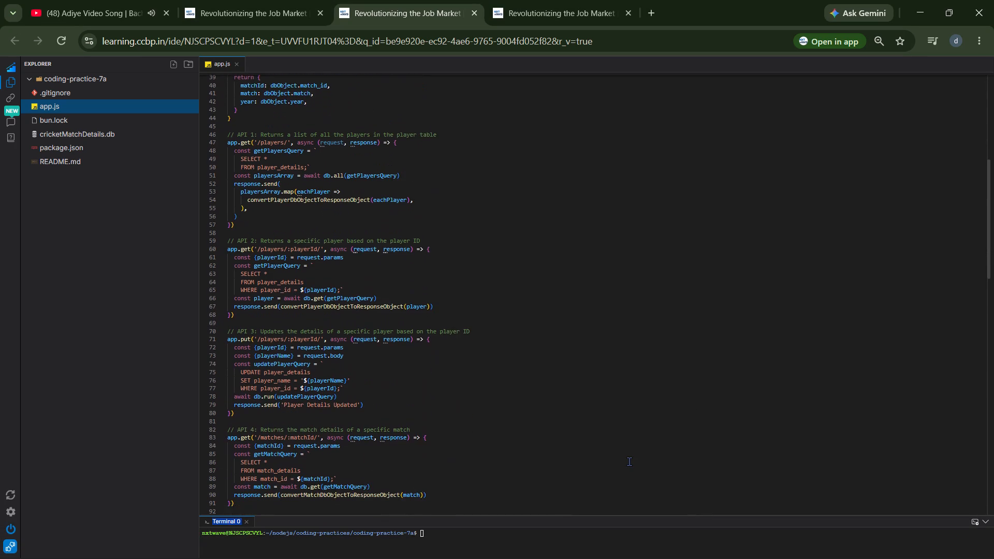
pyautogui.scroll(-2, 629, 461)
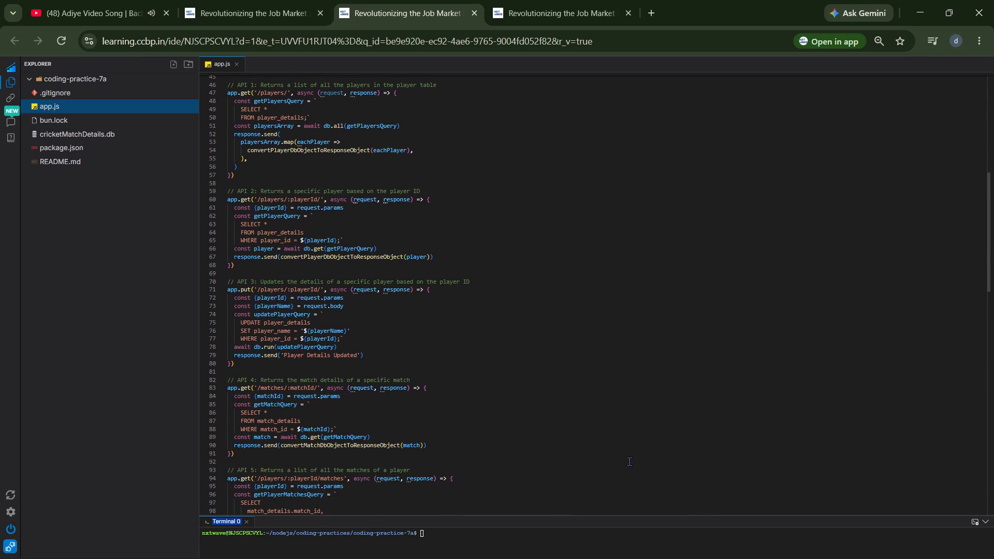
pyautogui.press('Print')
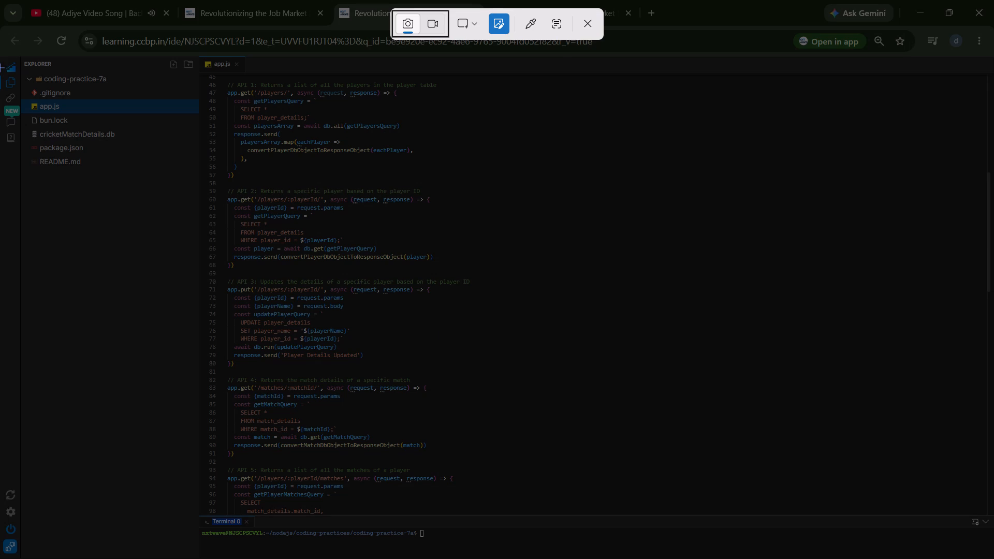
pyautogui.moveTo(0, 55); pyautogui.dragTo(858, 558)
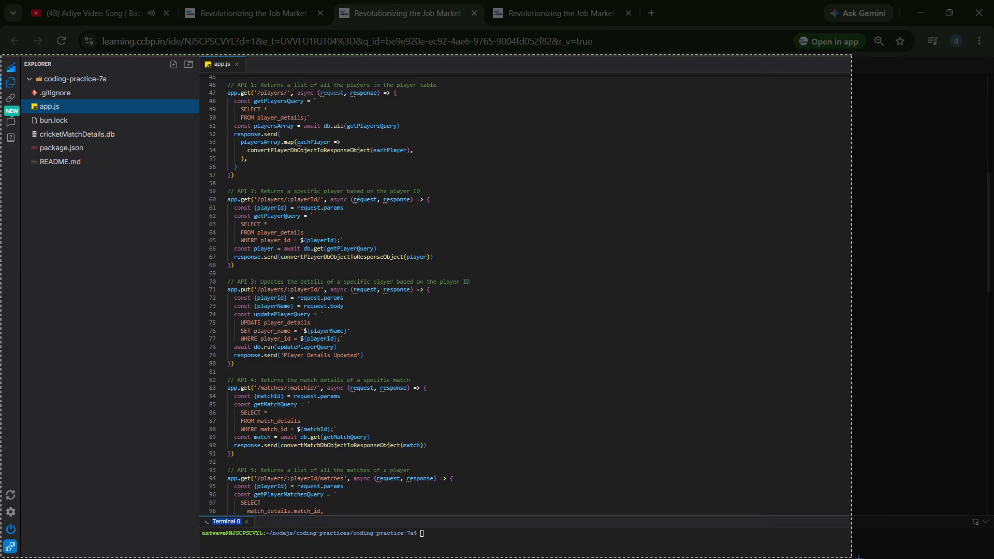
pyautogui.moveTo(858, 558); pyautogui.dragTo(993, 557)
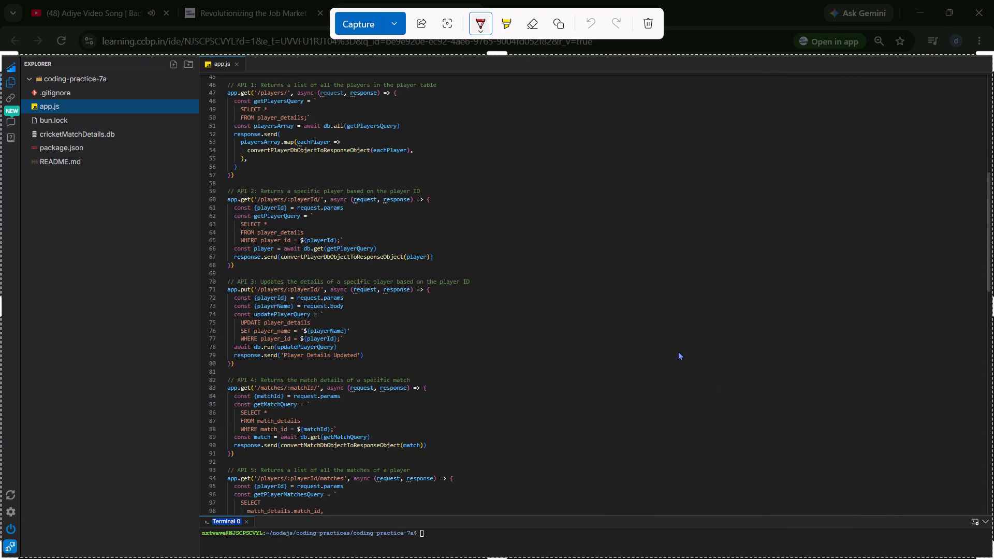
pyautogui.click(396, 26)
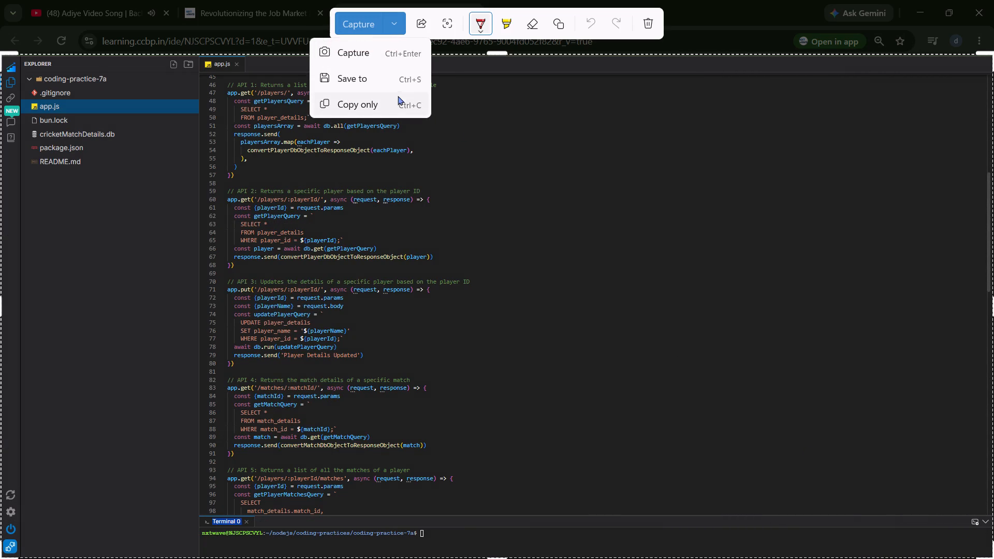
pyautogui.click(398, 104)
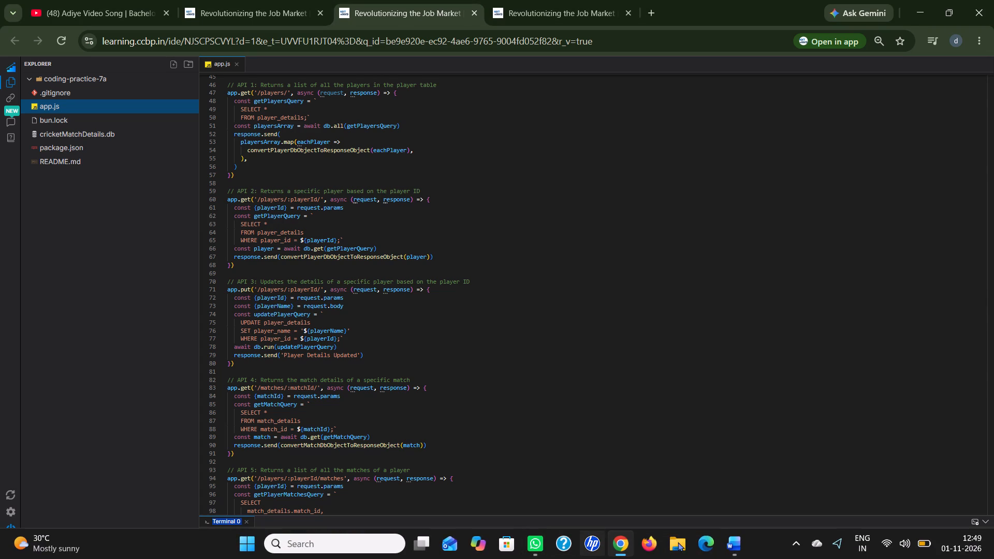
pyautogui.click(732, 540)
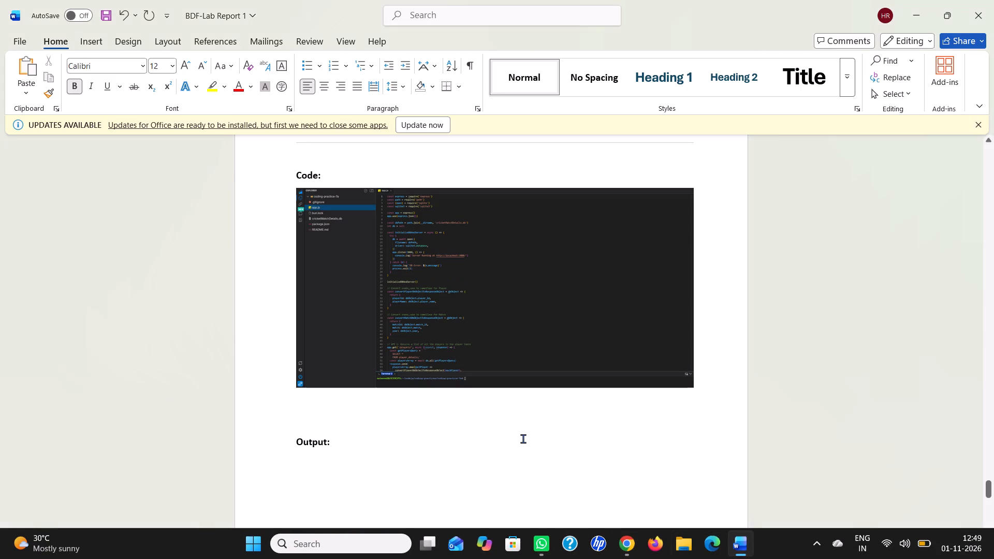
pyautogui.scroll(-1, 523, 438)
pyautogui.hotkey('ctrl', 'v')
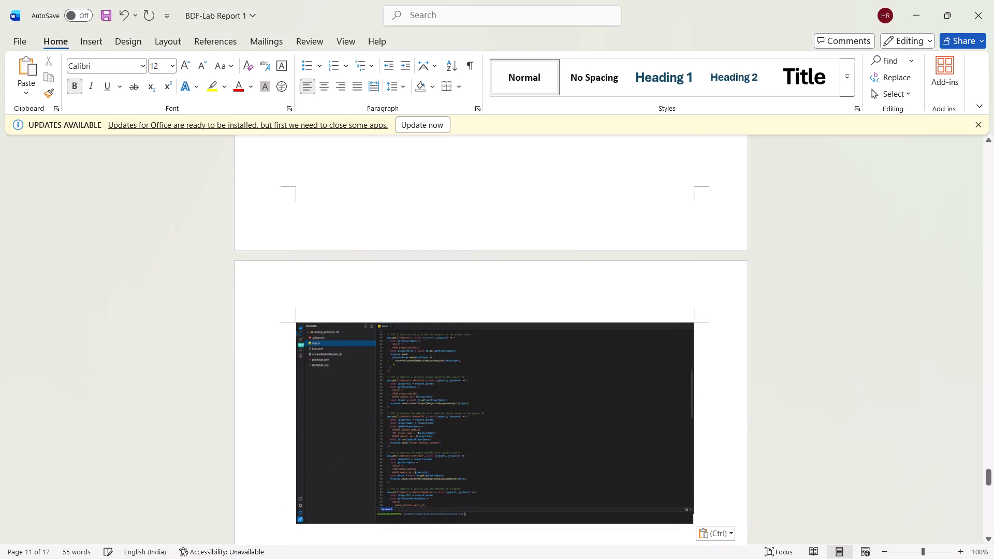
# Switch to Chrome and copy a screenshot of the IDE showing the app.js code from API 5 to the module export line.
pyautogui.click(617, 539)
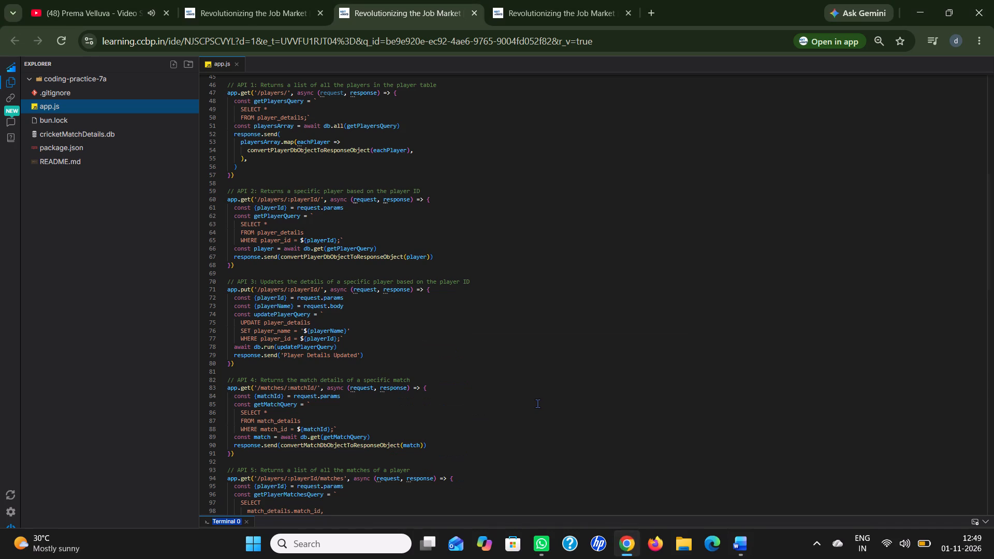
pyautogui.scroll(-5, 537, 403)
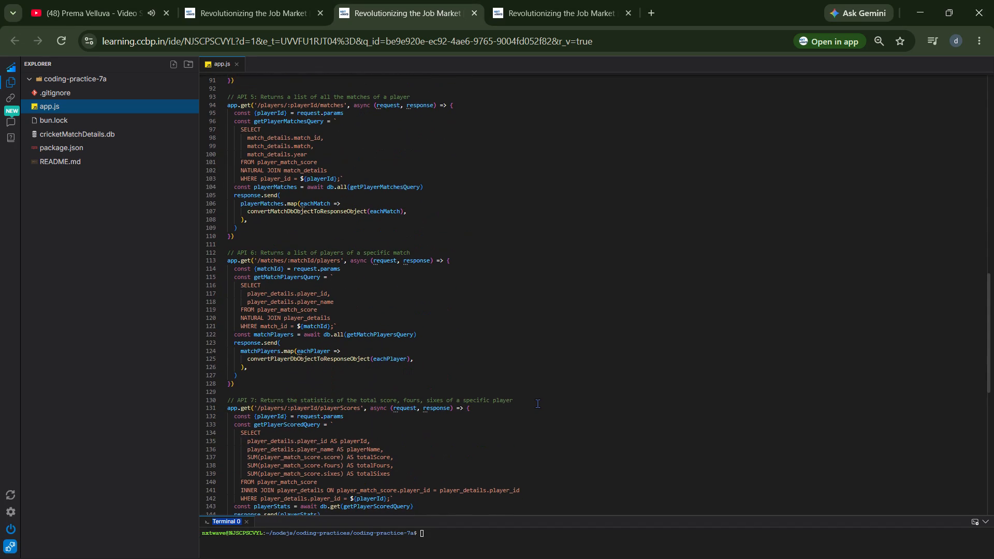
pyautogui.scroll(-2, 537, 403)
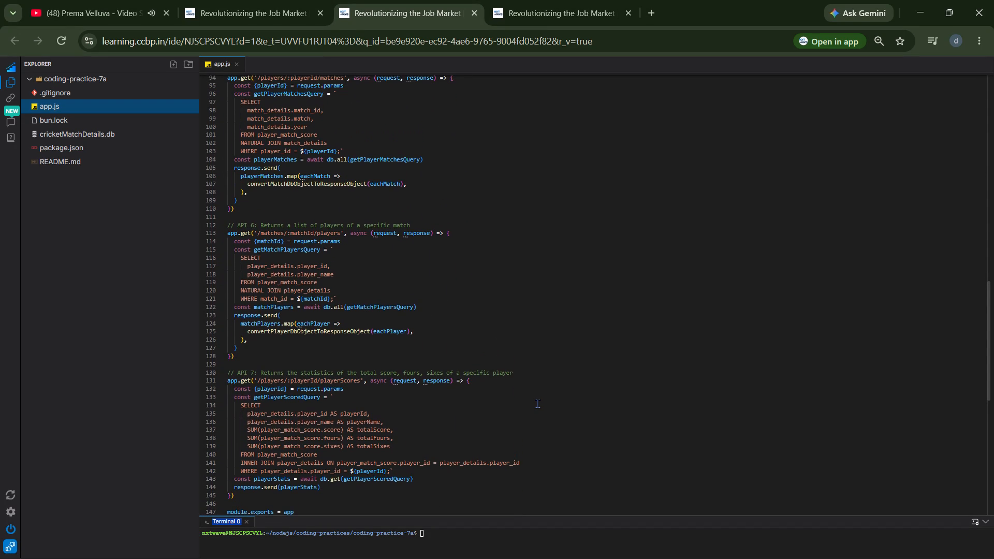
pyautogui.scroll(-1, 537, 403)
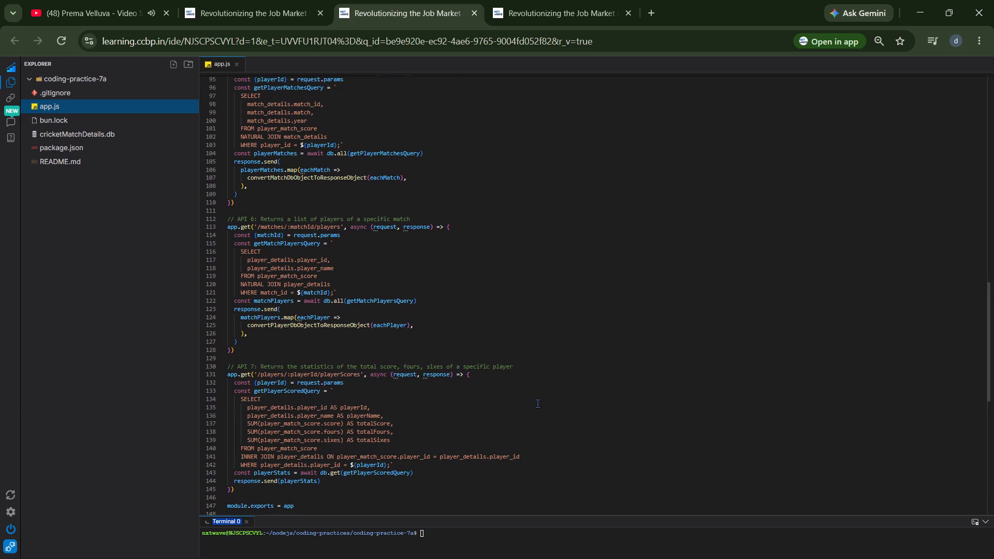
pyautogui.press('Print')
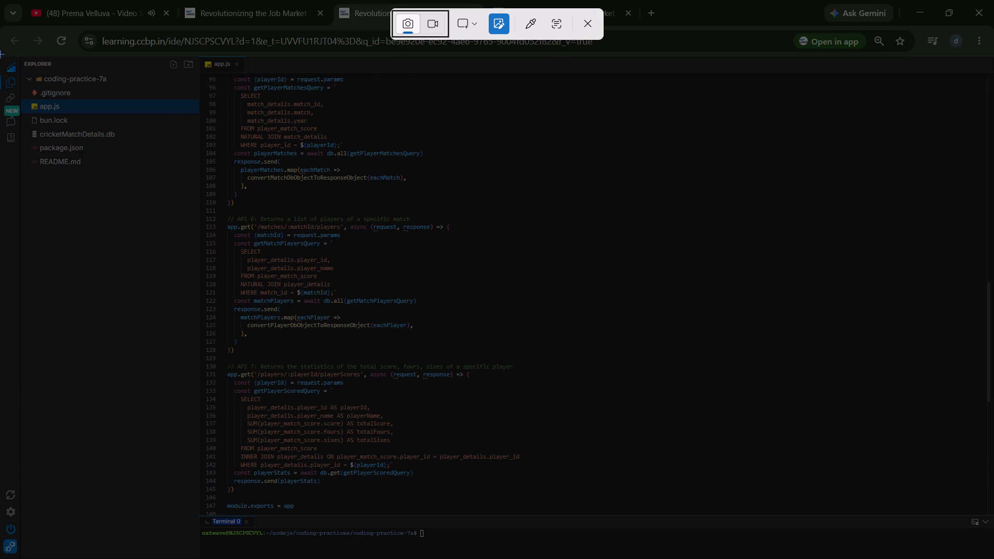
pyautogui.moveTo(0, 56); pyautogui.dragTo(804, 533)
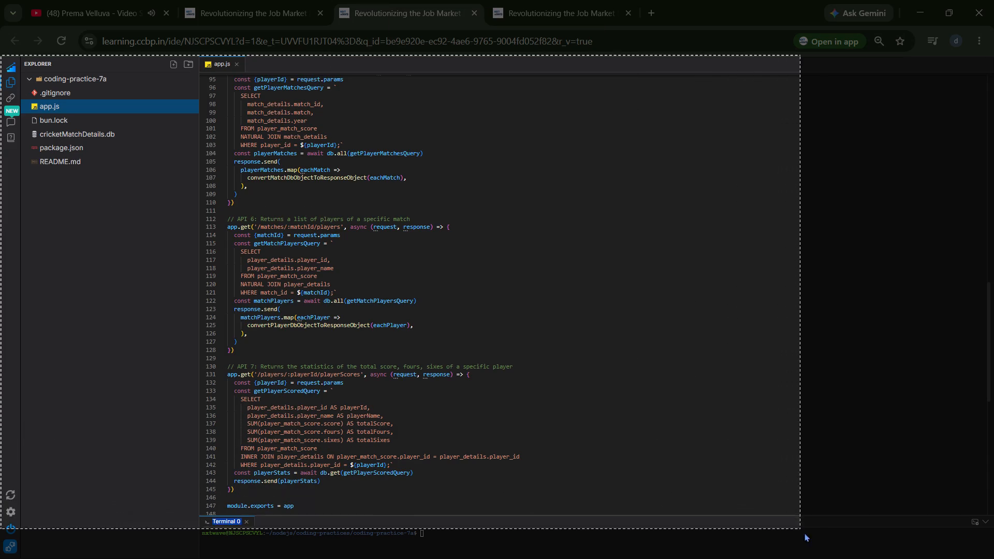
pyautogui.moveTo(804, 533); pyautogui.dragTo(975, 558)
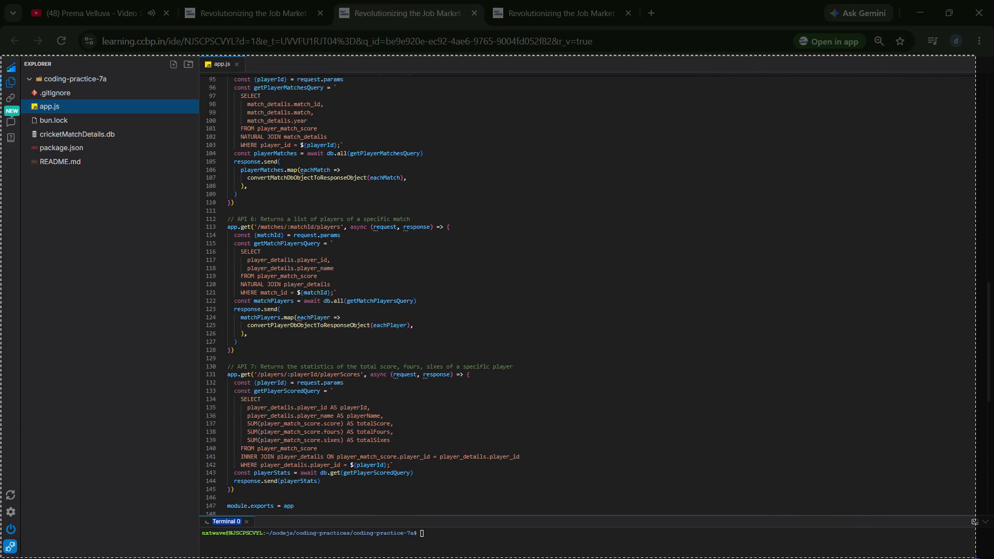
pyautogui.click(386, 28)
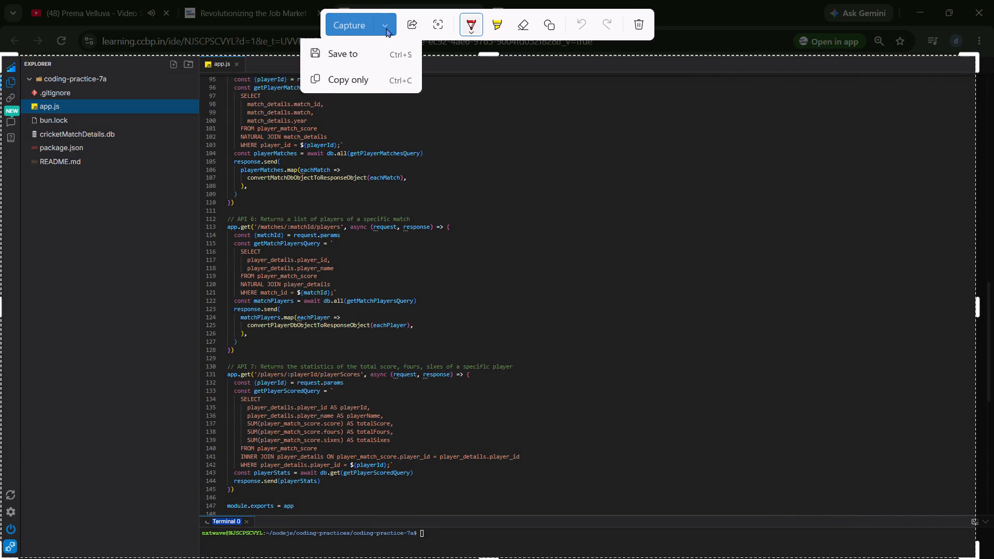
pyautogui.click(386, 110)
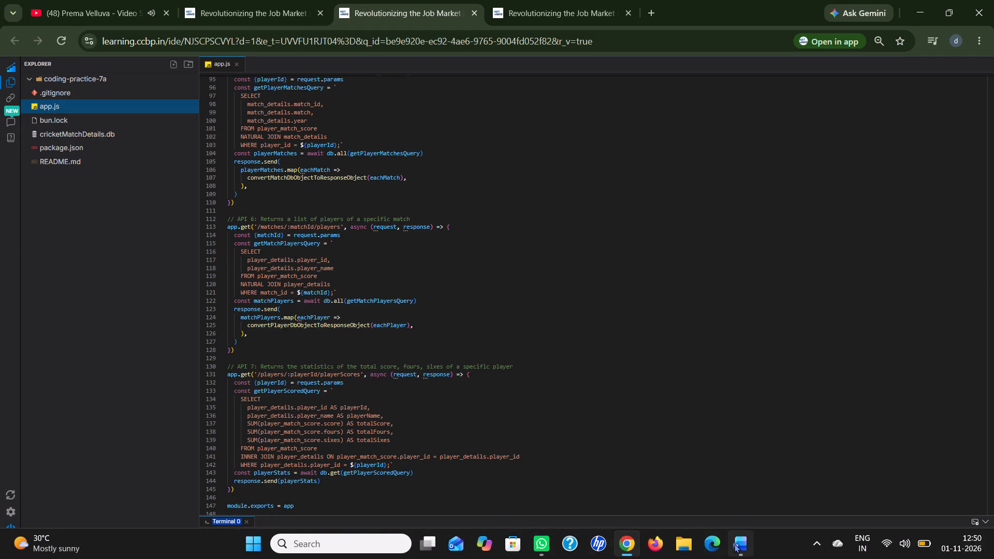
# Paste the copied screenshot on a new line below the second code image of Question 4 in Word.
pyautogui.click(734, 543)
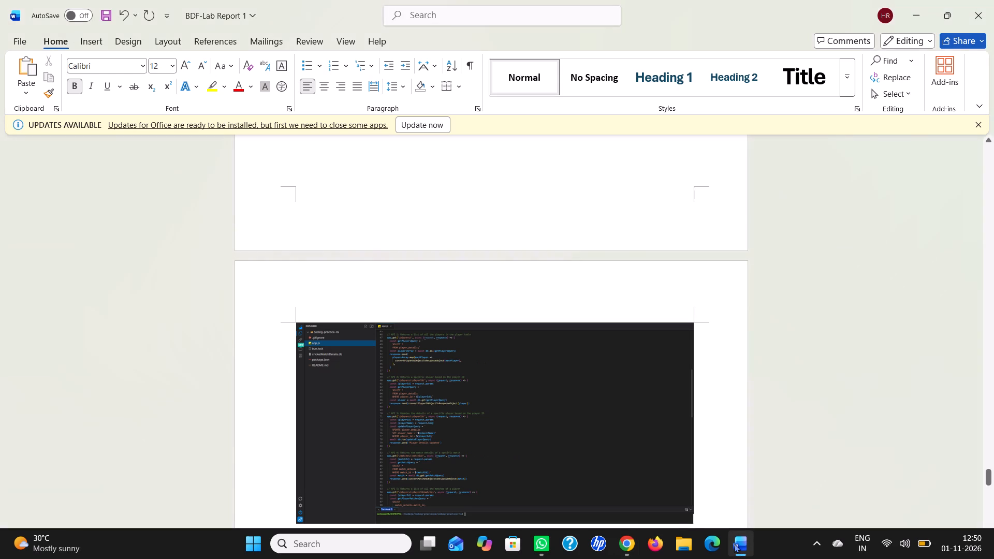
pyautogui.scroll(-1, 549, 387)
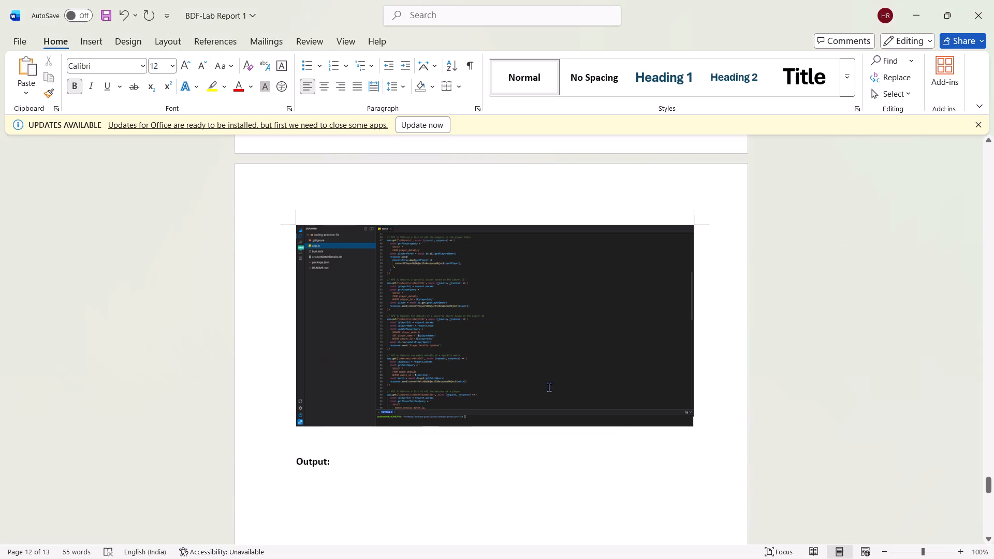
pyautogui.scroll(-1, 549, 387)
pyautogui.press('Return')
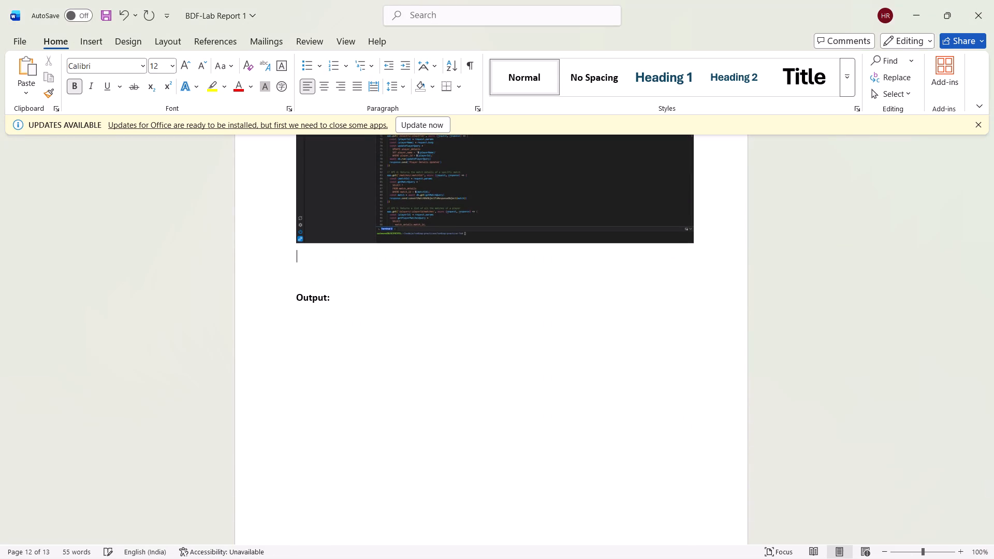
pyautogui.hotkey('ctrl', 'v')
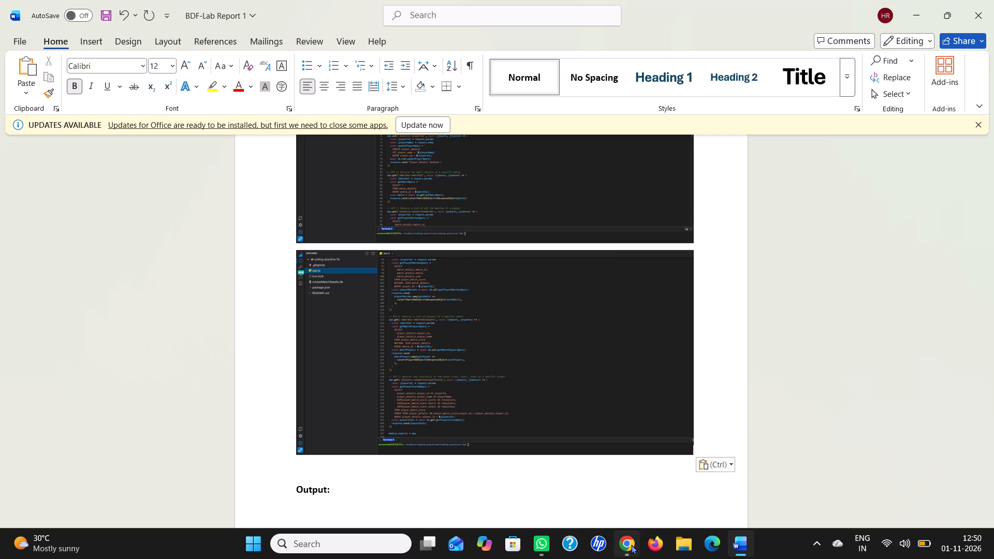
# Switch to Chrome and copy a screenshot of the Player Match Scores submission page with its status and functional test cases.
pyautogui.click(630, 545)
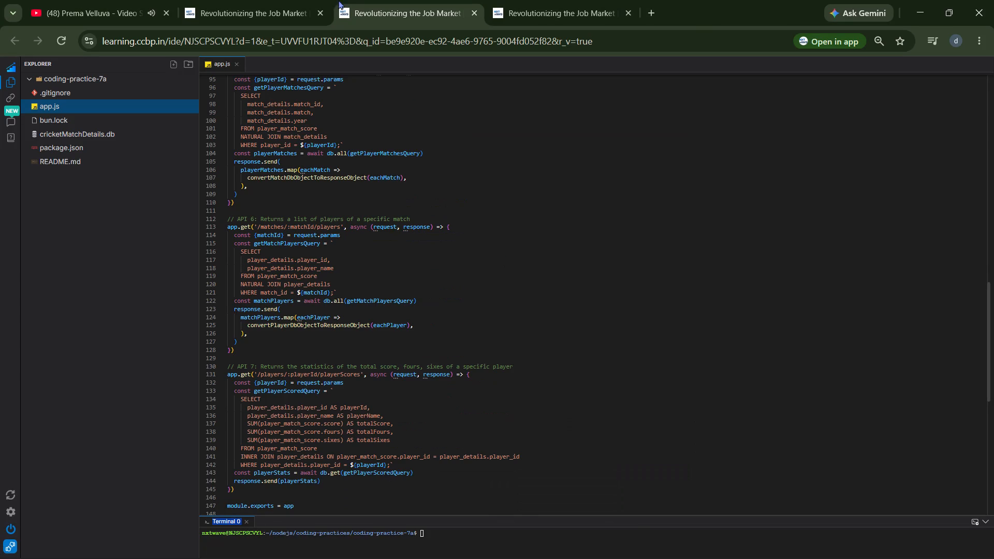
pyautogui.scroll(-1, 484, 212)
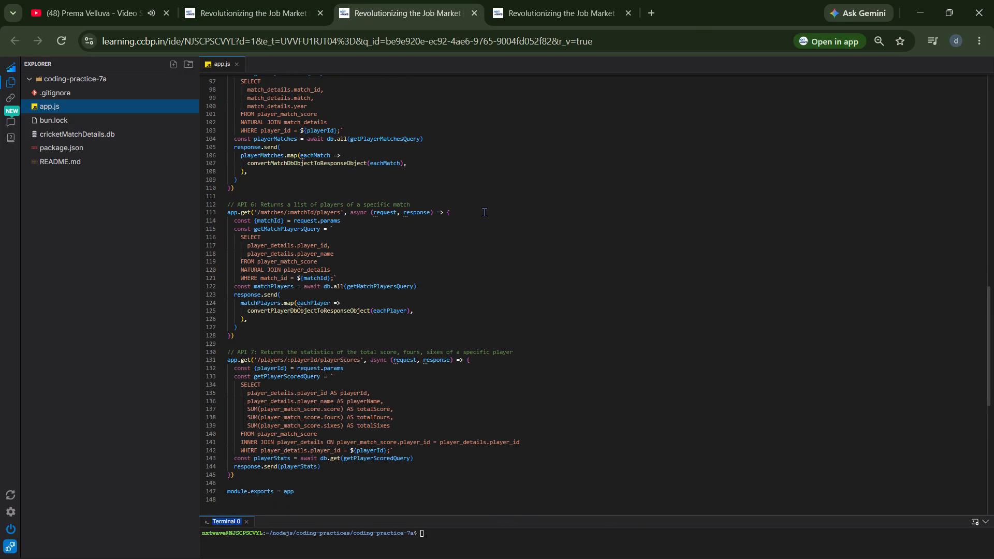
pyautogui.click(280, 0)
pyautogui.click(587, 0)
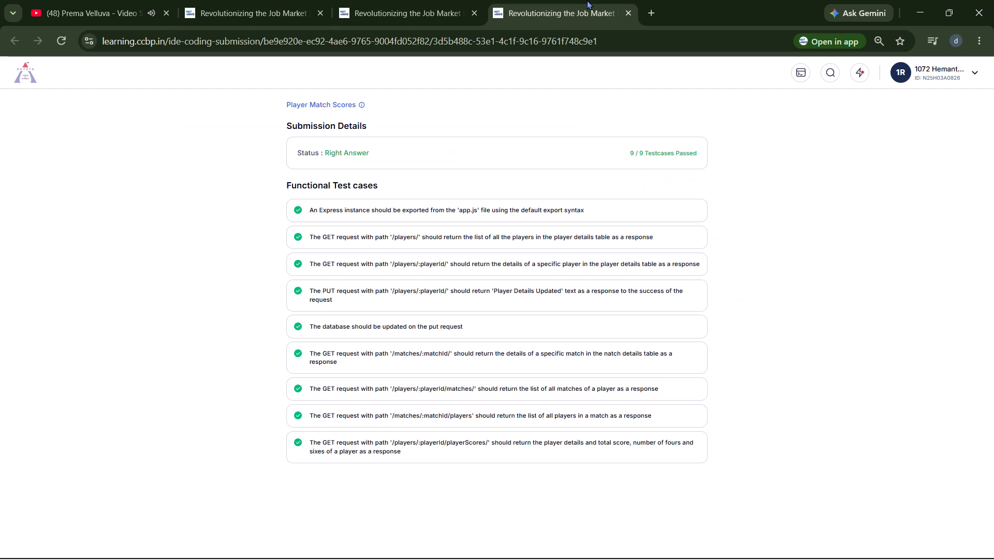
pyautogui.press('Print')
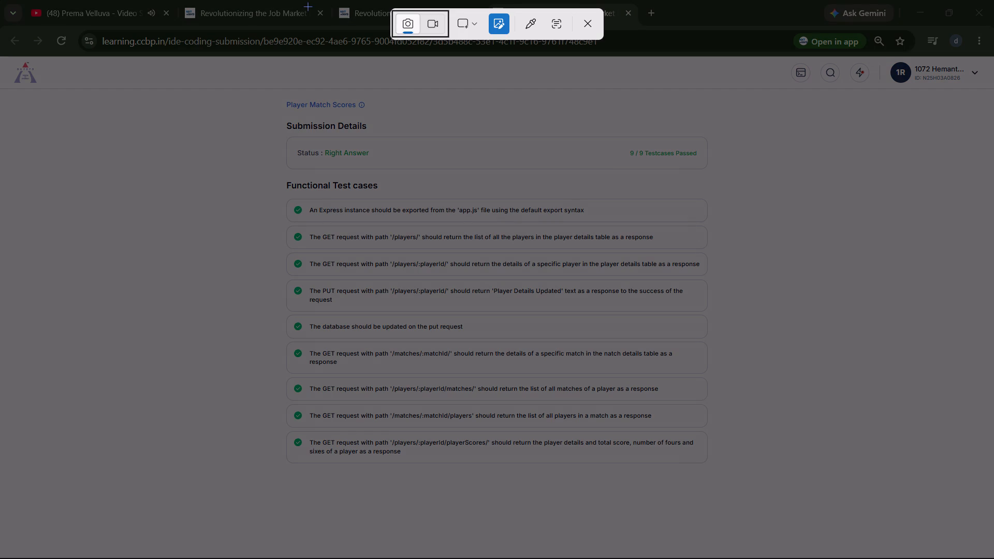
pyautogui.moveTo(0, 56); pyautogui.dragTo(987, 447)
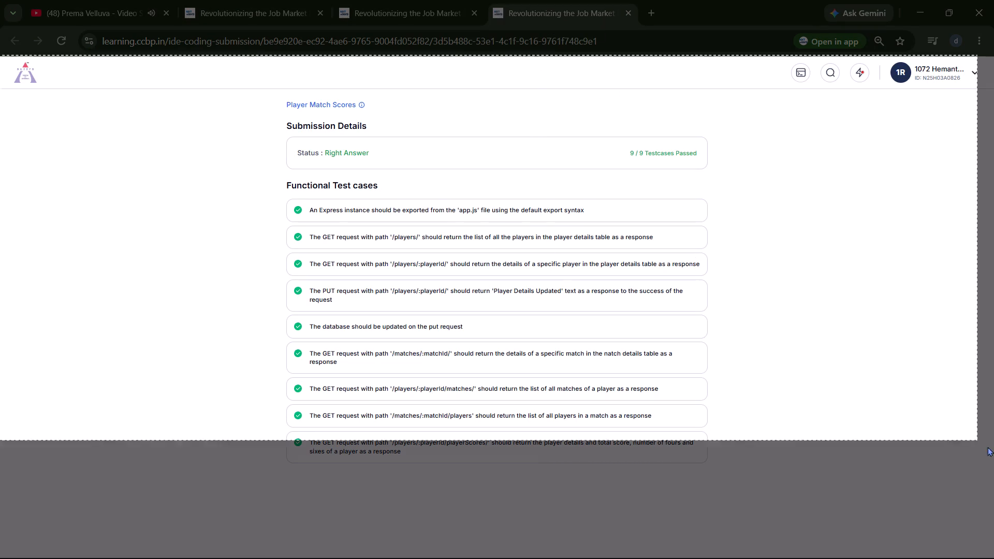
pyautogui.moveTo(987, 447); pyautogui.dragTo(993, 558)
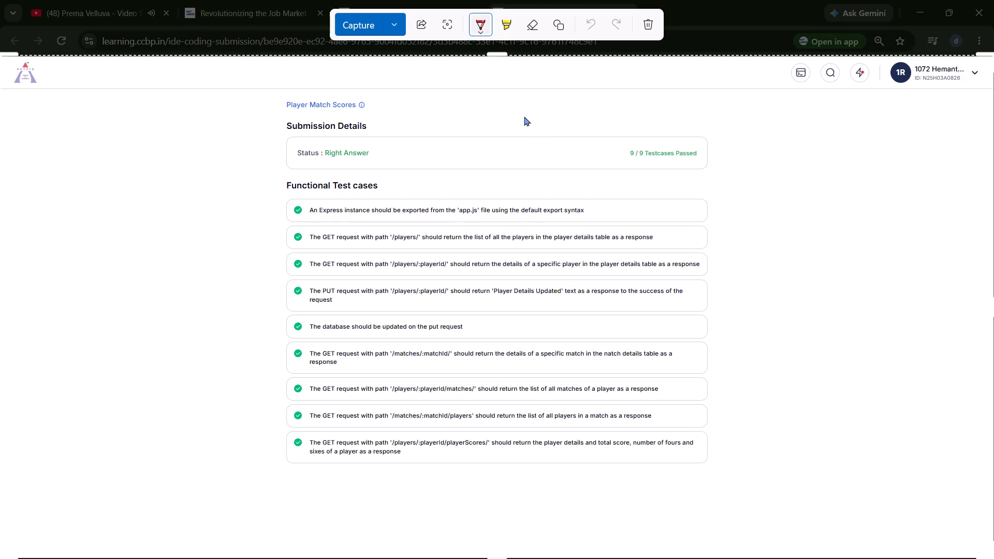
pyautogui.click(397, 27)
pyautogui.click(405, 101)
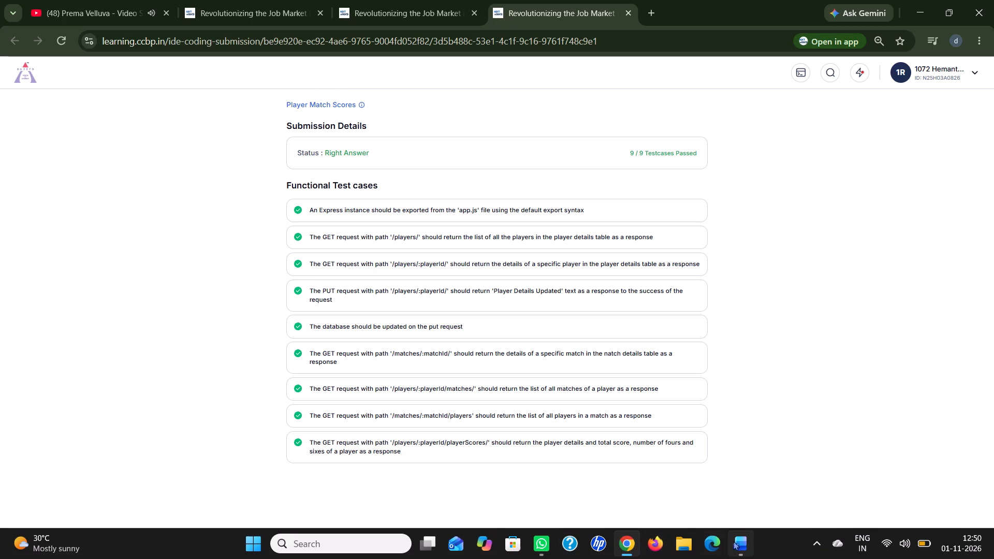
# Paste the submission screenshot on a new line under Question 4's Output heading in Word.
pyautogui.click(737, 540)
pyautogui.scroll(-1, 555, 505)
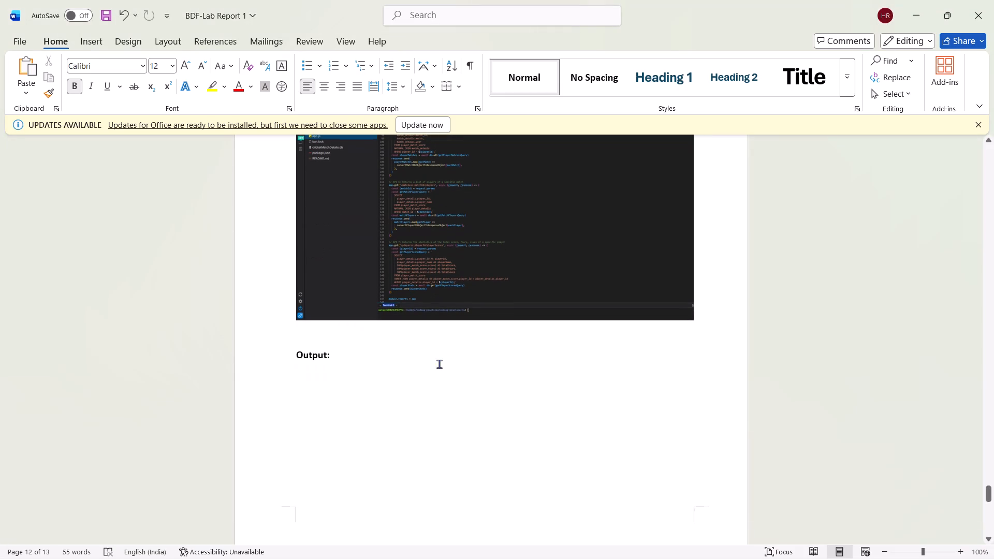
pyautogui.click(427, 361)
pyautogui.press('Return')
pyautogui.hotkey('ctrl', 'v')
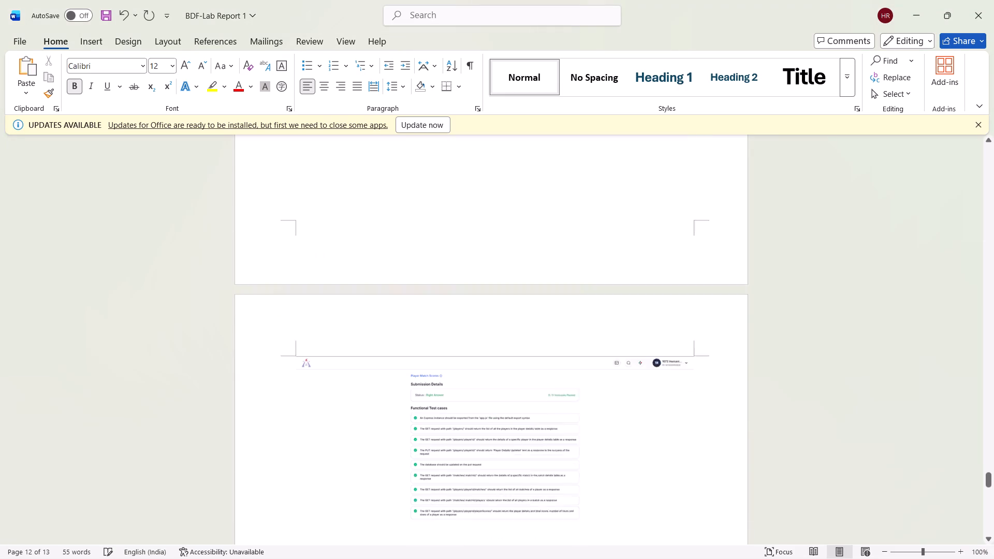
# Change the Name of the Assessment in the report's first-page table to Lab Report - 2.
pyautogui.scroll(-2, 427, 361)
pyautogui.scroll(1, 427, 361)
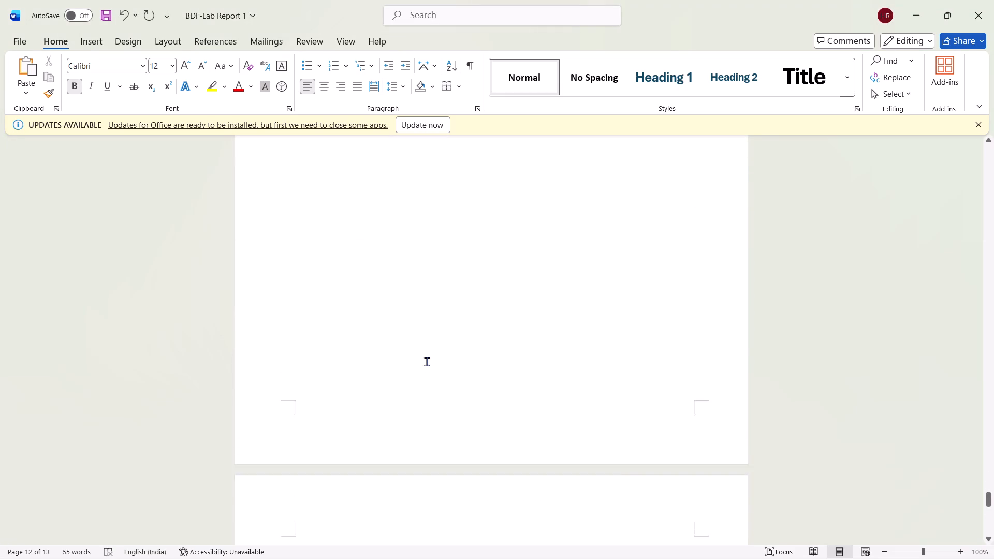
pyautogui.scroll(7, 427, 361)
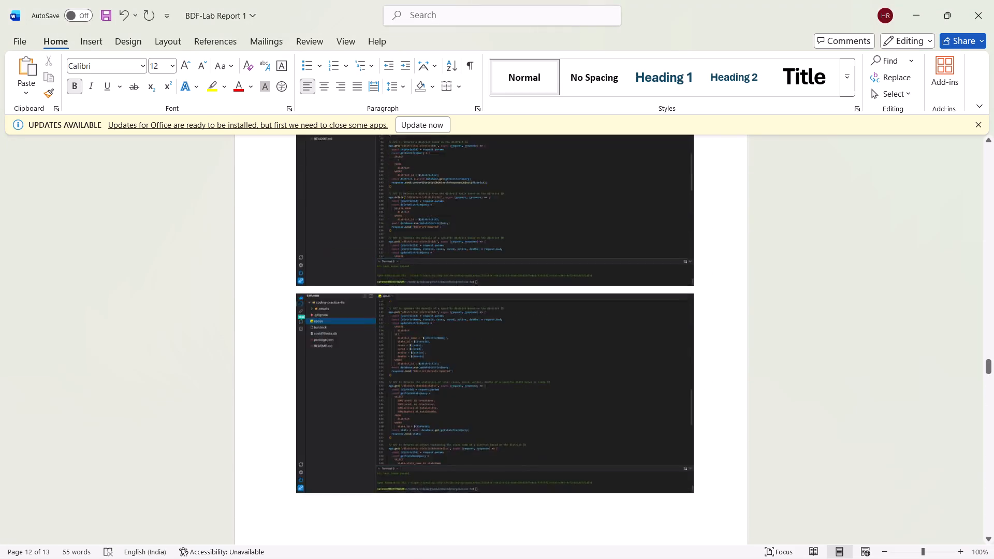
pyautogui.scroll(3, 427, 361)
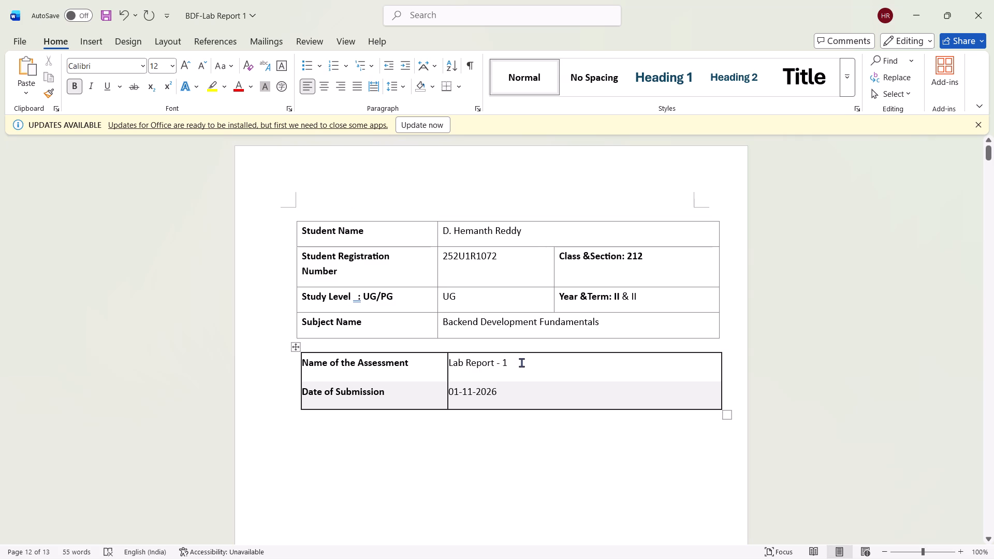
pyautogui.click(521, 361)
pyautogui.press('BackSpace')
pyautogui.press('BackSpace')
pyautogui.press('BackSpace')
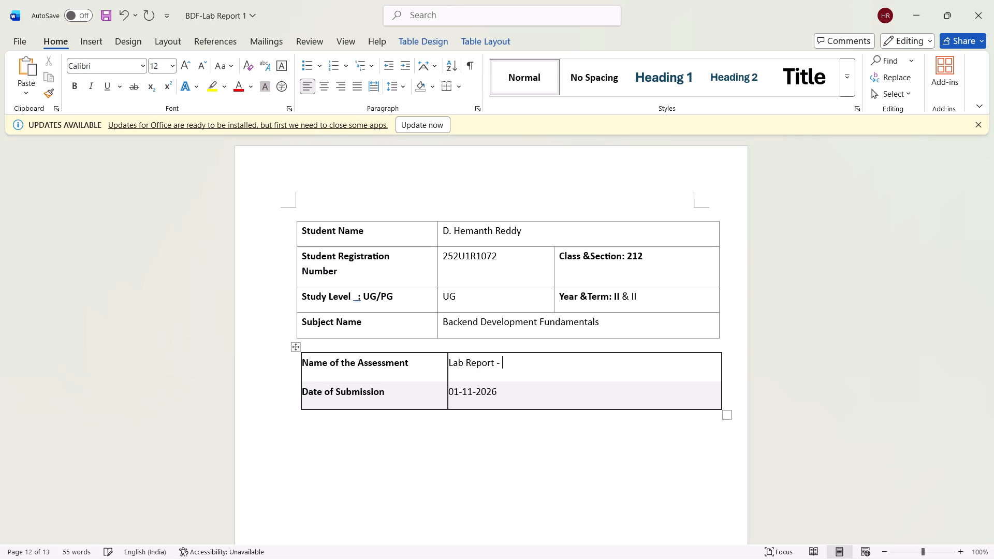
pyautogui.press('2')
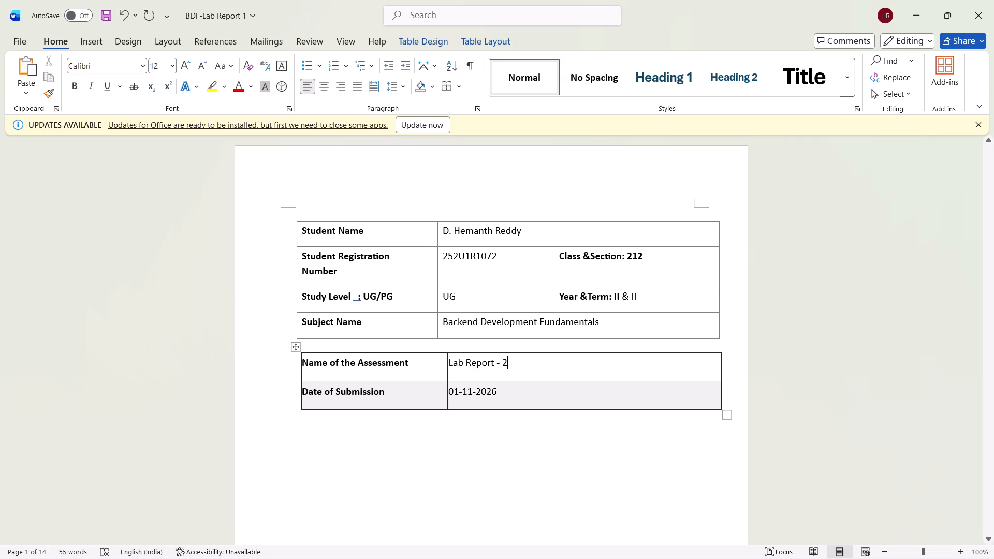
# Export the report as a PDF named BDF-Lab Report 2 in the Backend Development Fundamentals folder.
pyautogui.click(23, 41)
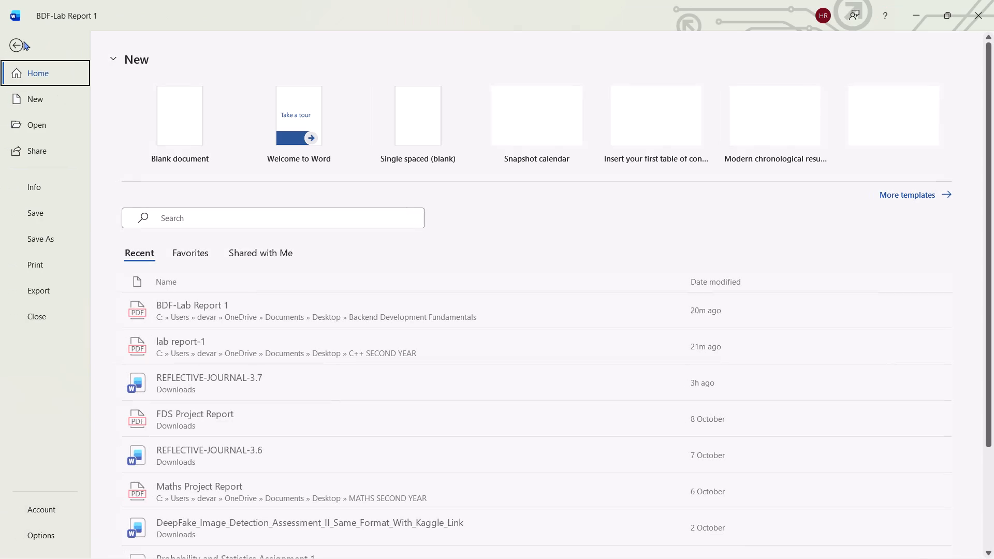
pyautogui.click(55, 298)
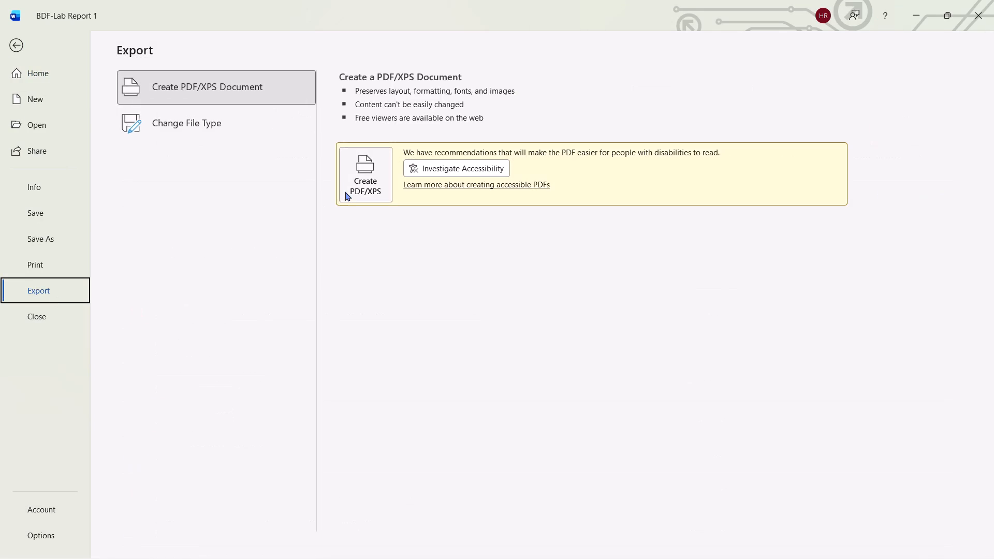
pyautogui.click(355, 186)
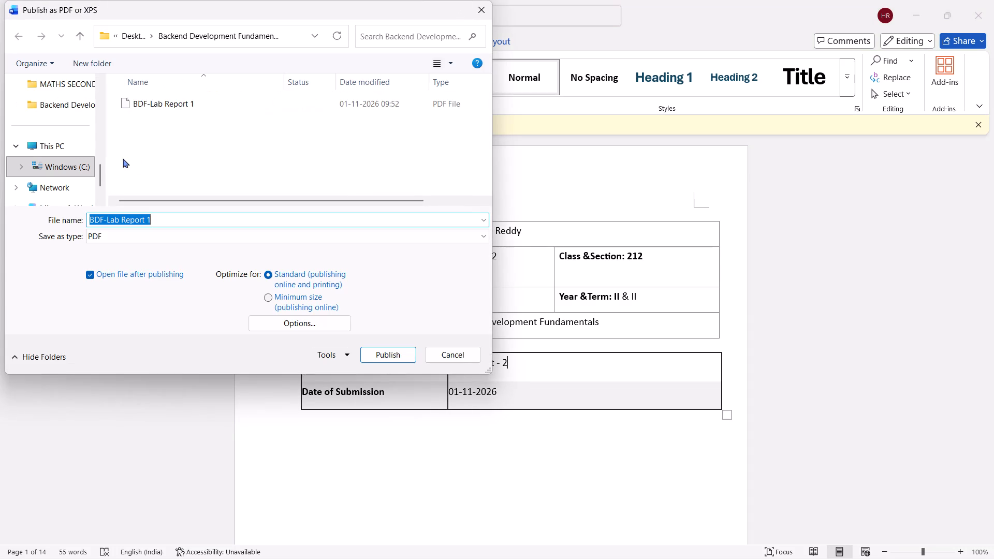
pyautogui.click(78, 114)
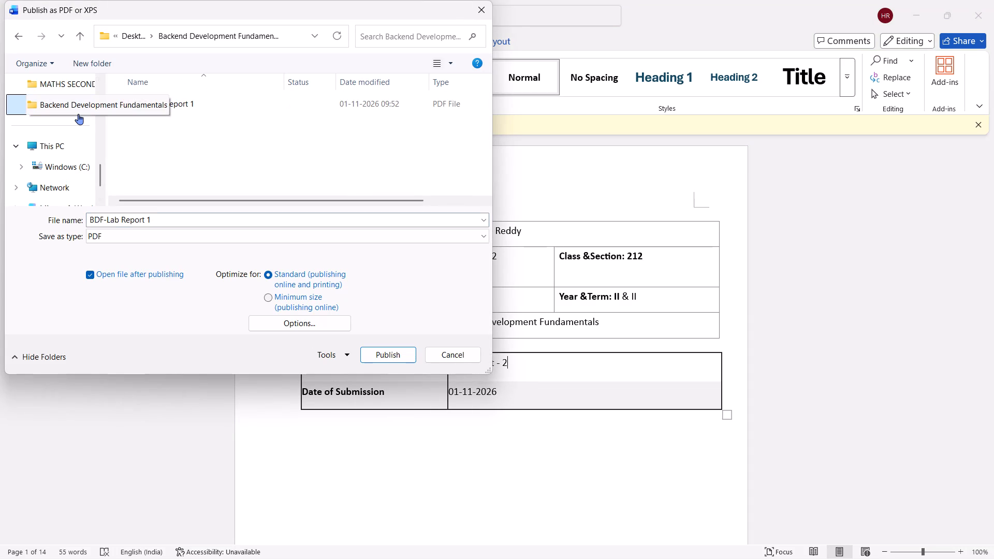
pyautogui.click(148, 107)
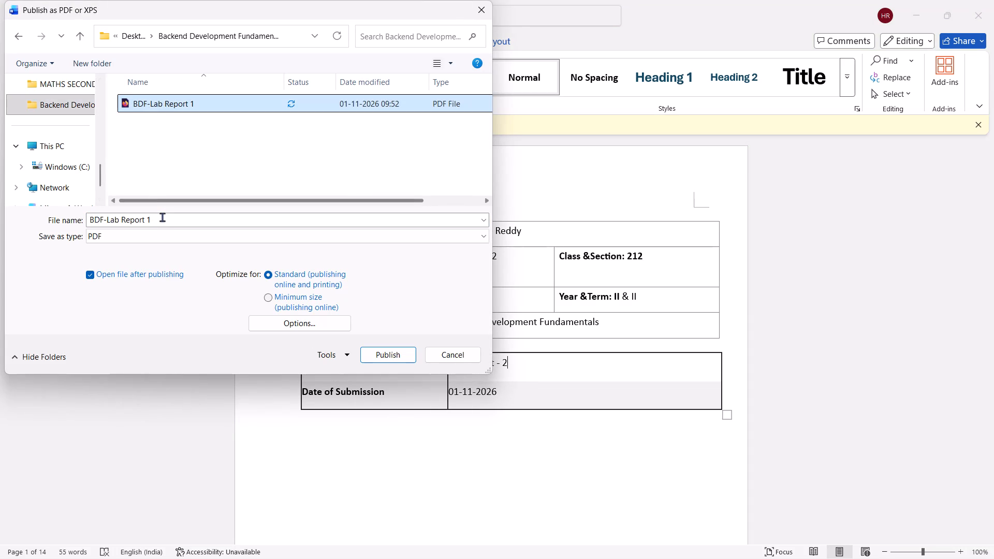
pyautogui.click(163, 219)
pyautogui.press('Left')
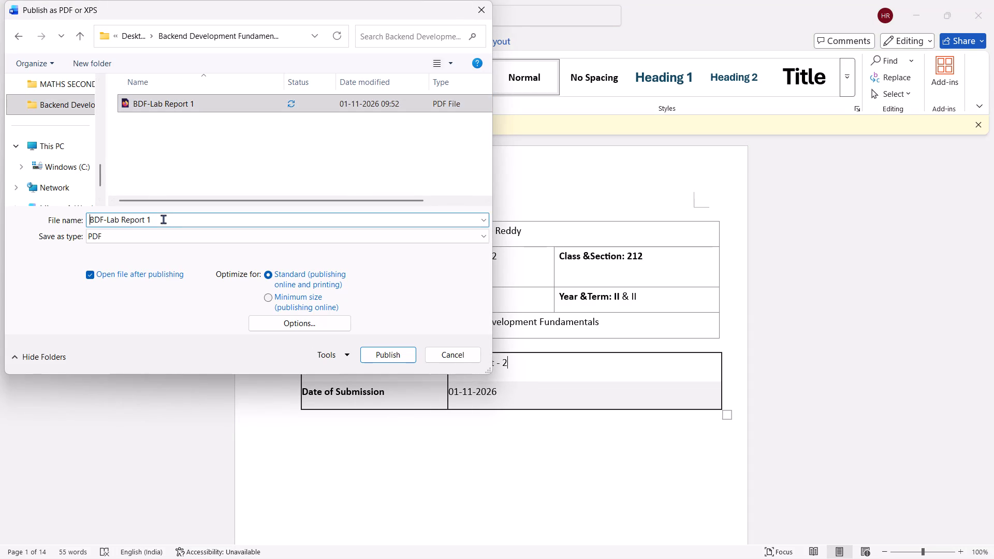
pyautogui.press('Right')
pyautogui.press('Right')
pyautogui.press('Right')
pyautogui.press('Right')
pyautogui.press('Right')
pyautogui.press('Right')
pyautogui.press('Right')
pyautogui.press('Right')
pyautogui.press('Right')
pyautogui.press('Right')
pyautogui.press('Right')
pyautogui.press('Right')
pyautogui.press('Right')
pyautogui.press('Right')
pyautogui.press('Right')
pyautogui.press('Right')
pyautogui.press('BackSpace')
pyautogui.press('2')
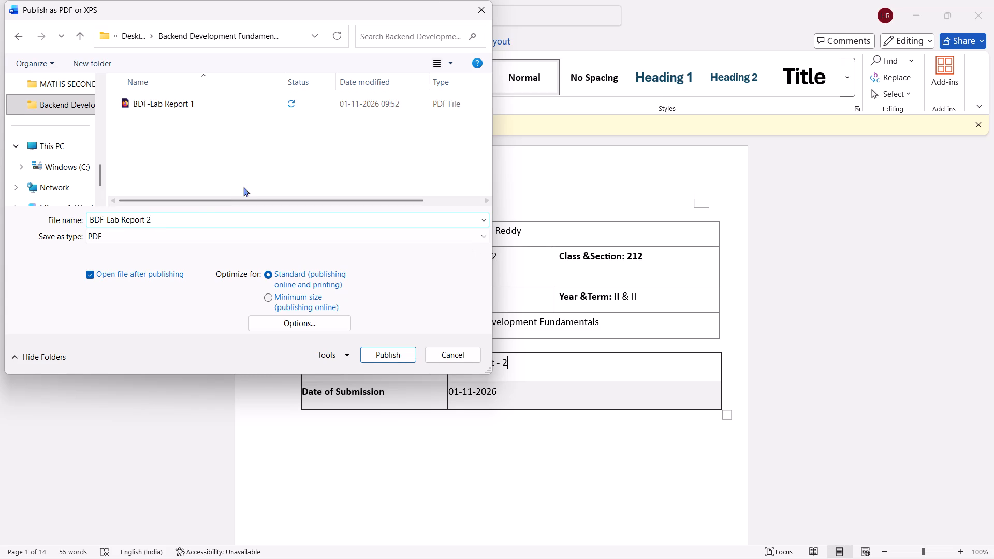
pyautogui.click(385, 357)
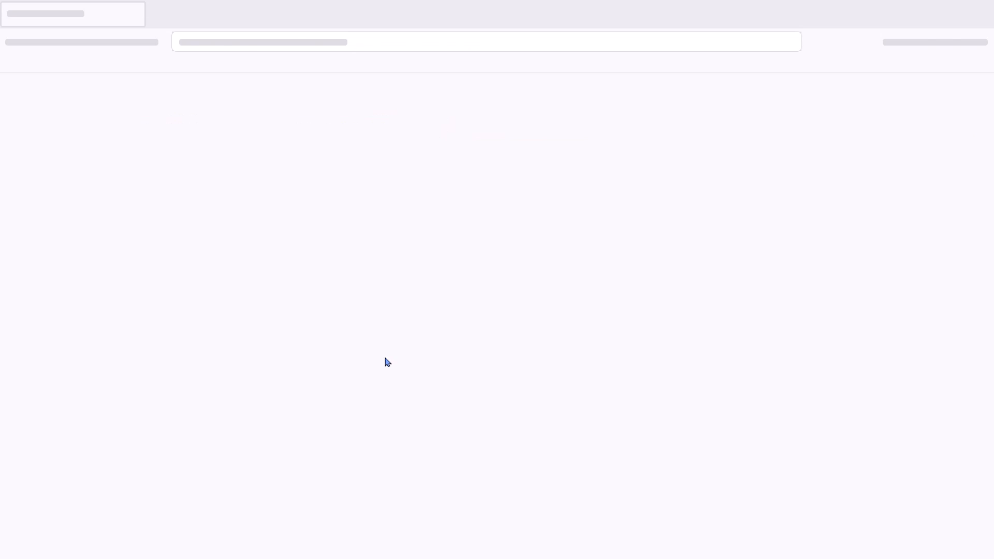
# Close the published PDF, and close the Word document without saving its changes.
pyautogui.click(993, 0)
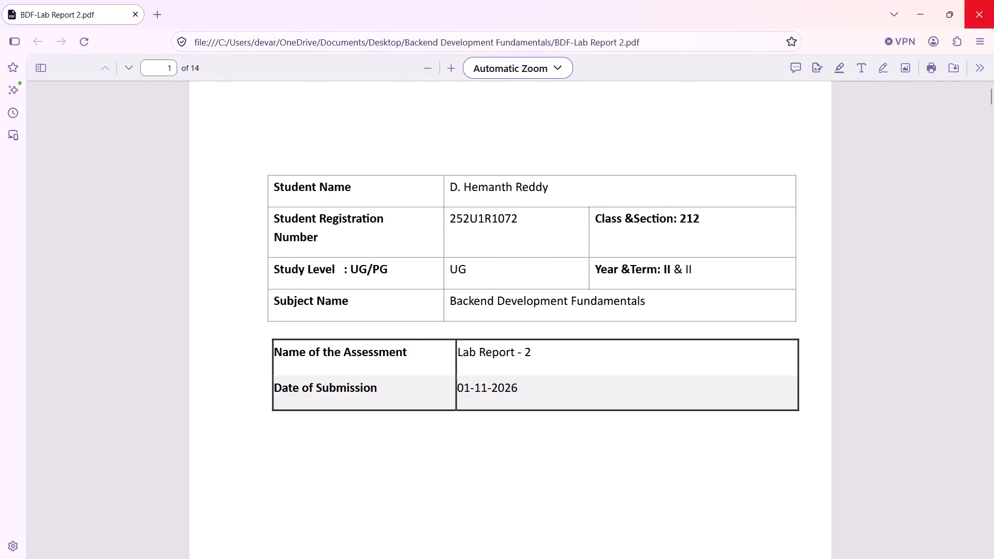
pyautogui.click(993, 0)
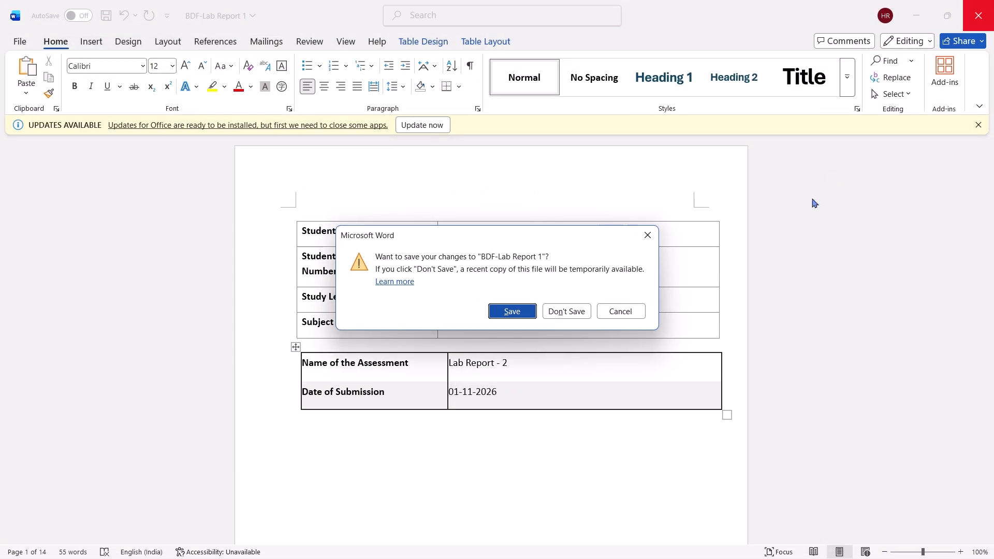
pyautogui.click(581, 307)
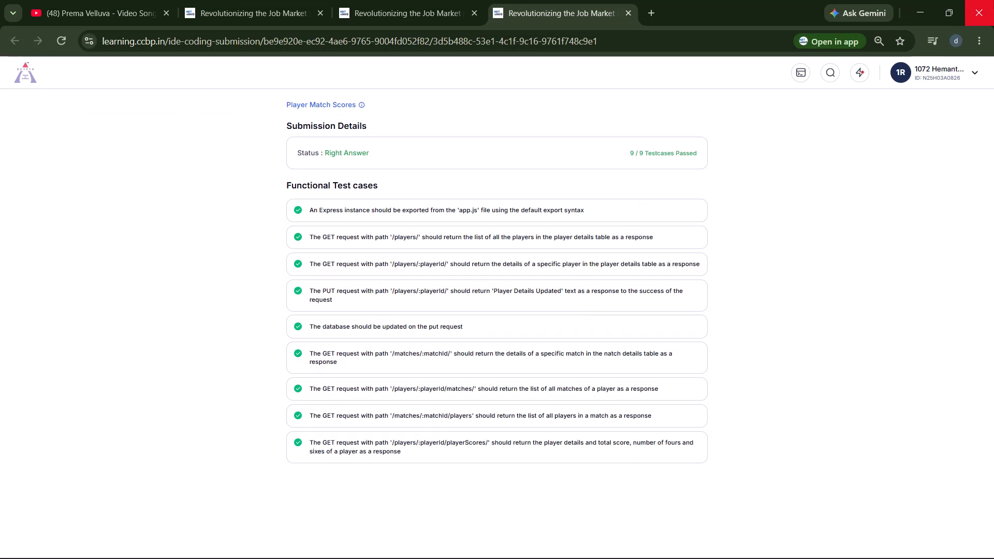
# Close the Chrome window.
pyautogui.click(993, 0)
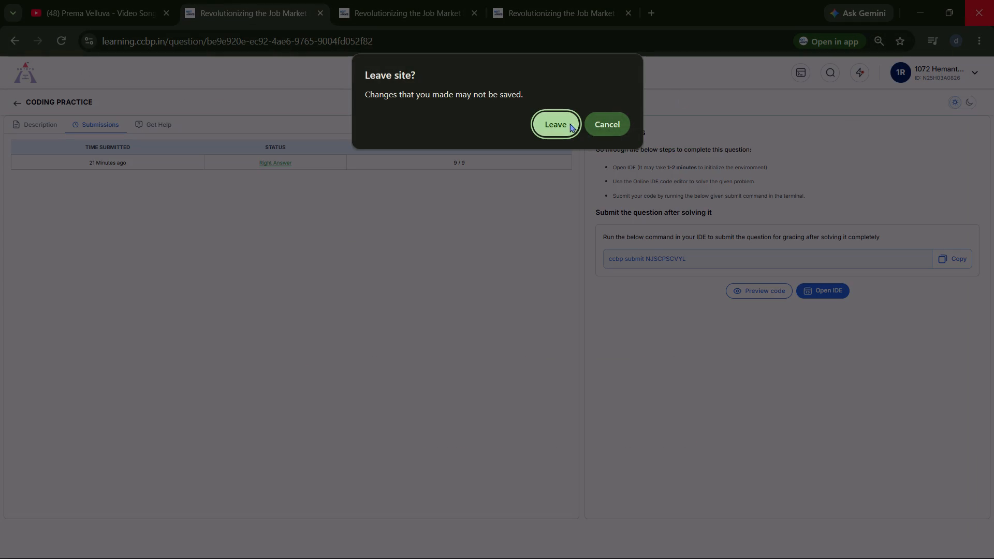
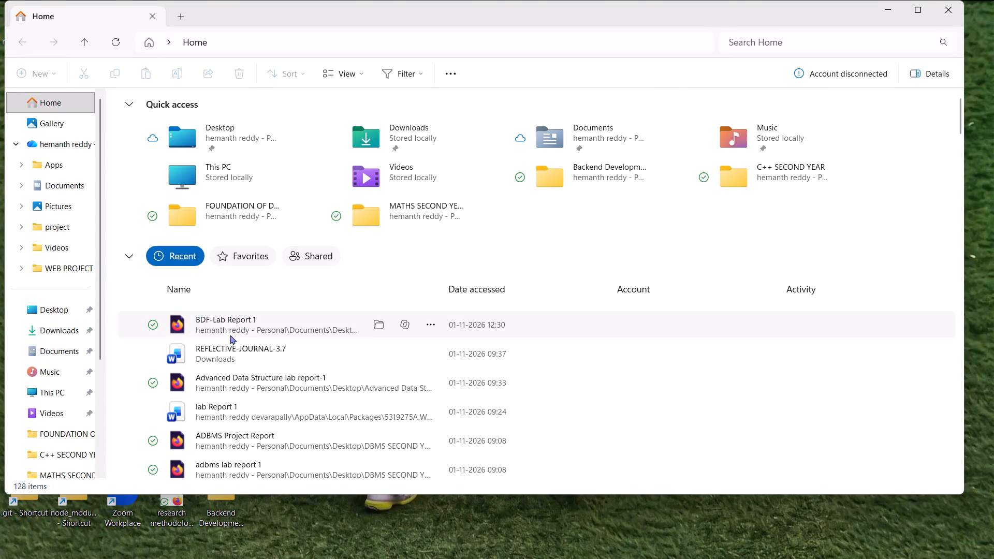
# Open the BDF-Lab Report 2 PDF from the Backend Development Fundamentals folder on the Desktop.
pyautogui.click(77, 304)
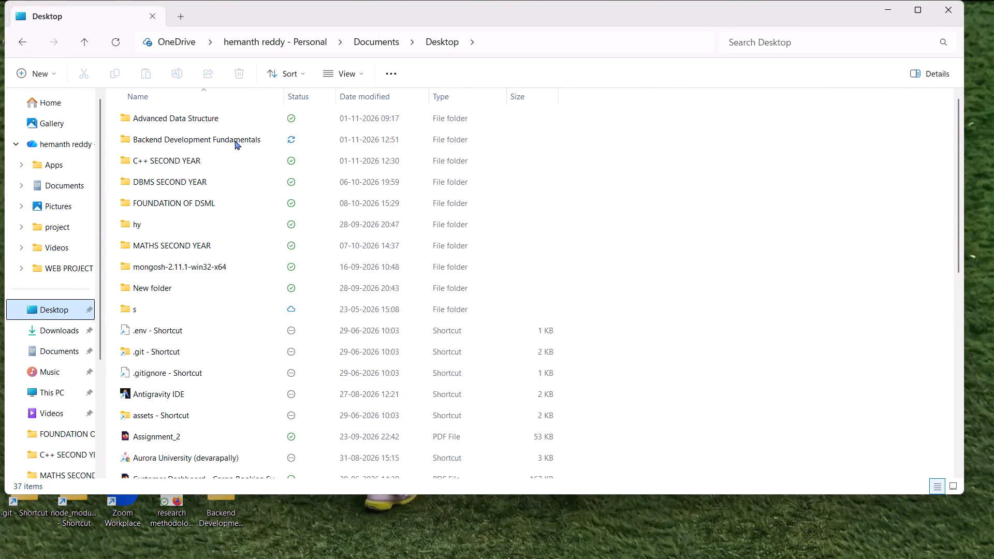
pyautogui.doubleClick(235, 140)
pyautogui.doubleClick(243, 136)
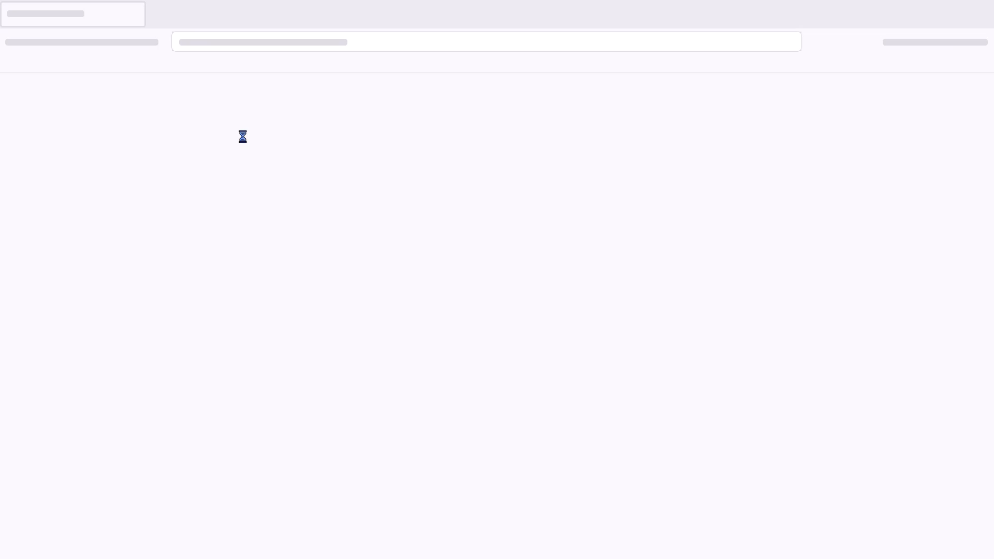
# Review the exported report from the first-page details tables through the Question 1 to 4 code and output screenshots, and close the PDF.
pyautogui.scroll(-1, 317, 307)
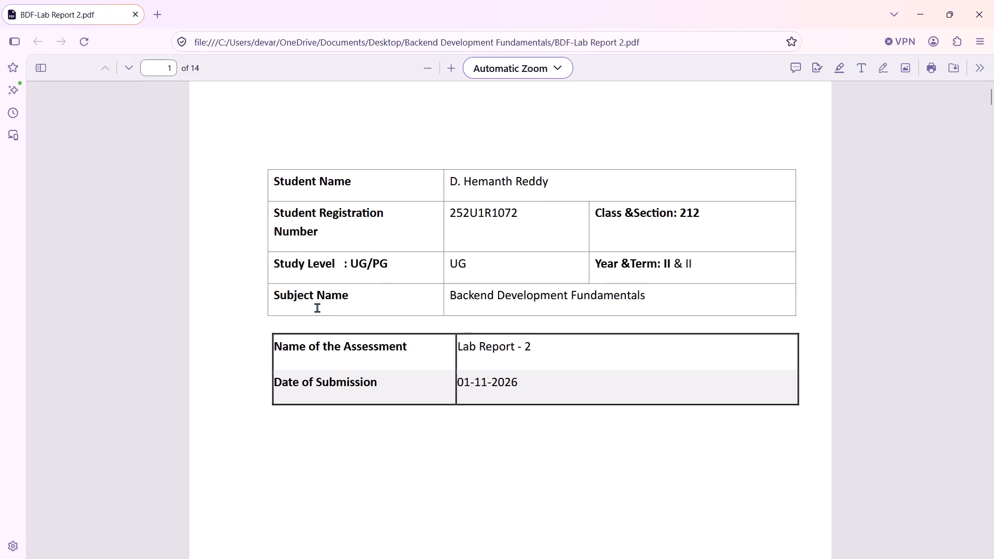
pyautogui.scroll(-2, 317, 307)
pyautogui.scroll(1, 317, 307)
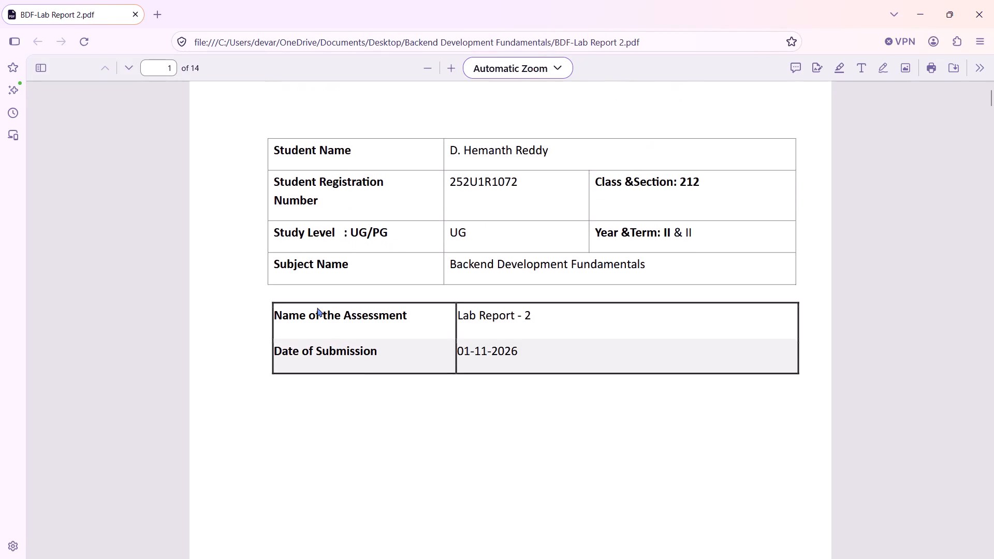
pyautogui.scroll(-4, 317, 307)
pyautogui.scroll(1, 317, 307)
pyautogui.scroll(-1, 317, 307)
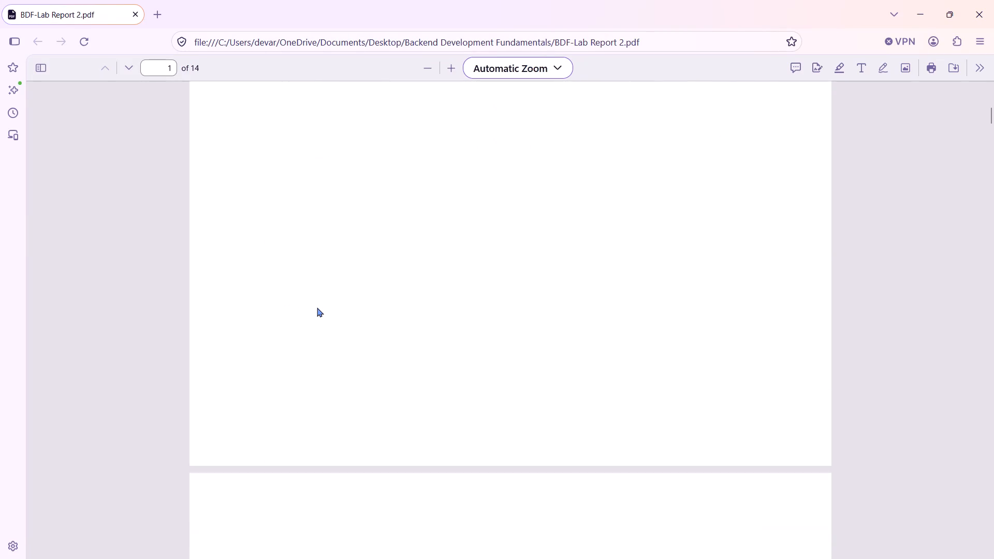
pyautogui.scroll(-2, 317, 307)
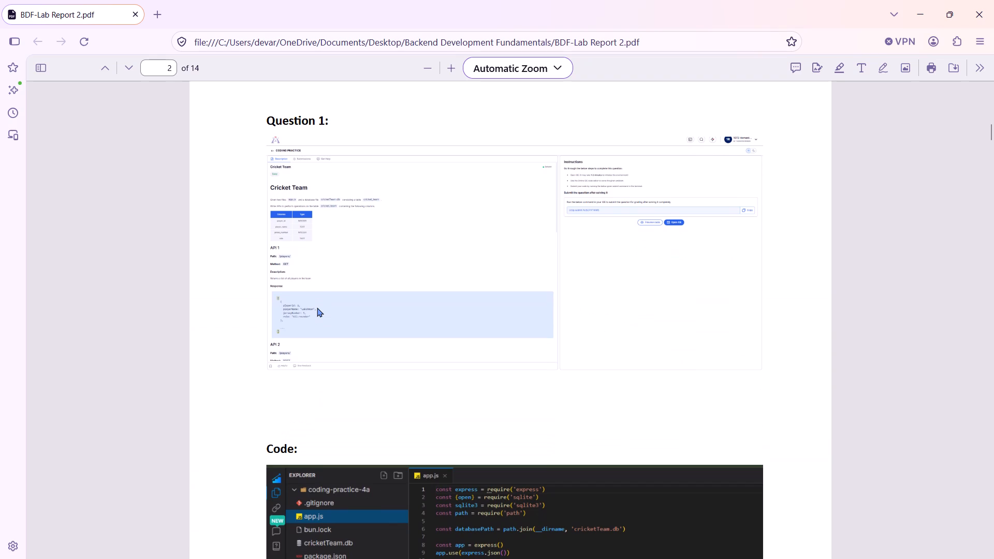
pyautogui.scroll(-3, 317, 307)
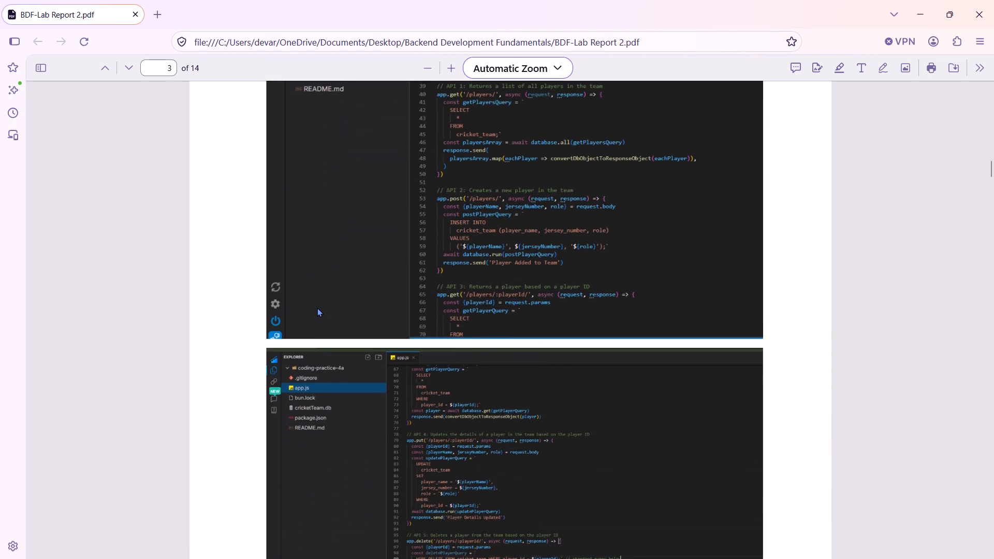
pyautogui.scroll(-3, 317, 307)
pyautogui.scroll(1, 317, 307)
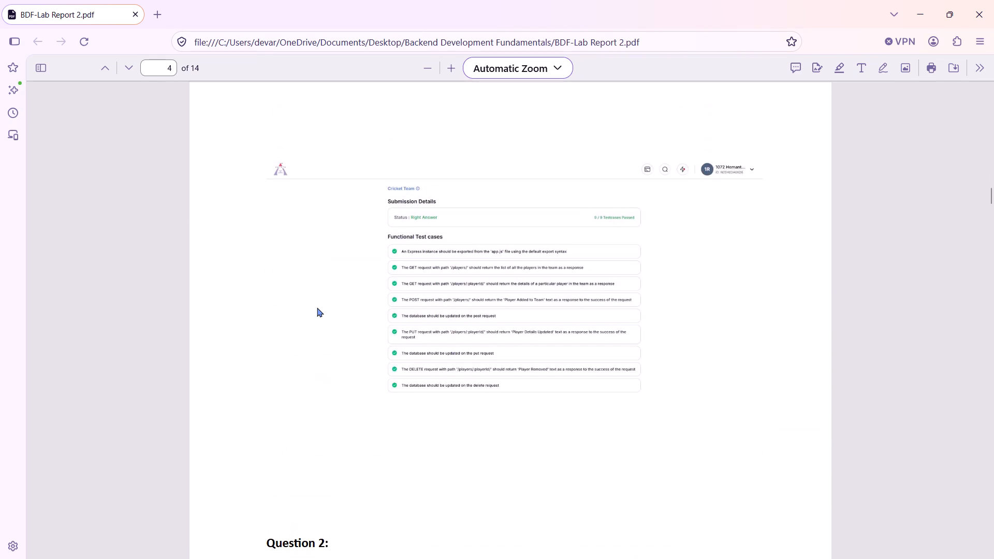
pyautogui.scroll(1, 317, 307)
pyautogui.scroll(-3, 317, 307)
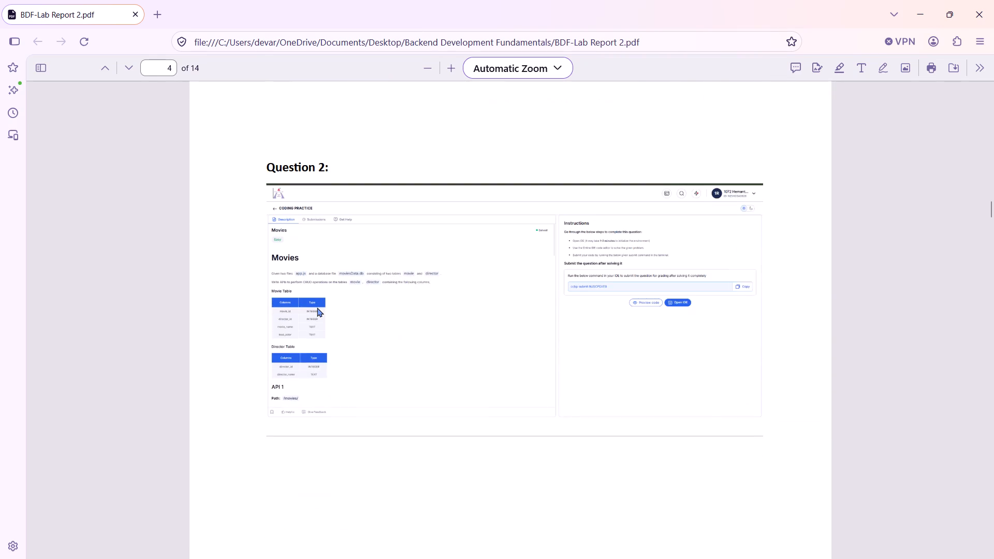
pyautogui.scroll(-5, 317, 307)
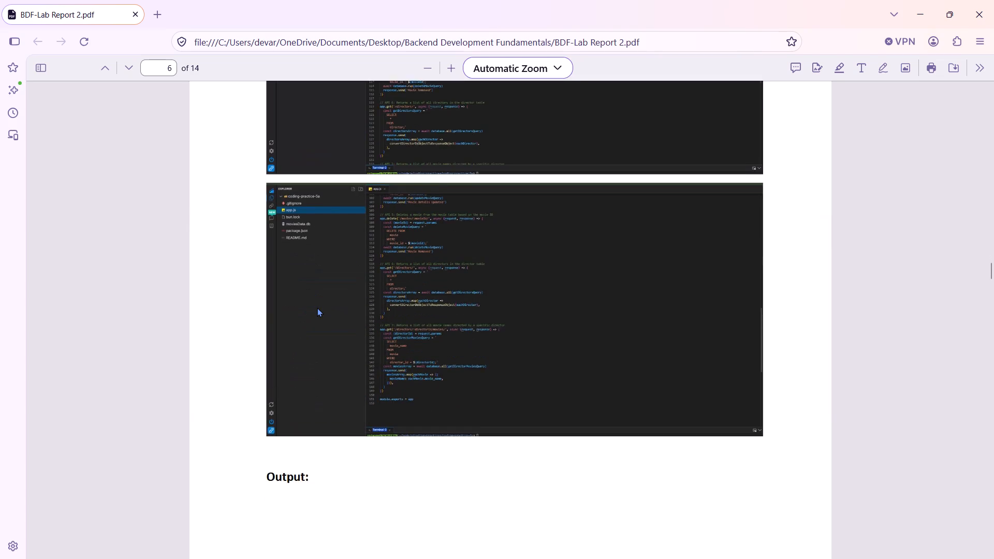
pyautogui.scroll(-5, 317, 307)
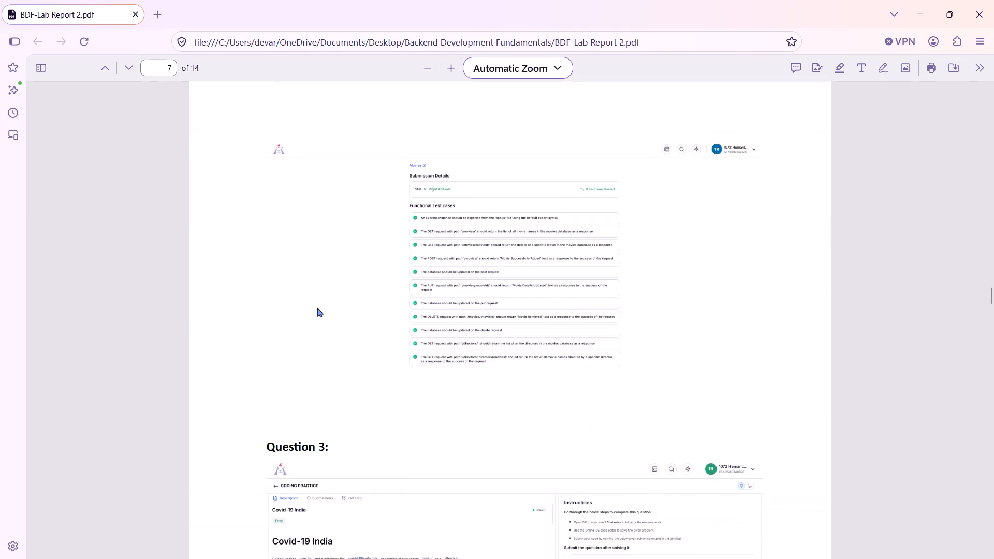
pyautogui.scroll(-4, 317, 307)
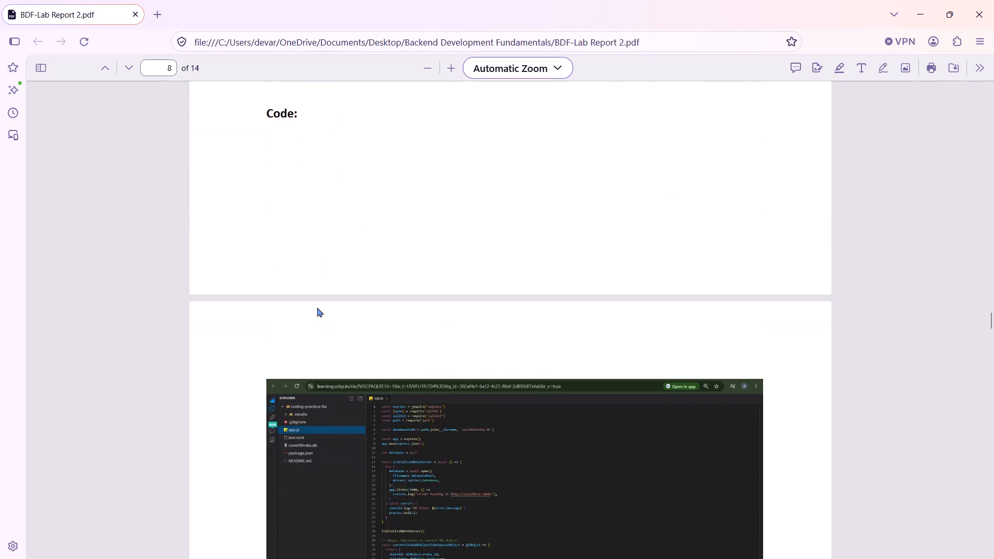
pyautogui.scroll(-3, 317, 307)
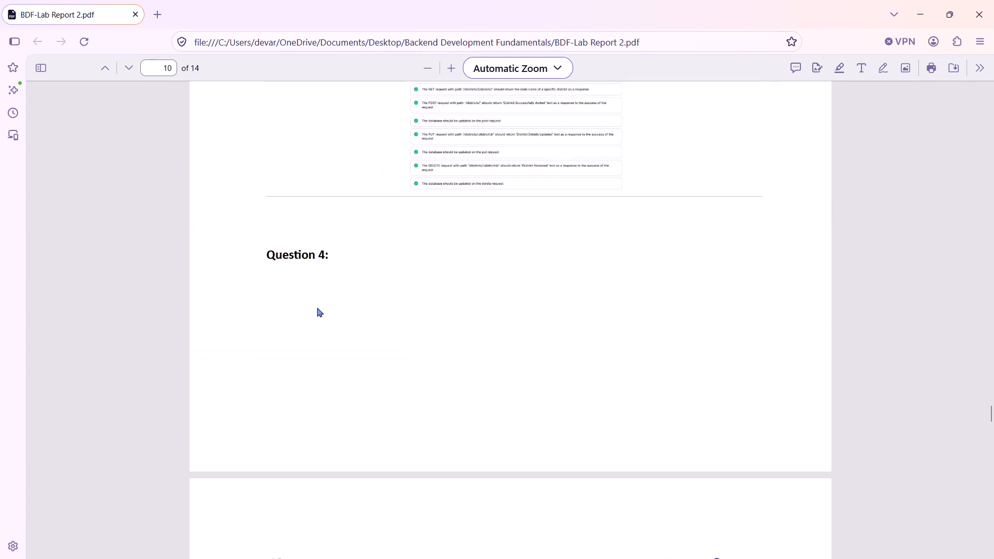
pyautogui.scroll(1, 317, 307)
pyautogui.scroll(-4, 317, 307)
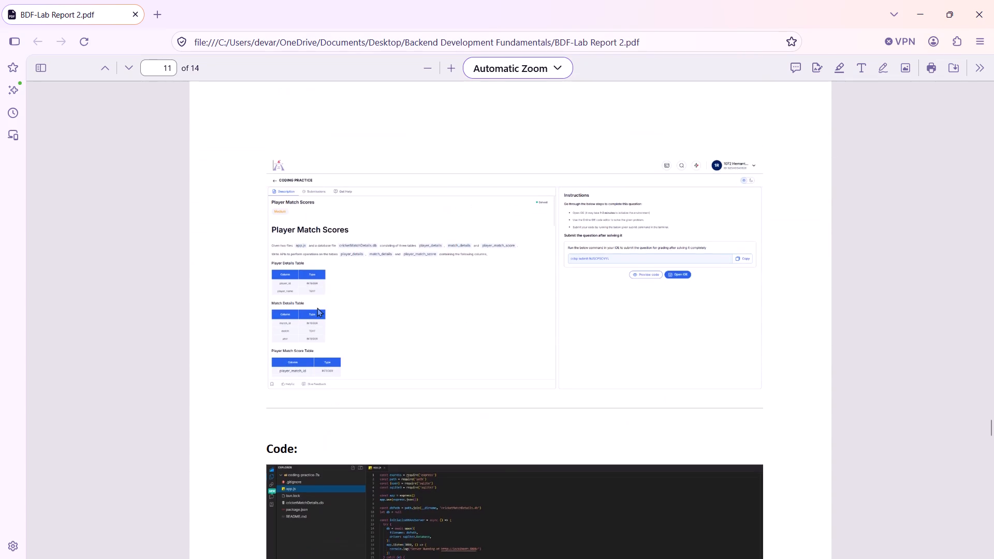
pyautogui.scroll(-6, 317, 307)
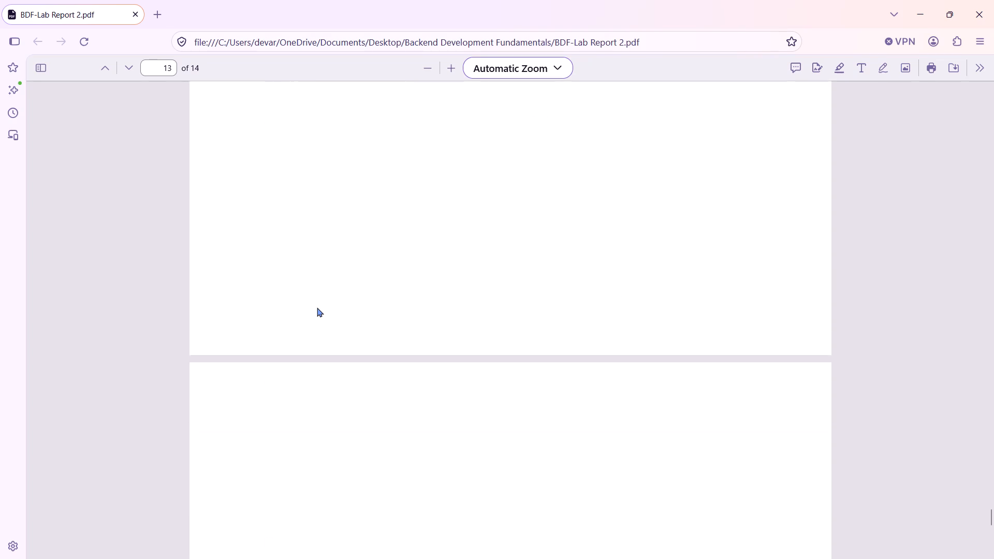
pyautogui.scroll(-3, 317, 307)
pyautogui.click(993, 0)
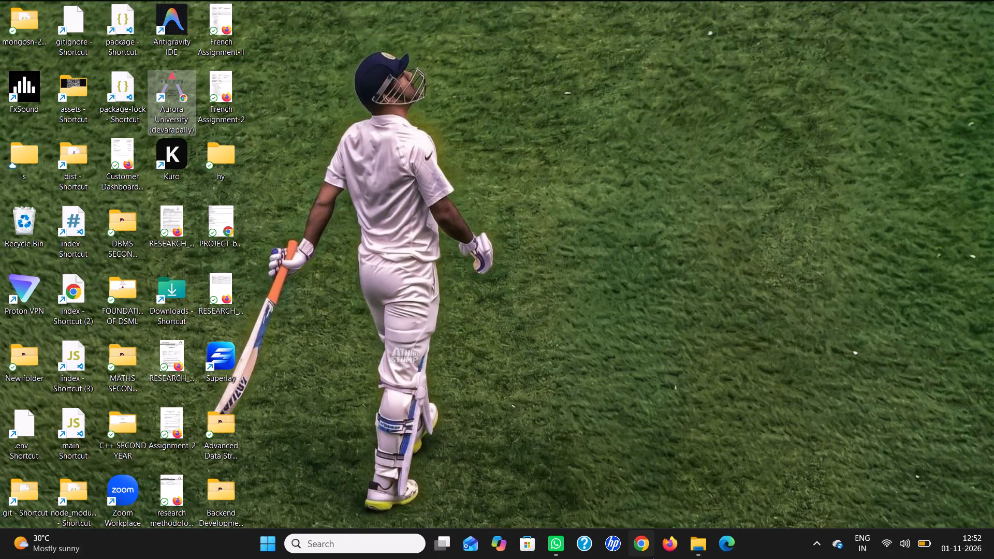
# Open the Aurora University student portal in Chrome using its desktop shortcut.
pyautogui.click(651, 552)
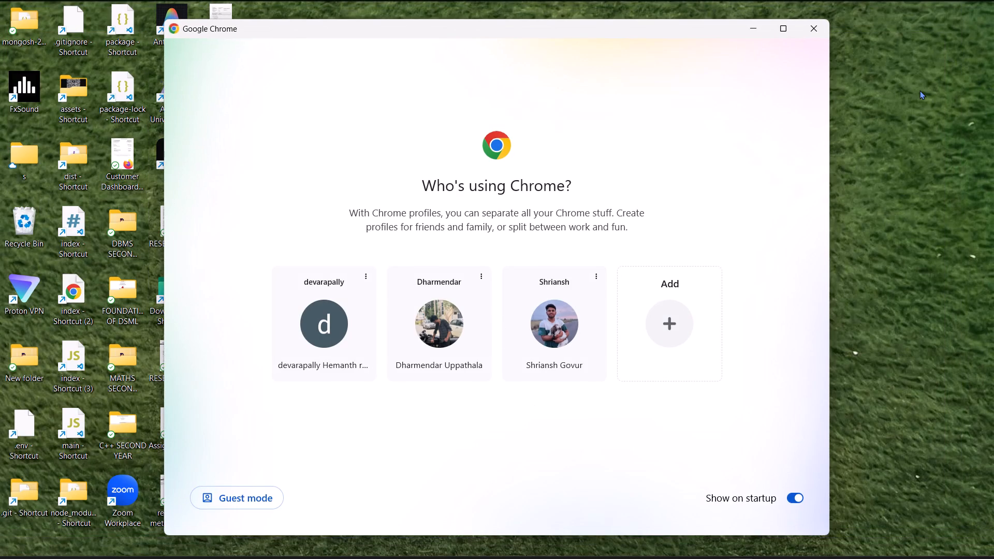
pyautogui.click(919, 90)
pyautogui.doubleClick(158, 93)
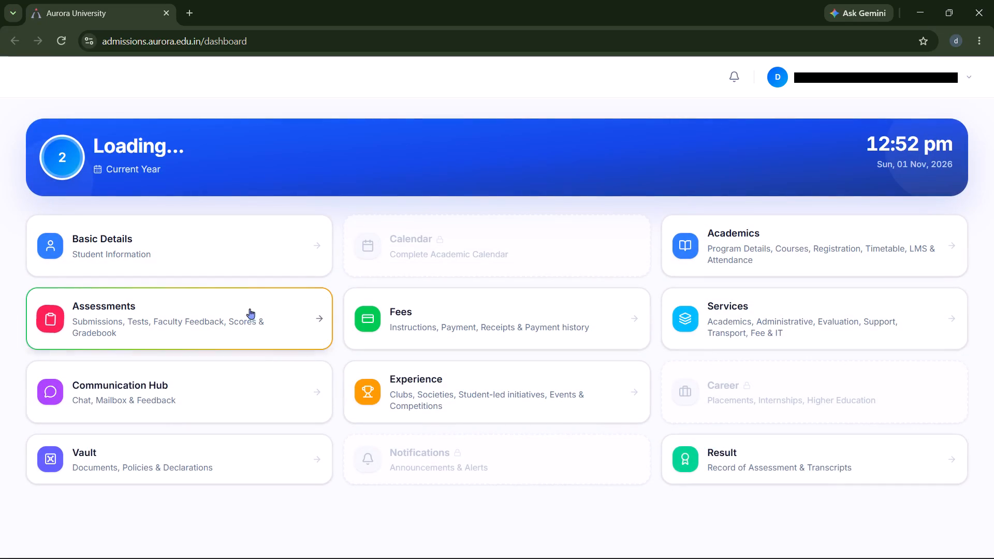
# Open the Assessments section from the Aurora University dashboard.
pyautogui.click(277, 315)
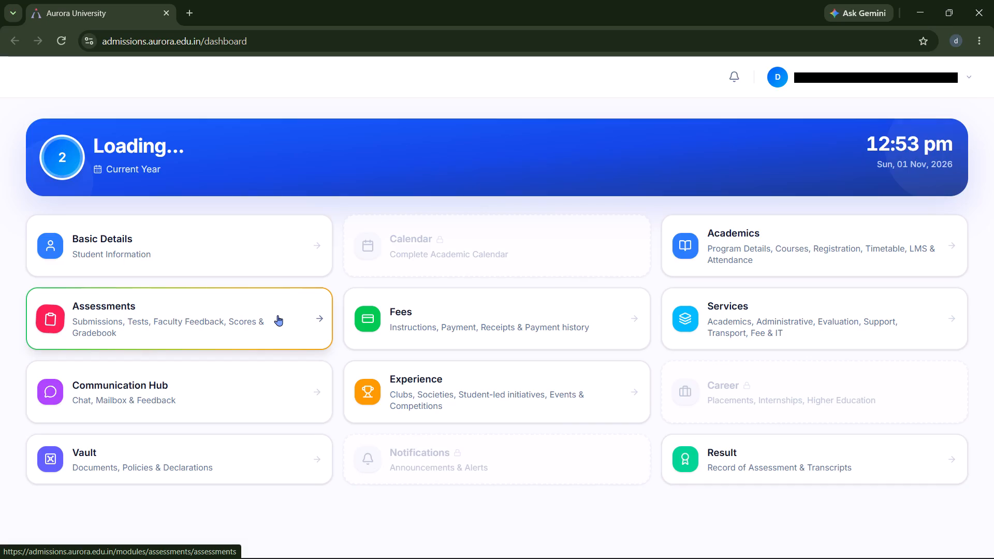
pyautogui.click(261, 306)
pyautogui.click(203, 303)
pyautogui.click(250, 322)
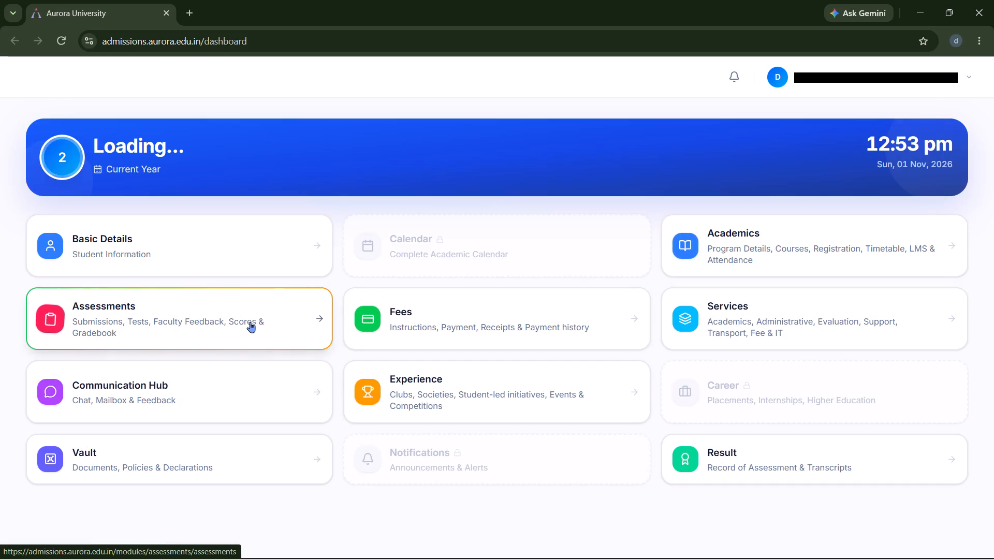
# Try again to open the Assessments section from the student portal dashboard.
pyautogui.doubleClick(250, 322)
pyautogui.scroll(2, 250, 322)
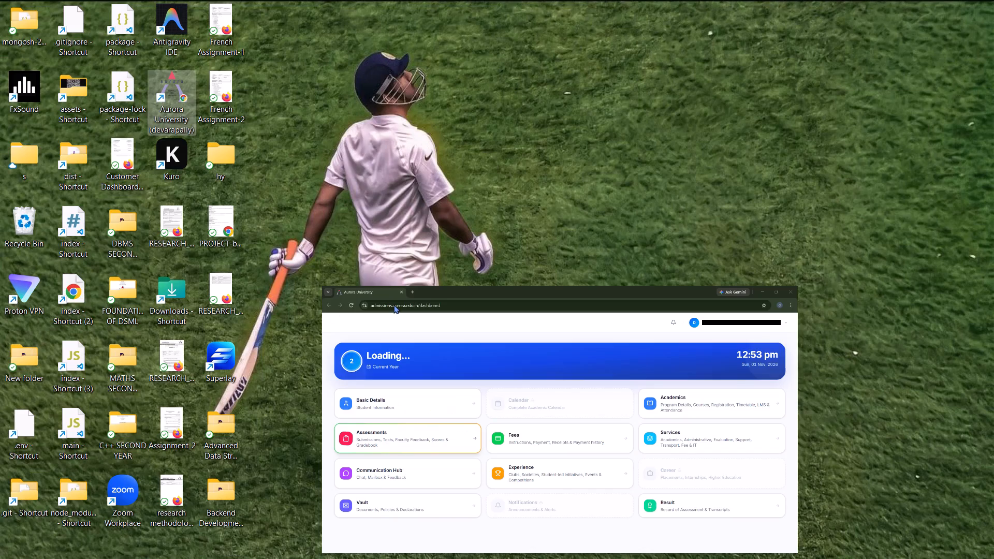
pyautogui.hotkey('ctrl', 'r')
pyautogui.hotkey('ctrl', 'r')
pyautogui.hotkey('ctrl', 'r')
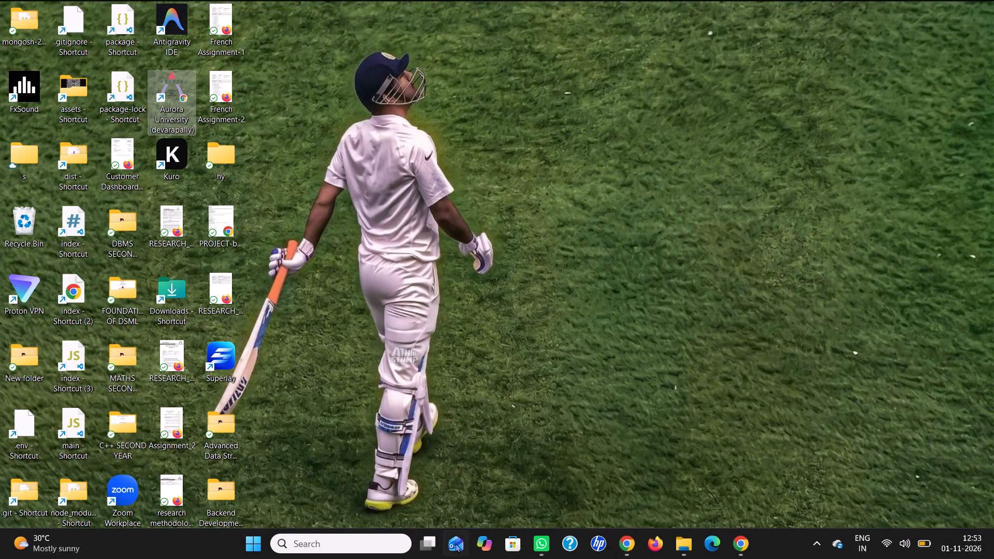
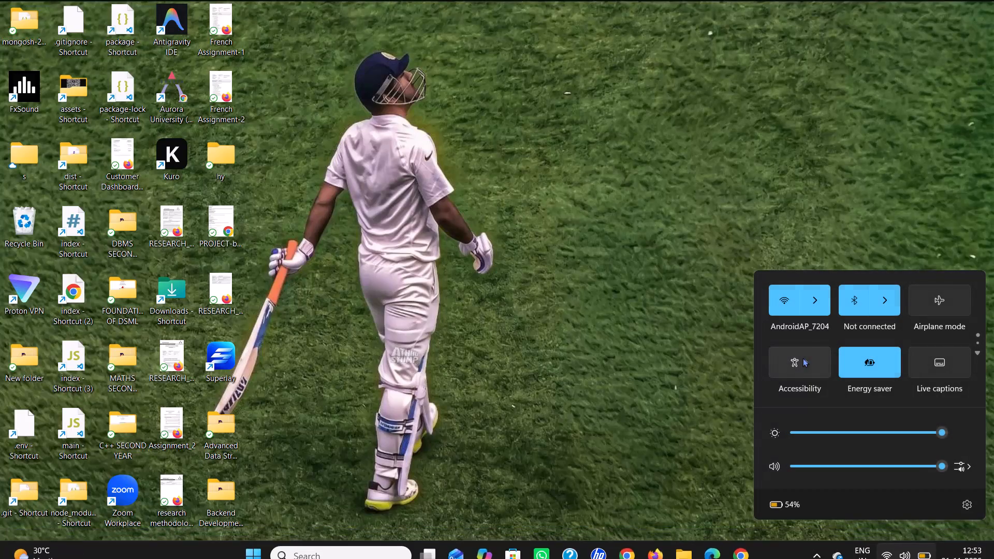
# Check the Wi-Fi connection in the list of available networks and close the list.
pyautogui.click(817, 307)
pyautogui.click(830, 155)
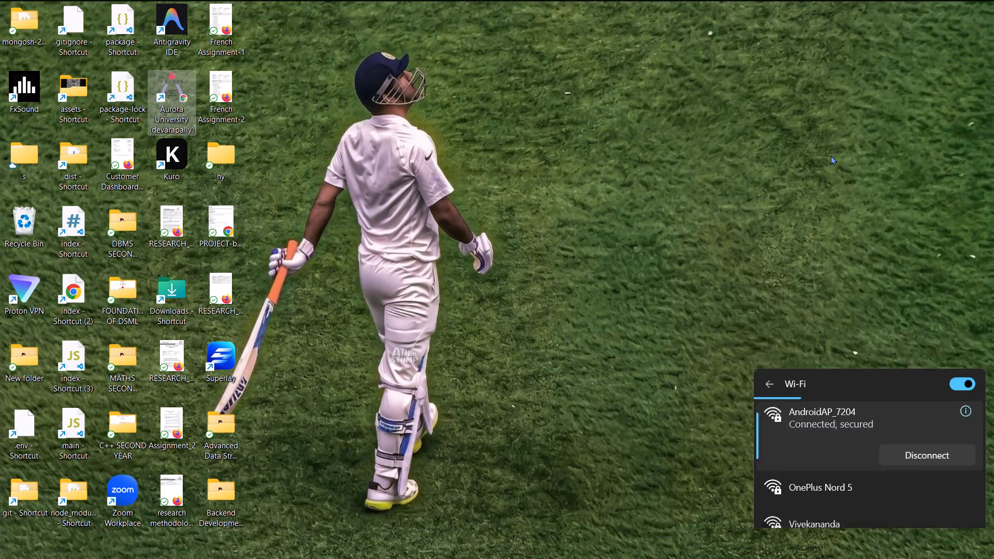
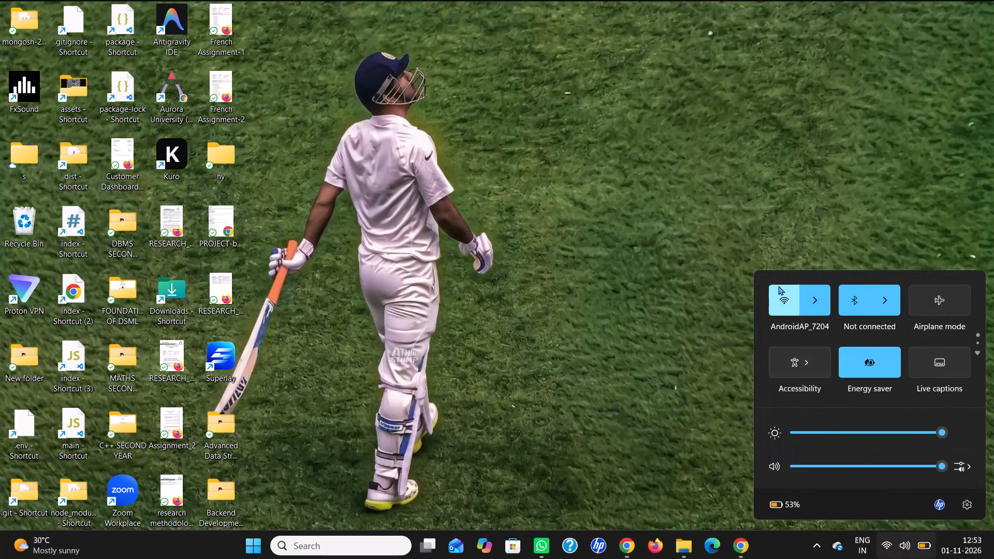
# Switch the Wi-Fi connection to the Vivekananda network, with automatic connection enabled.
pyautogui.click(816, 299)
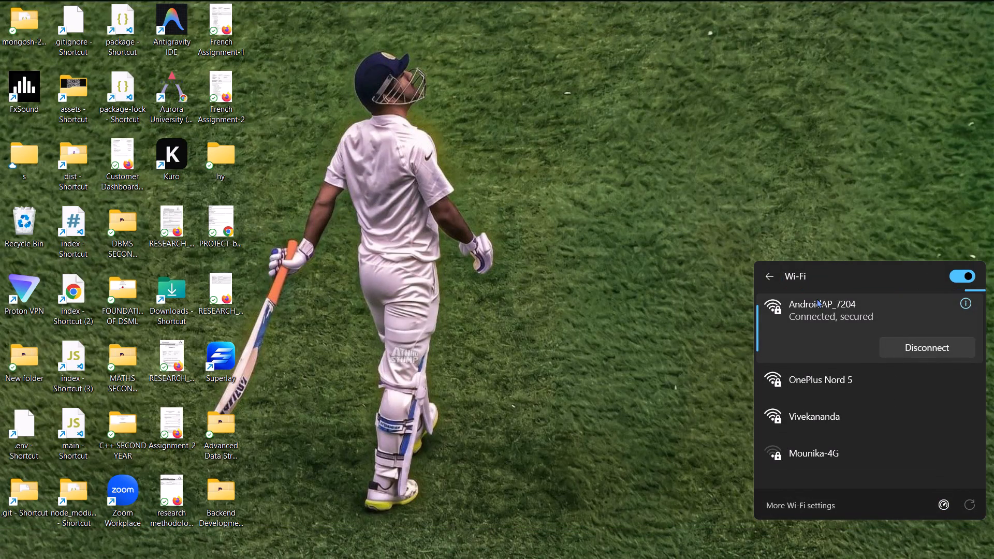
pyautogui.click(825, 408)
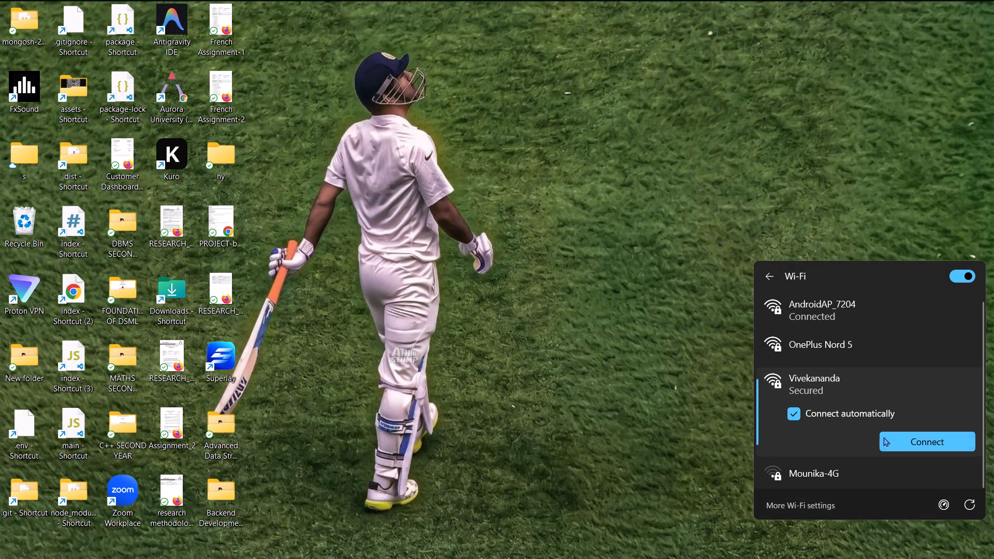
pyautogui.click(893, 440)
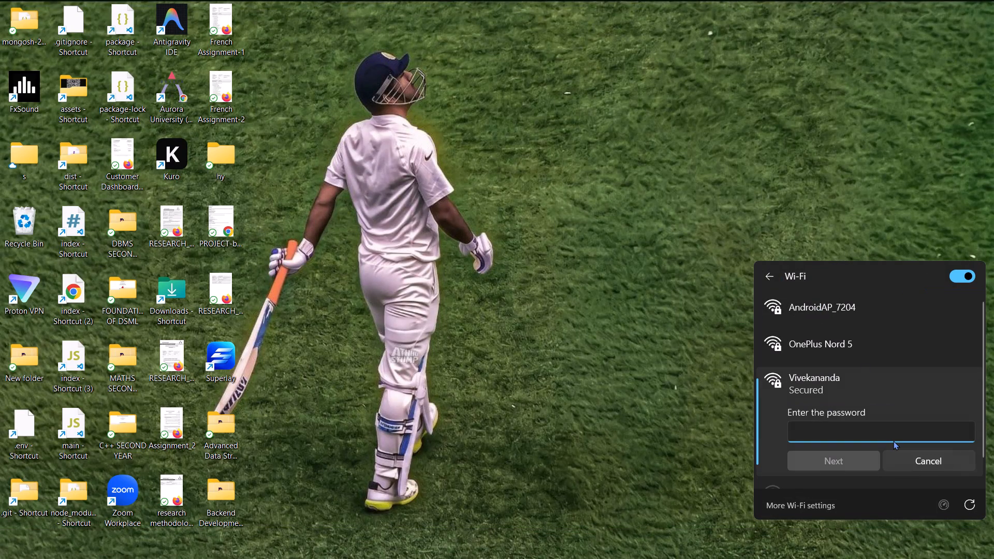
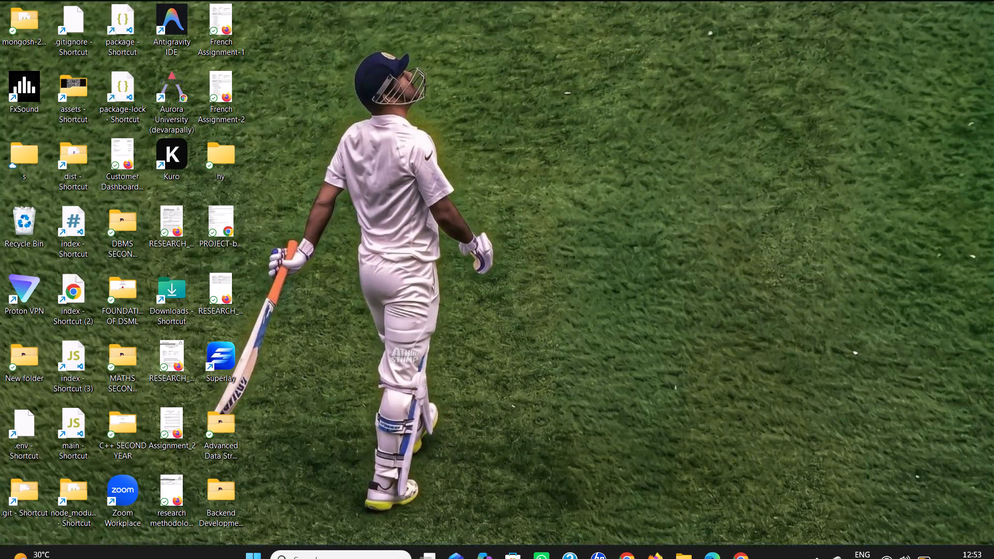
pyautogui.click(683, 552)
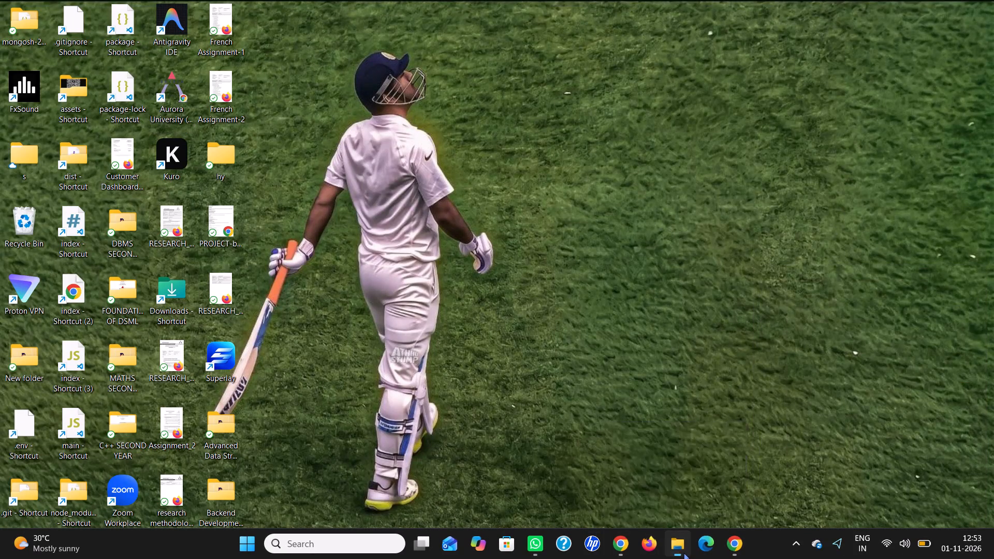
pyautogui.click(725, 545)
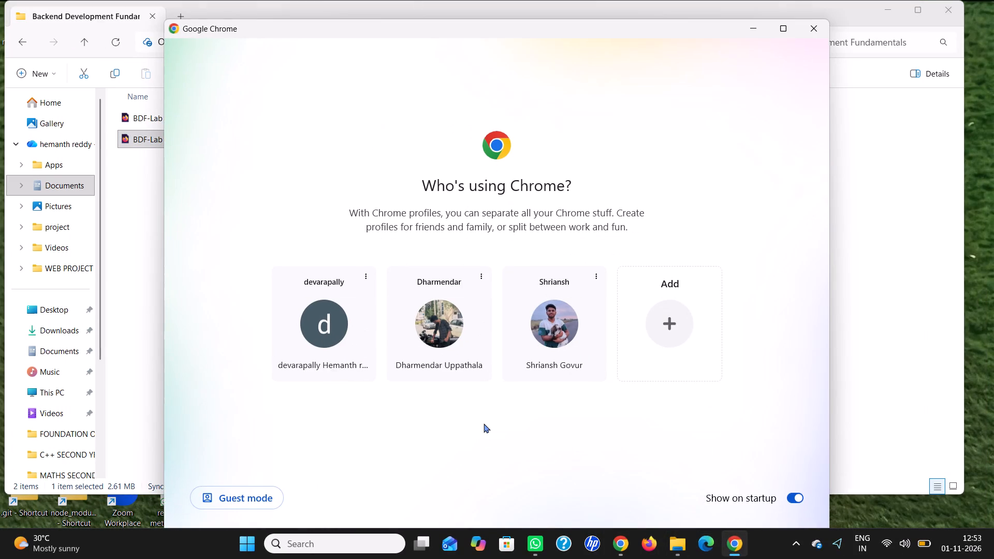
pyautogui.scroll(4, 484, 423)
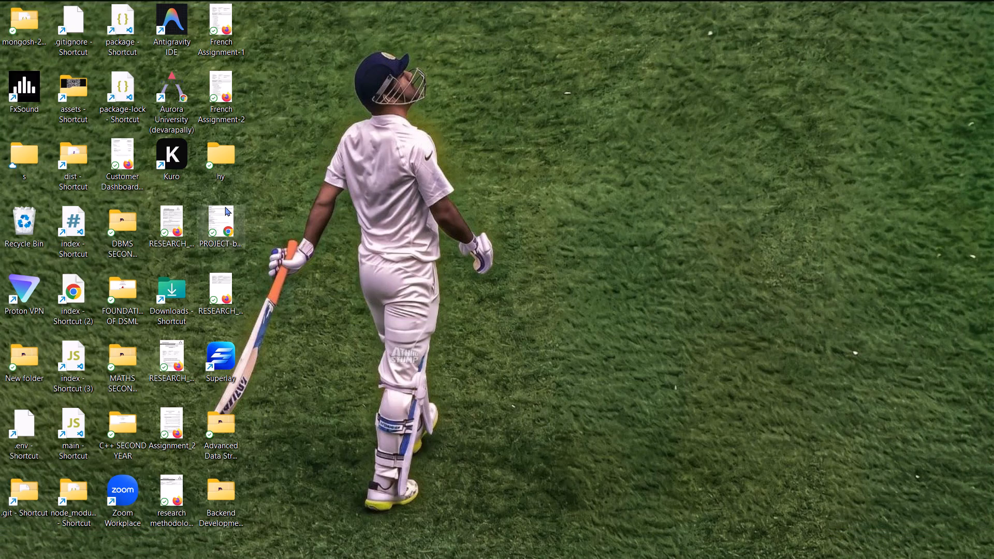
# Open the Aurora University portal dashboard again in Chrome using its desktop shortcut.
pyautogui.doubleClick(181, 97)
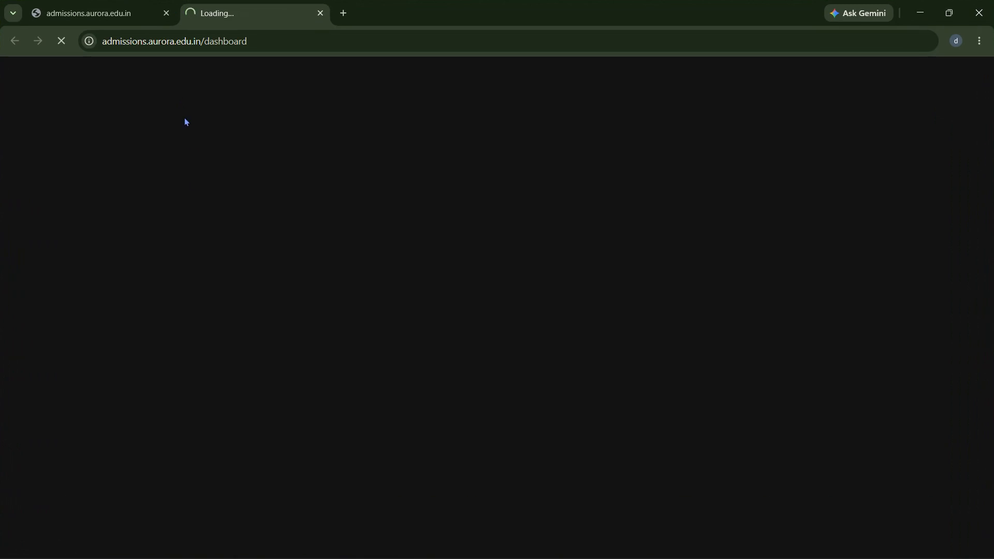
# Close the extra Aurora admissions tab and reload the interrupted dashboard page.
pyautogui.click(166, 13)
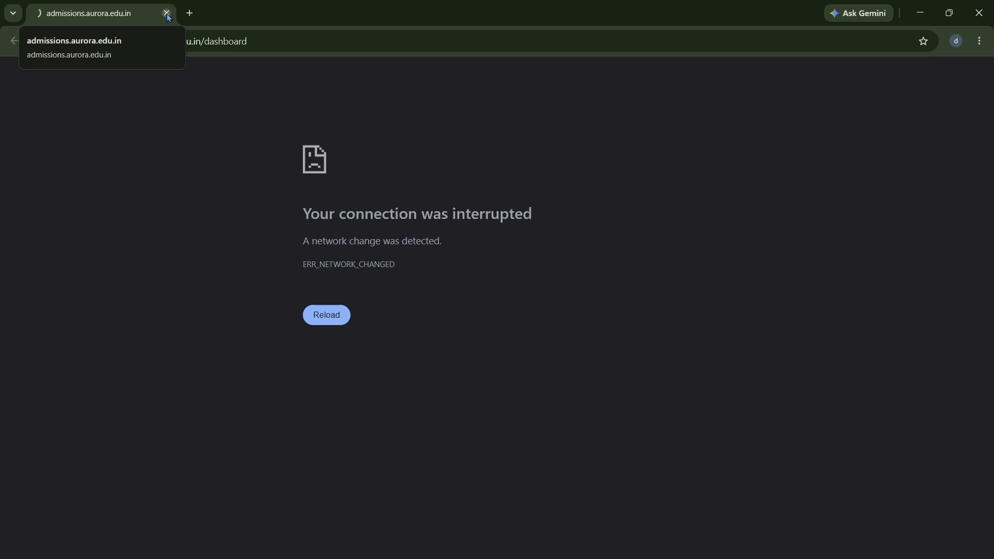
pyautogui.click(323, 317)
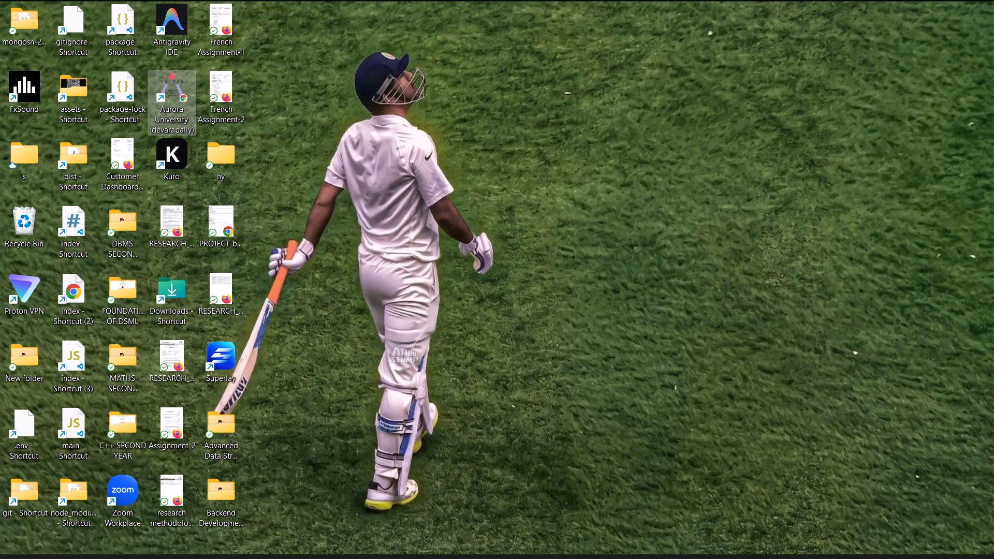
# Connect the computer to the Wi-Fi network "ohh u don't have internet poor u" instead of AndroidAP_7204.
pyautogui.click(916, 531)
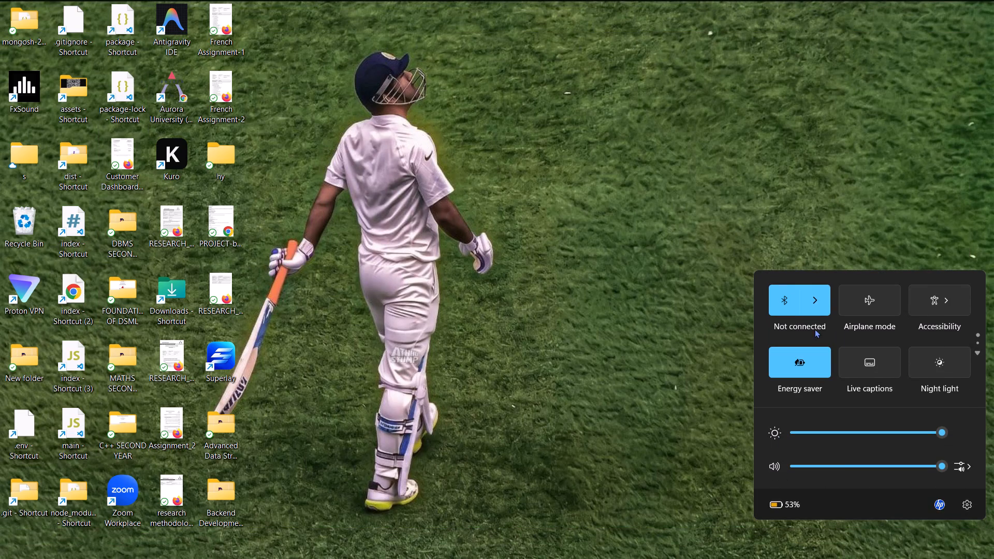
pyautogui.click(819, 308)
pyautogui.click(879, 185)
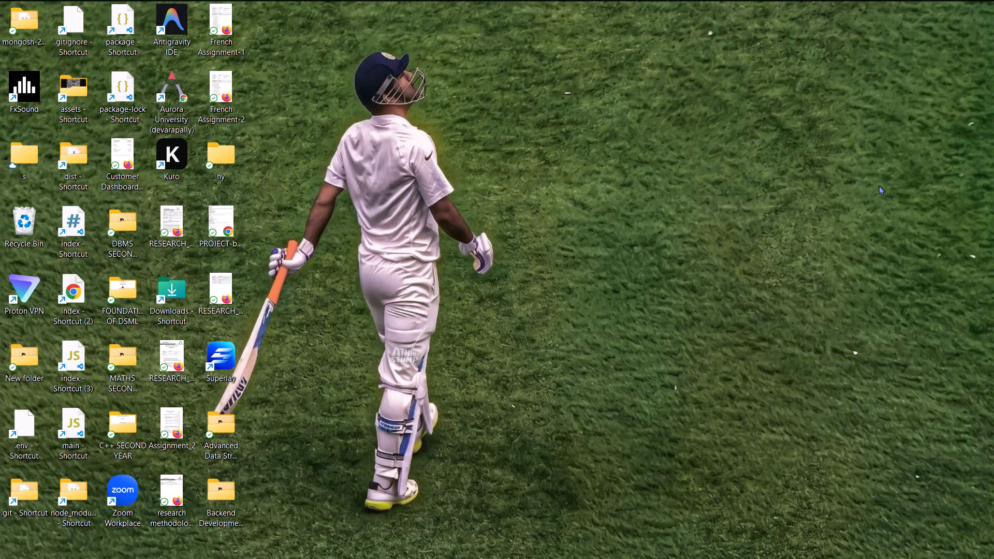
pyautogui.click(920, 547)
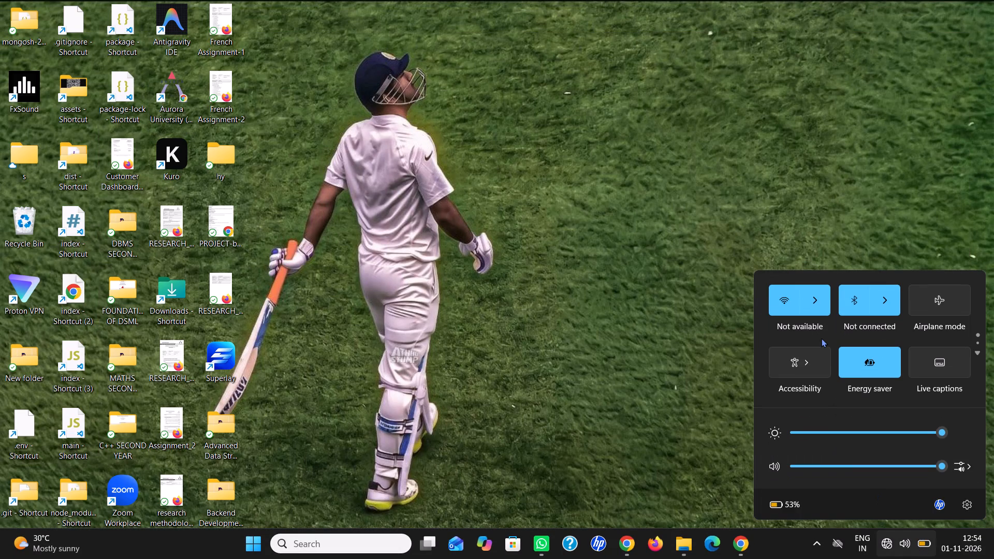
pyautogui.click(823, 302)
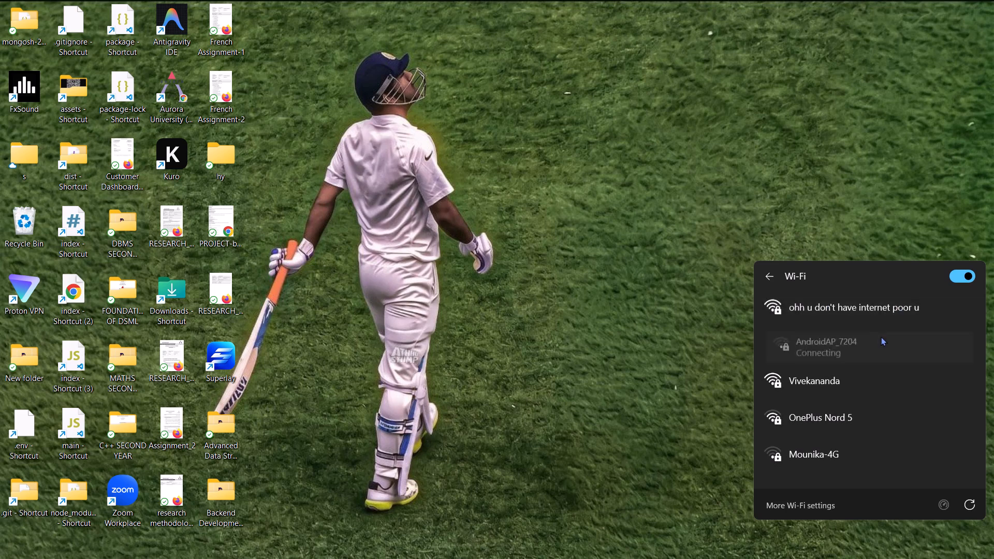
pyautogui.click(881, 346)
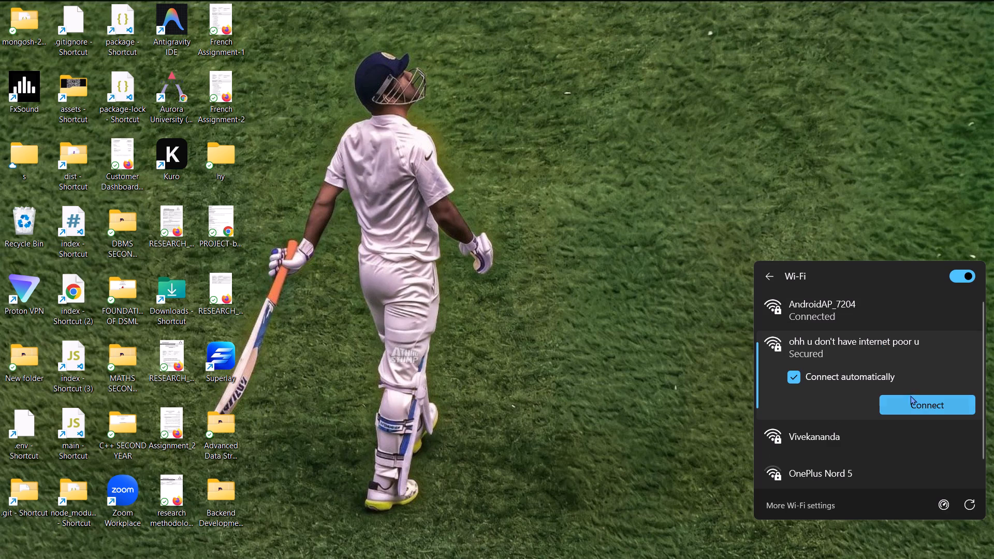
pyautogui.click(912, 397)
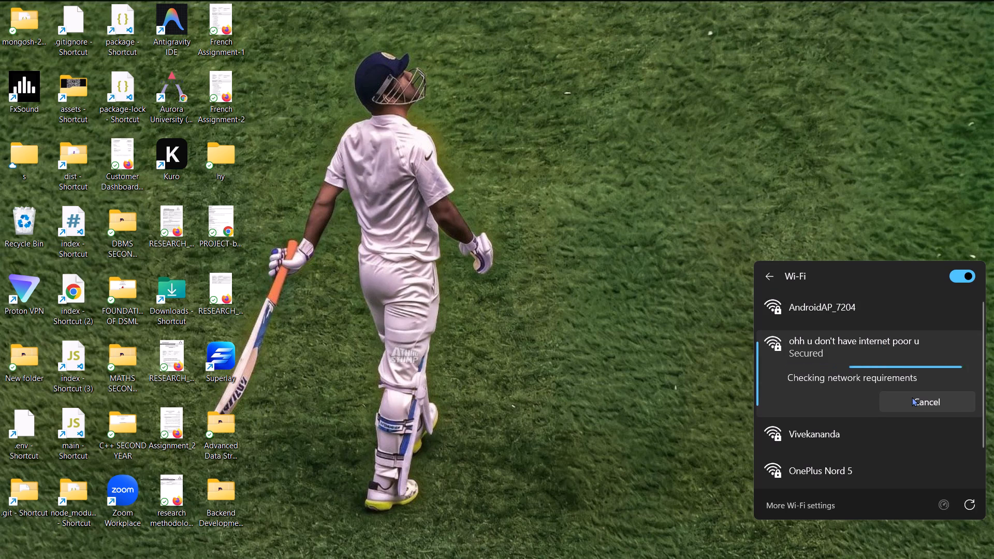
pyautogui.click(823, 223)
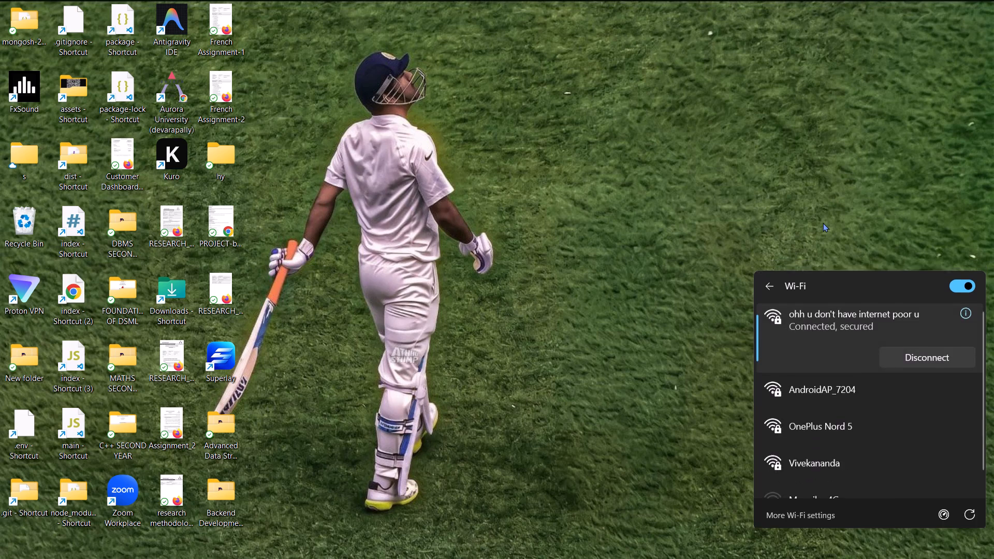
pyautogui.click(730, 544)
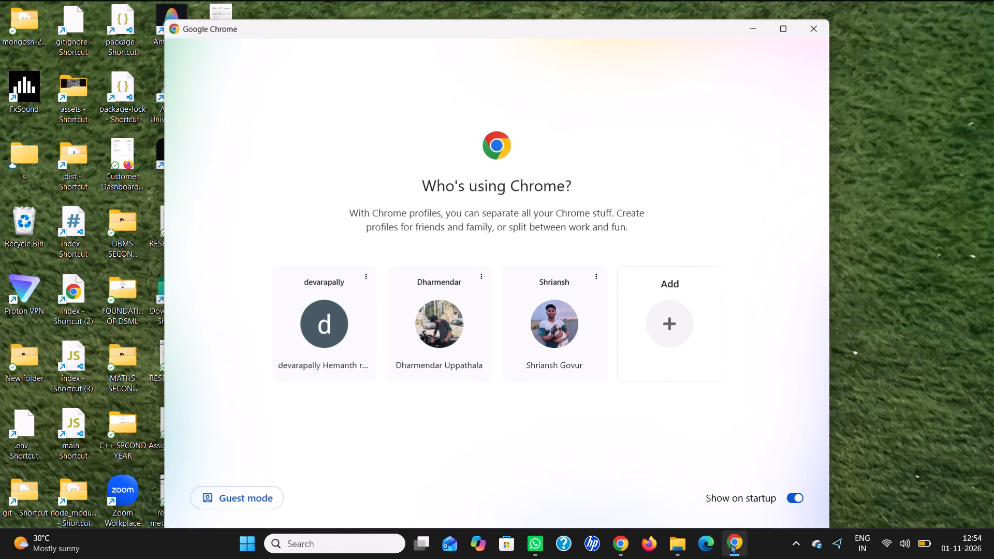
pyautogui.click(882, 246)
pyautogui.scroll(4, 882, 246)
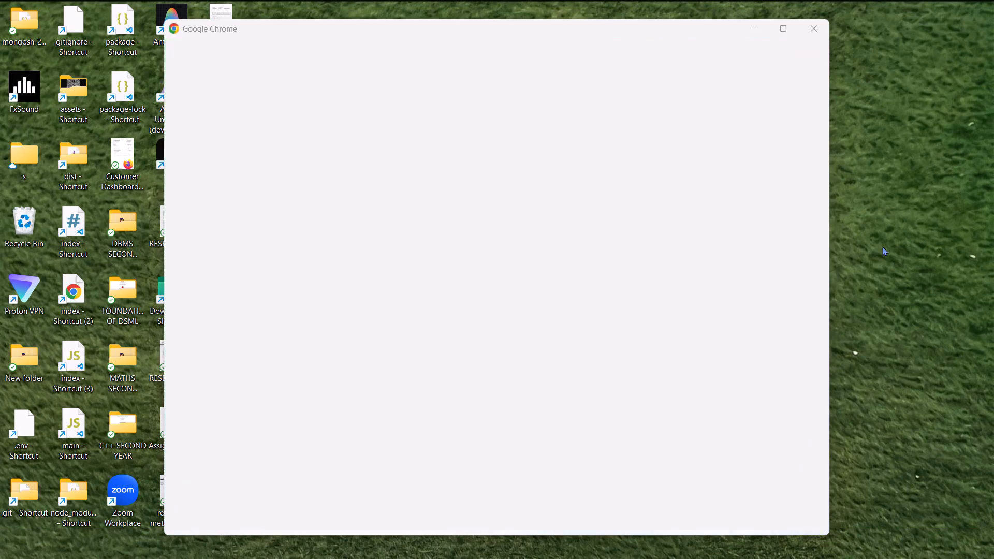
# Open the Aurora University student portal from its desktop shortcut and go to the Assessments section.
pyautogui.doubleClick(183, 77)
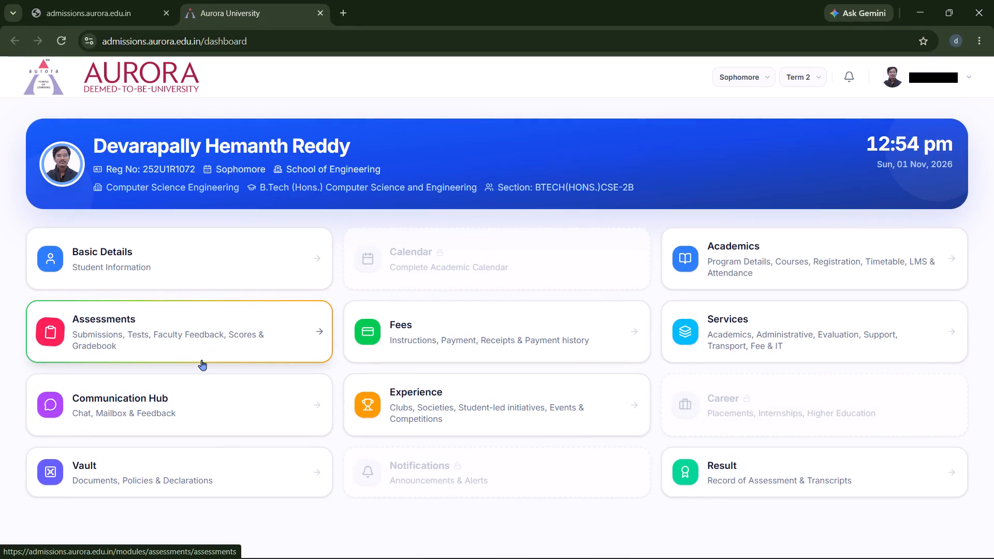
pyautogui.click(244, 318)
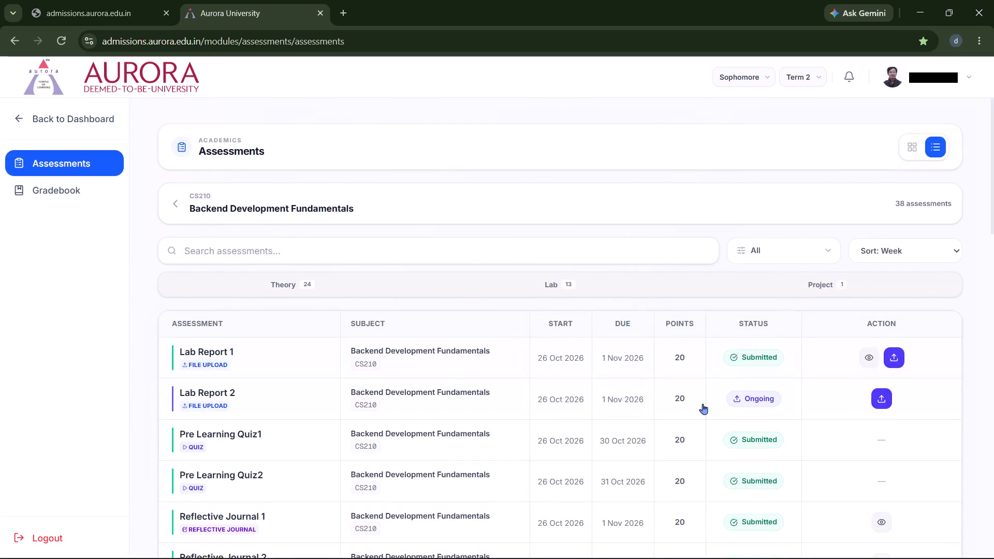
# Open the file selection for the Lab Report 2 upload in Backend Development Fundamentals.
pyautogui.click(883, 404)
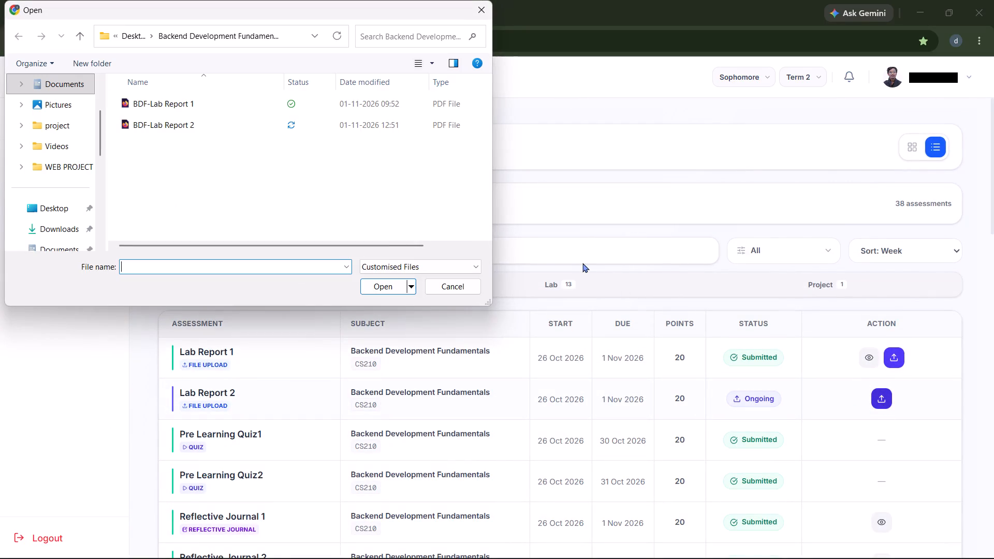
# Upload the BDF-Lab Report 2 PDF as the submission for the Lab Report 2 assessment in Backend Development Fundamentals.
pyautogui.click(224, 132)
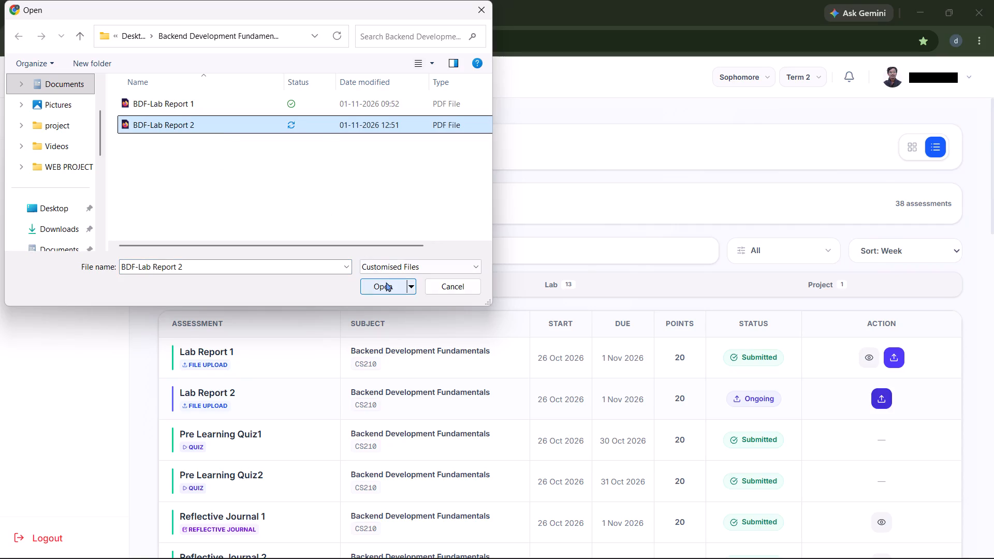
pyautogui.click(386, 282)
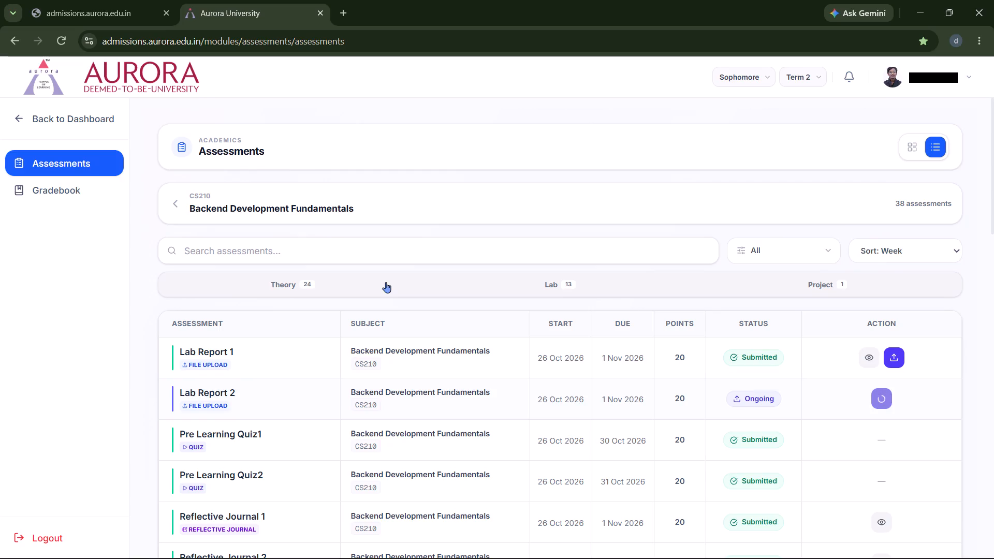
# Open the submitted Lab Report 2 file from the Backend Development Fundamentals assessments and review its questions and code screenshots page by page.
pyautogui.click(866, 397)
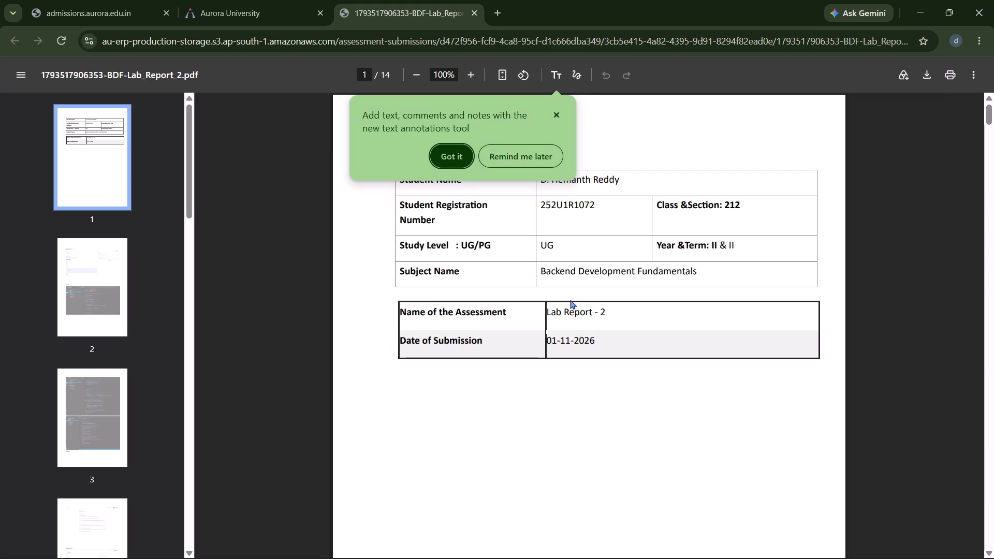
pyautogui.click(558, 109)
pyautogui.scroll(-4, 566, 291)
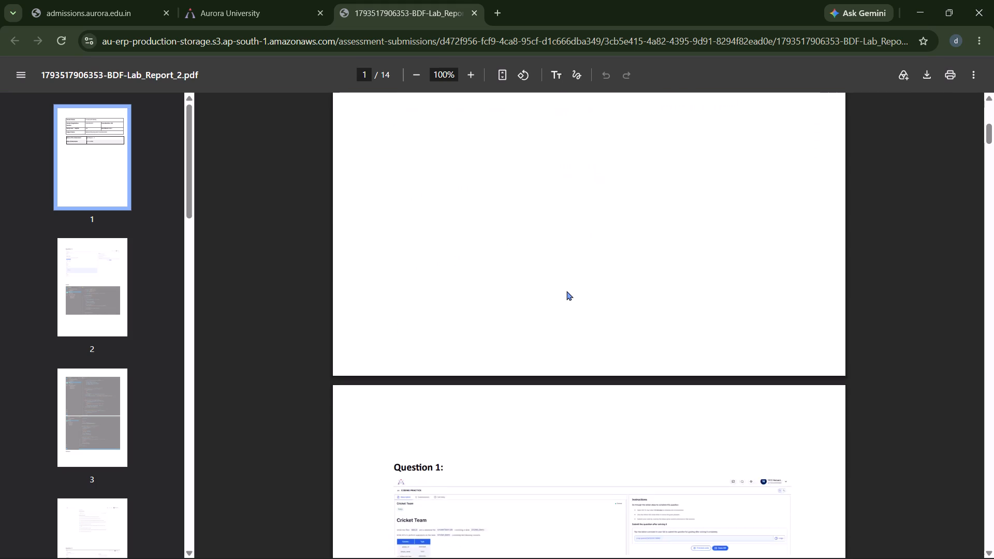
pyautogui.scroll(-3, 566, 291)
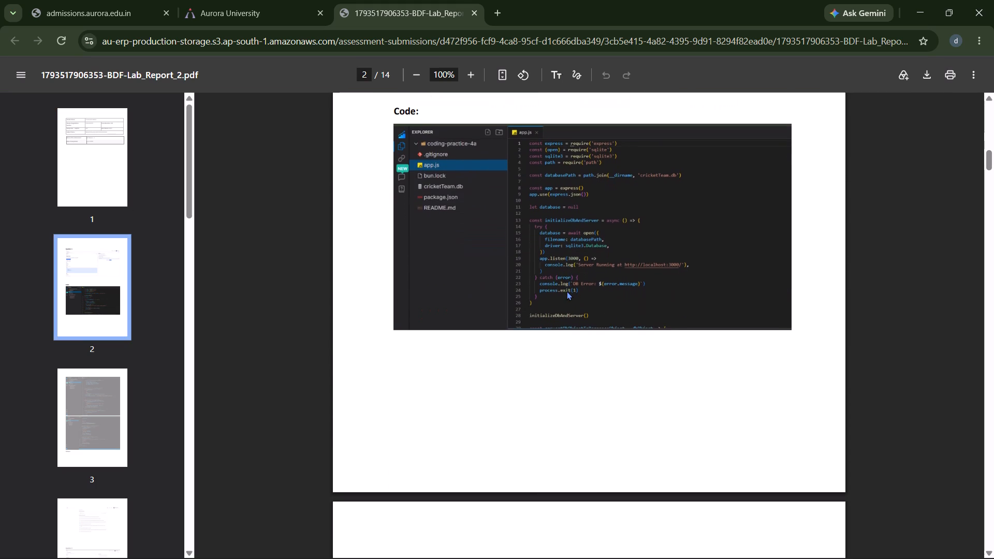
pyautogui.scroll(-5, 566, 291)
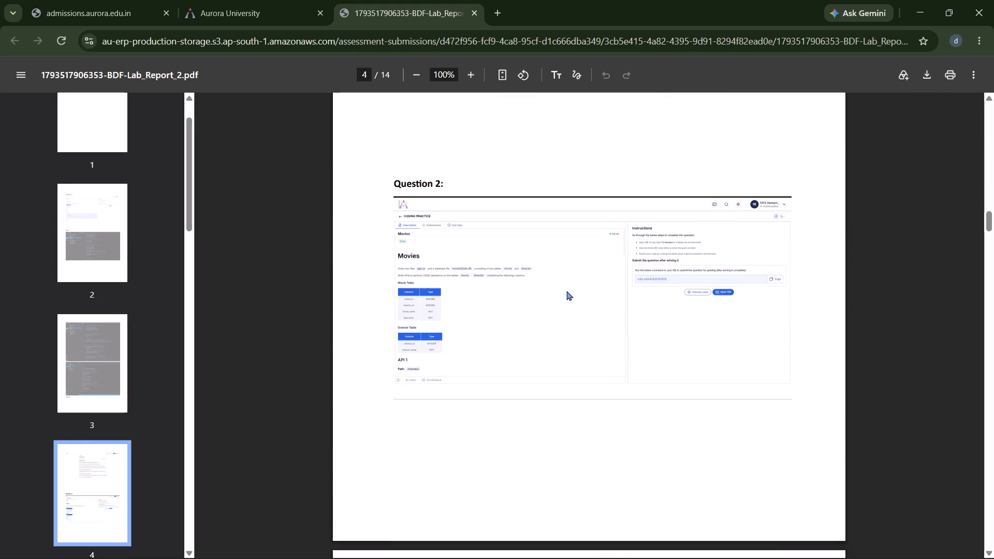
pyautogui.scroll(-6, 566, 291)
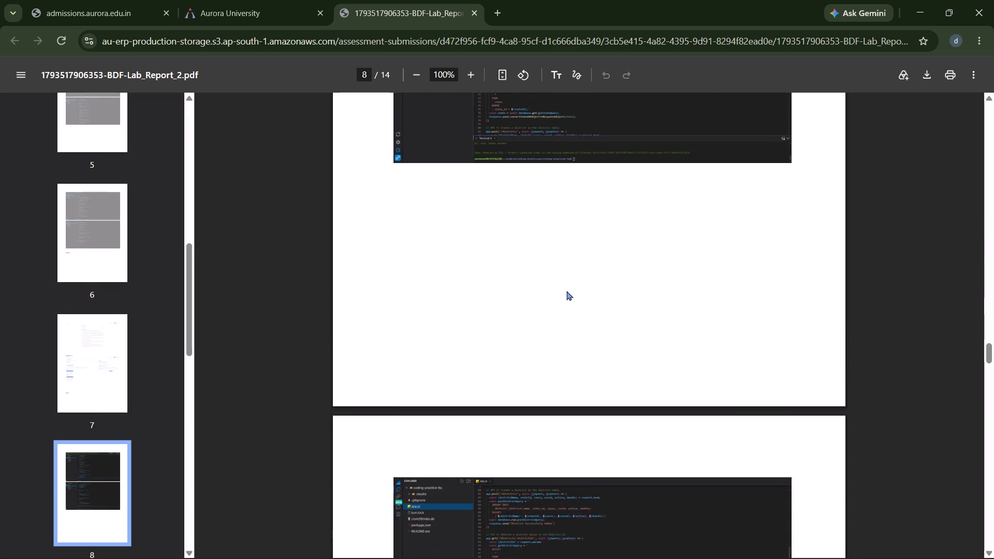
pyautogui.scroll(-7, 566, 291)
# Close the Chrome window and the Backend Development Fundamentals folder window in File Explorer.
pyautogui.click(993, 0)
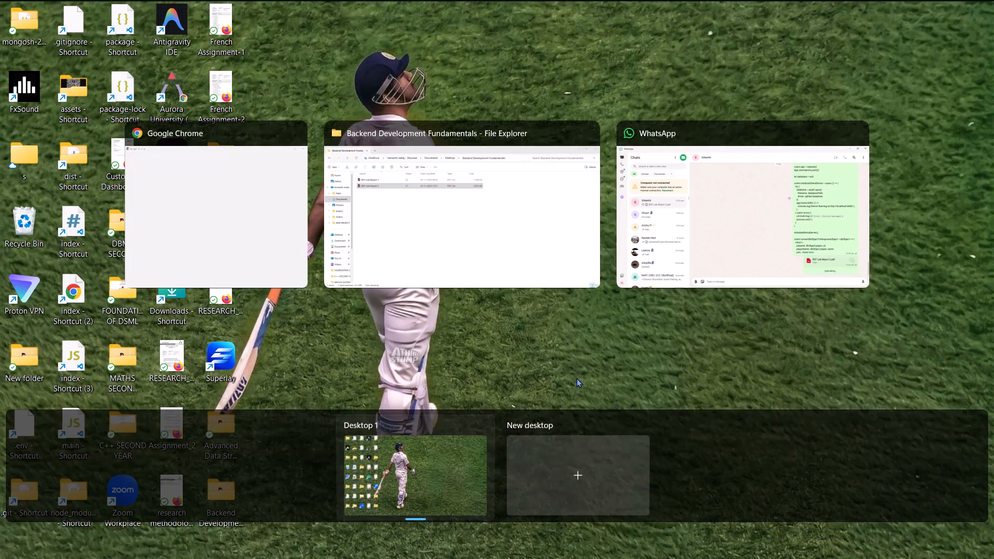
pyautogui.click(433, 194)
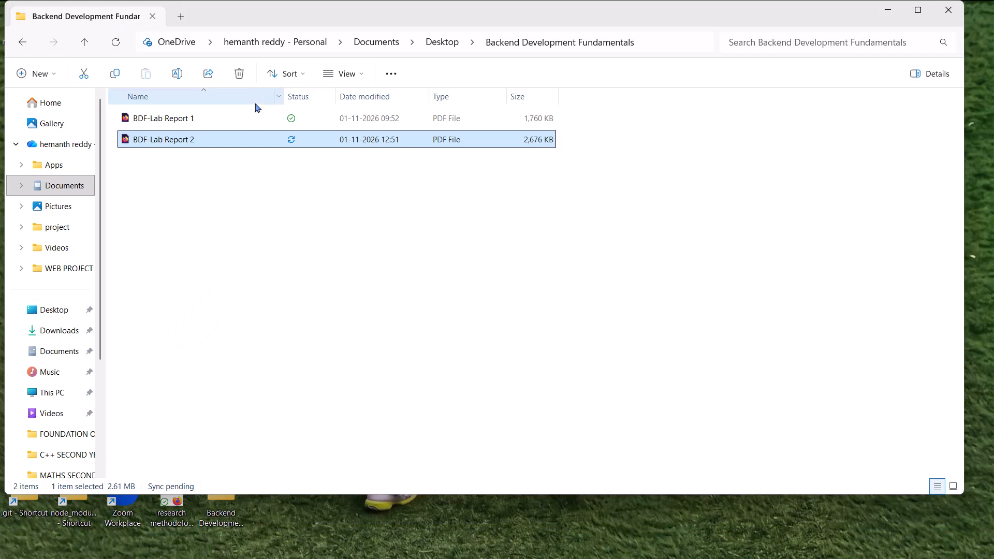
pyautogui.click(953, 13)
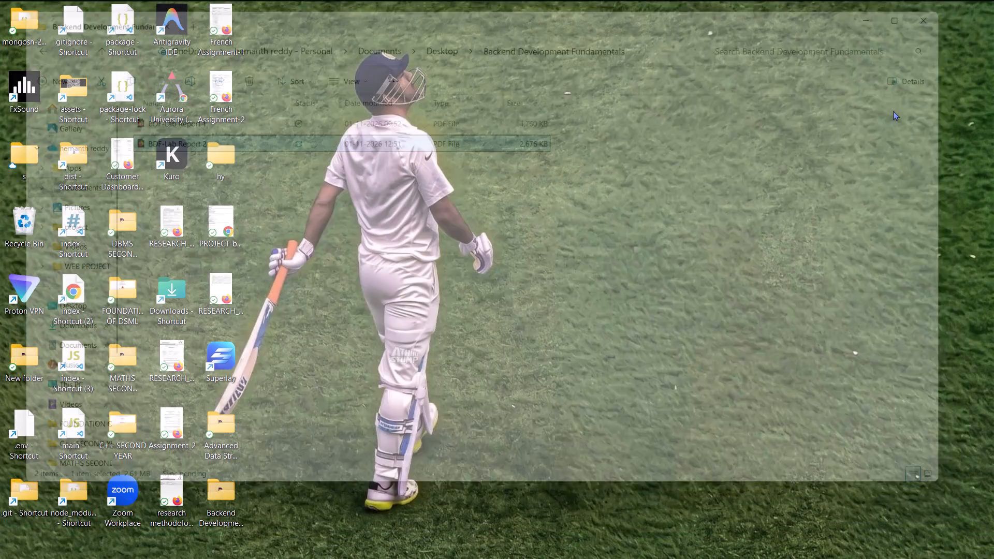